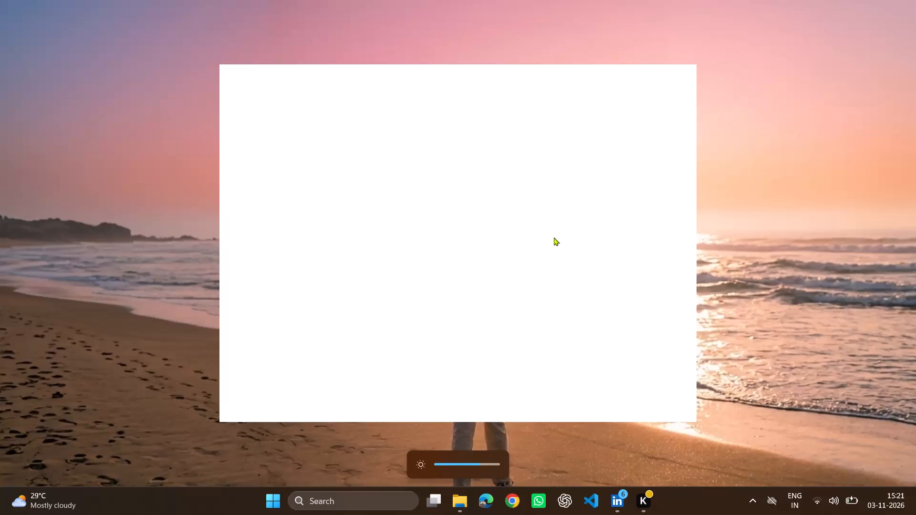
Switch to File Explorer to find the project report presentation.
click(466, 514)
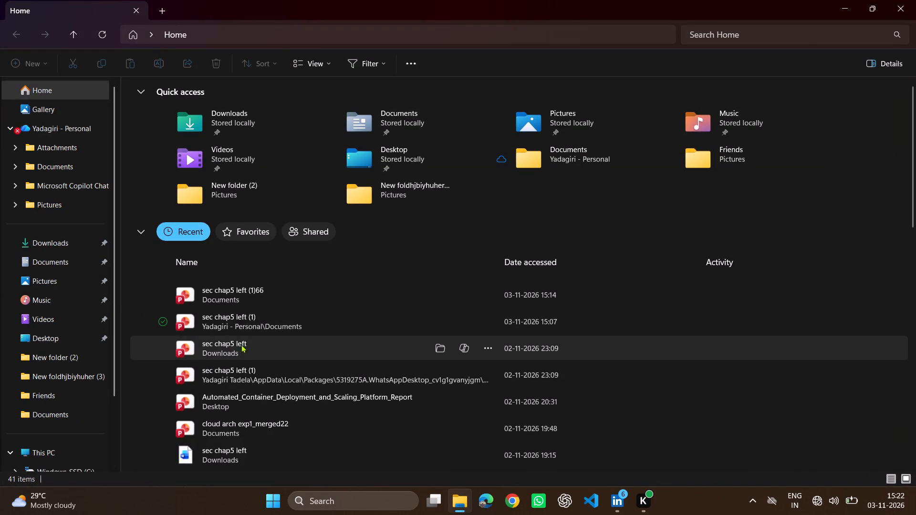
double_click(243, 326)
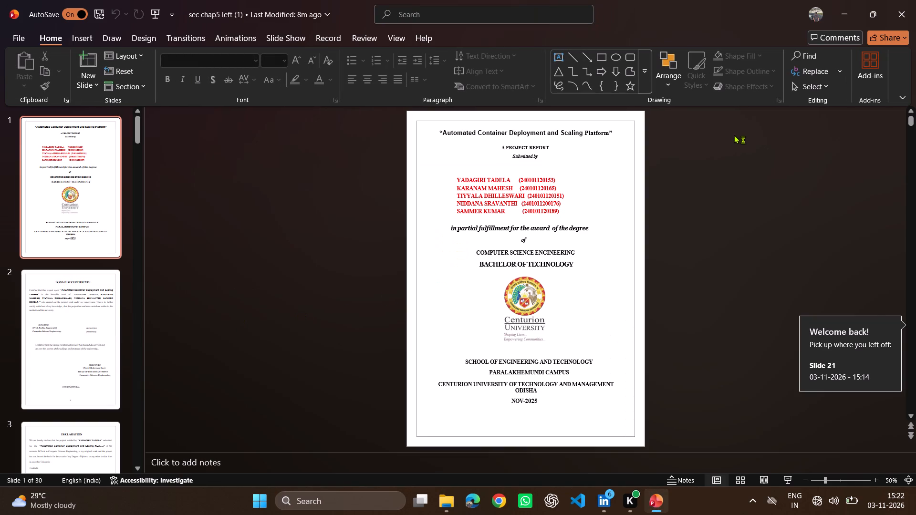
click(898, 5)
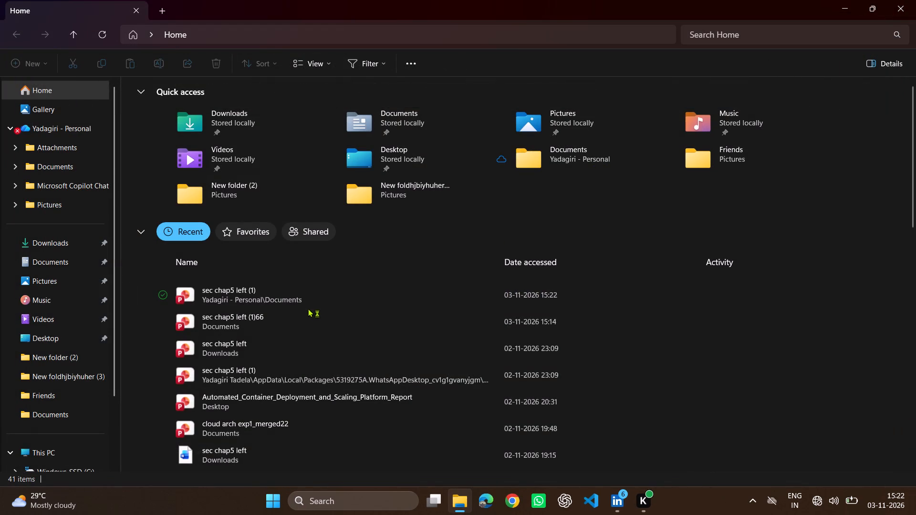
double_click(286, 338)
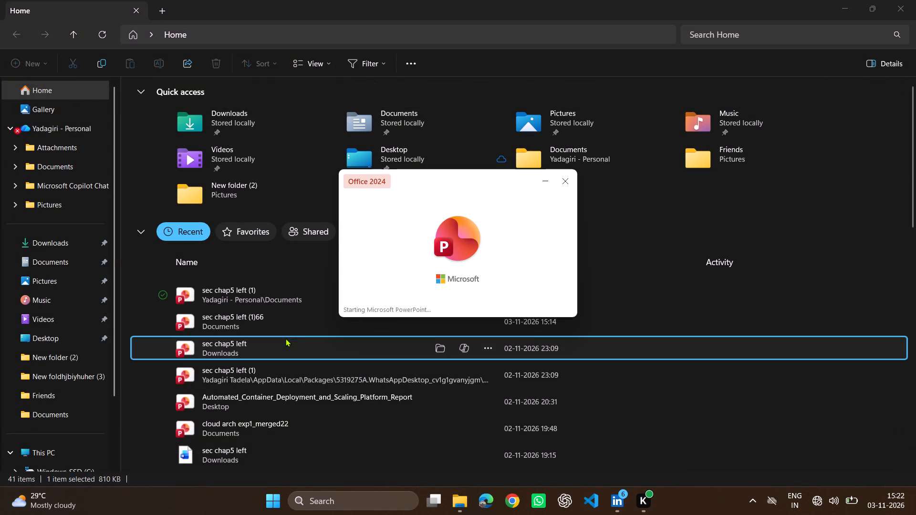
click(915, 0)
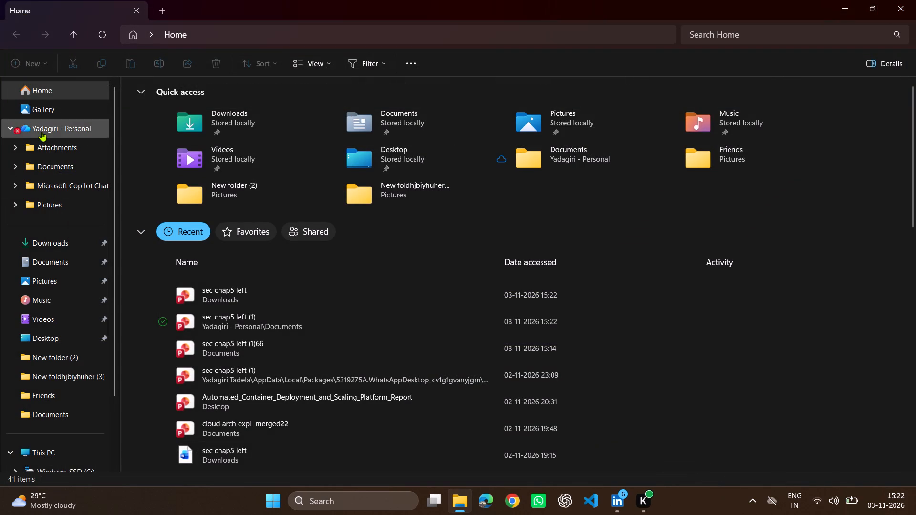
Open the presentation 'sec chap5 left (1)66' from the Documents folder in the personal OneDrive.
click(45, 158)
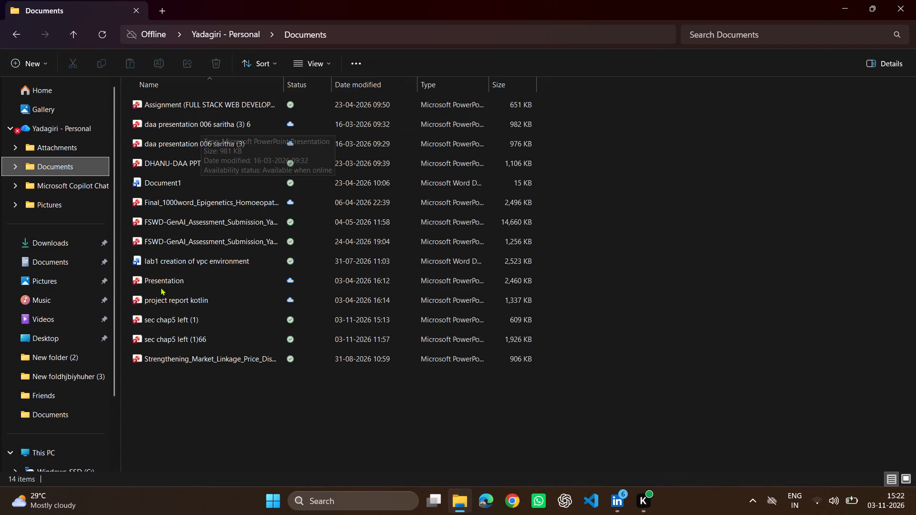
double_click(173, 336)
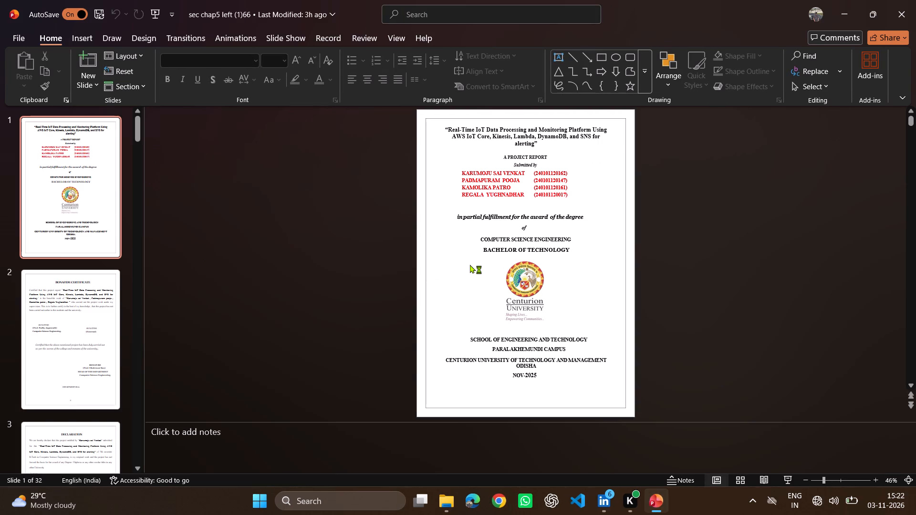
Look through the report slides up to the Chapter 7 slide, examining the text on the Chapter 6 slides.
key(Down)
key(Down)
key(Down)
key(Down)
key(Down)
key(Down)
key(Down)
key(Down)
key(Down)
key(Down)
key(Down)
key(Down)
key(Down)
key(Down)
key(Down)
key(Down)
key(Down)
key(Down)
key(Down)
key(Down)
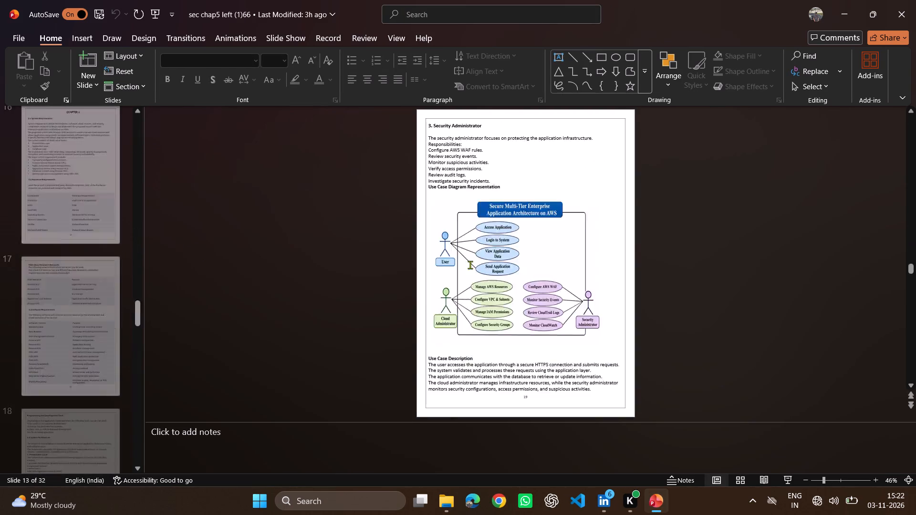
key(Up)
key(Up)
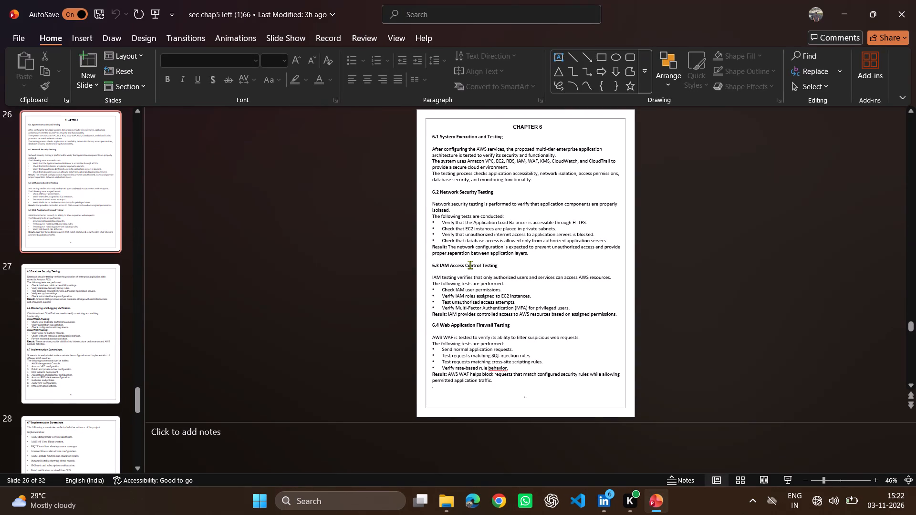
key(Down)
key(Up)
key(Down)
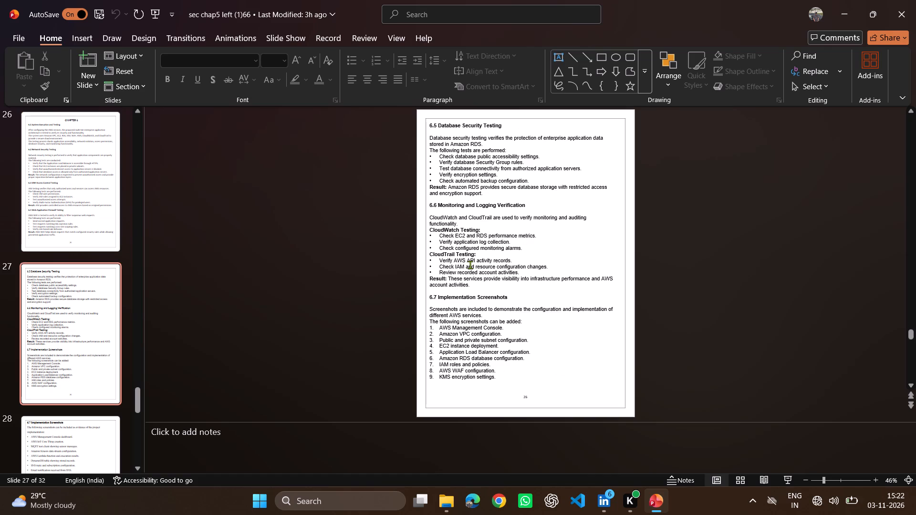
key(Down)
key(Down)
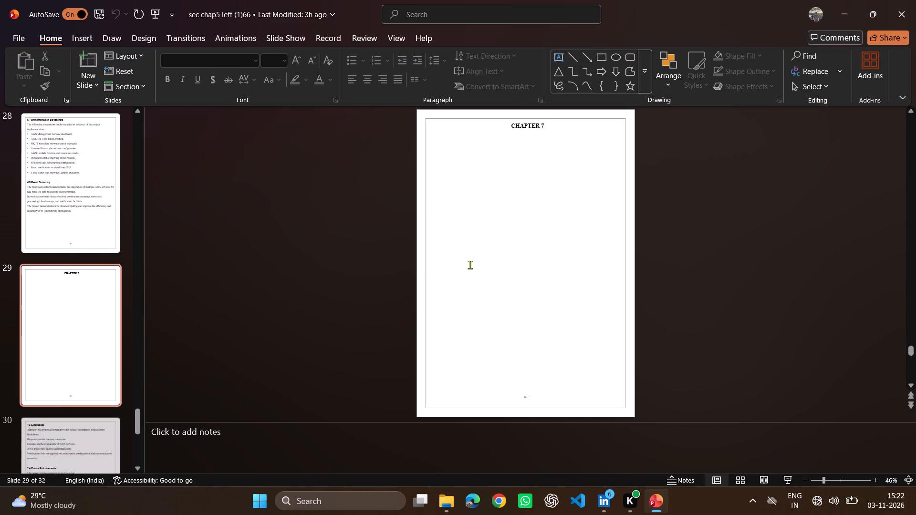
key(Up)
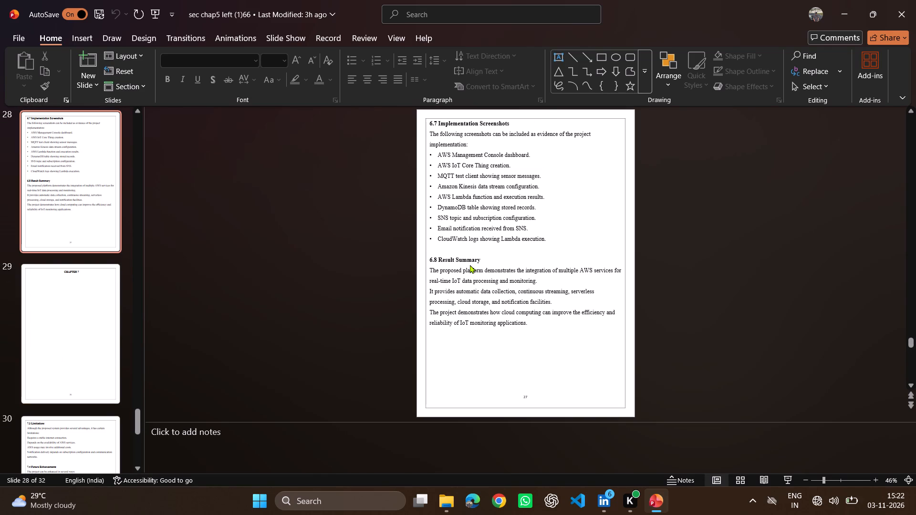
key(Up)
key(Up)
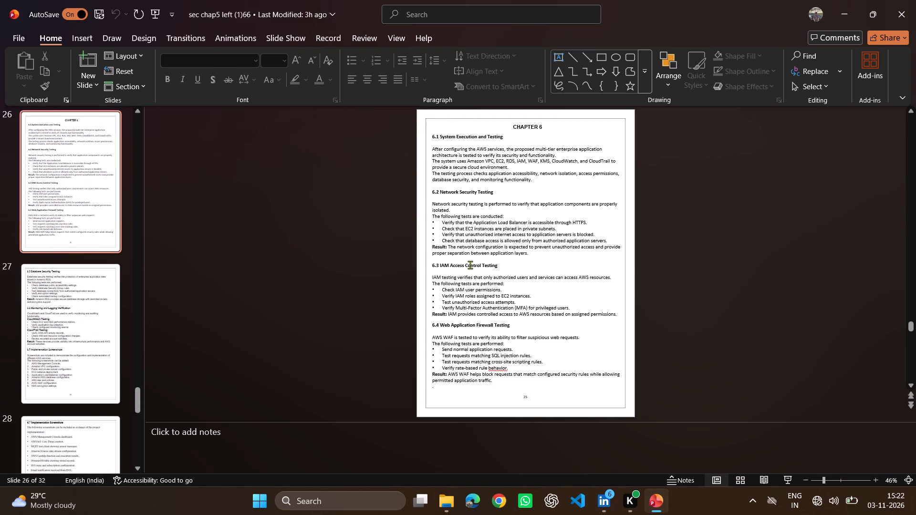
Set all the text on slide 27, from 6.5 Database Security Testing onward, to the Calibri (Body) font.
key(Down)
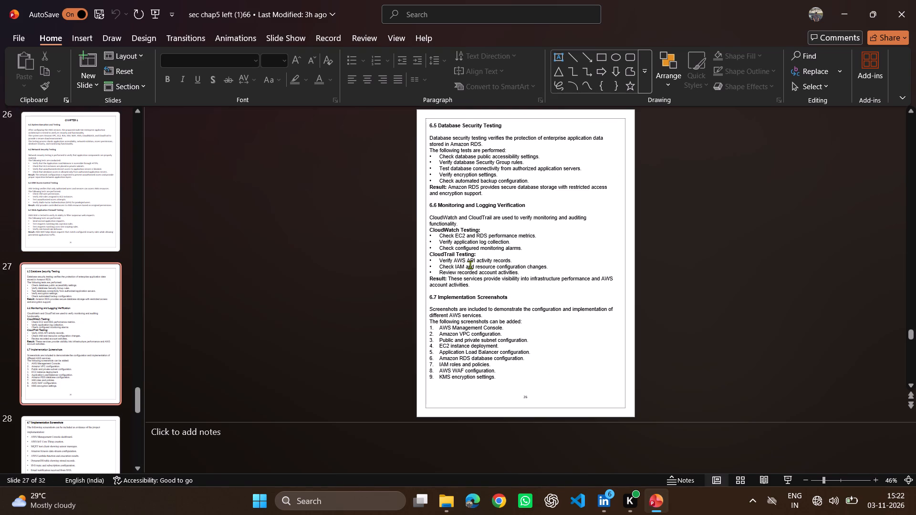
click(577, 378)
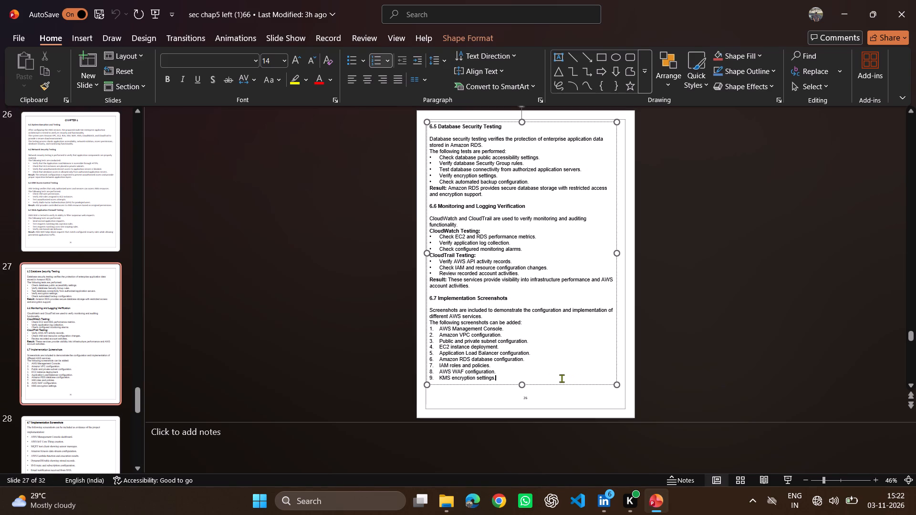
drag(562, 378, 427, 127)
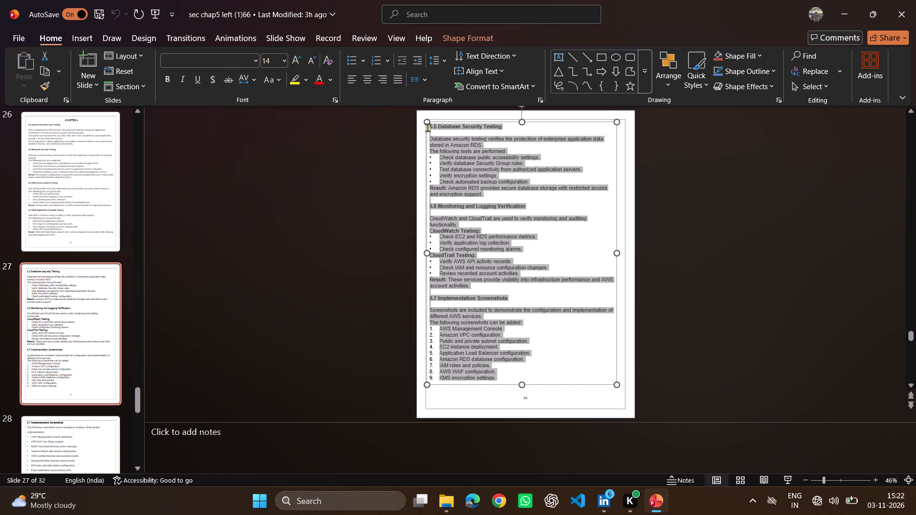
drag(427, 127, 429, 123)
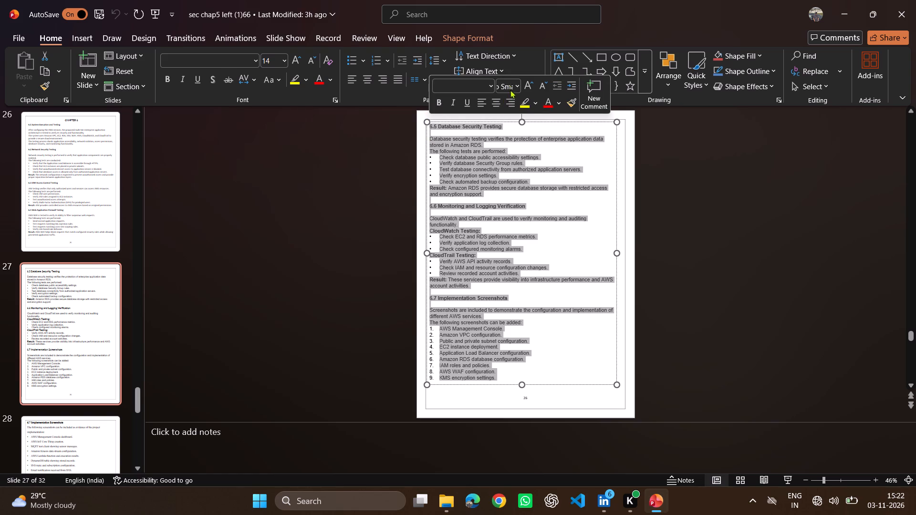
click(488, 87)
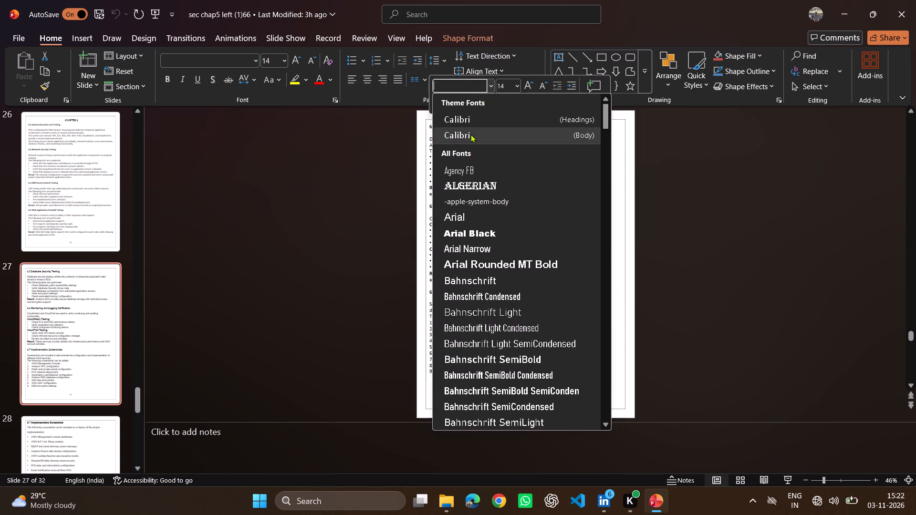
click(471, 134)
click(719, 232)
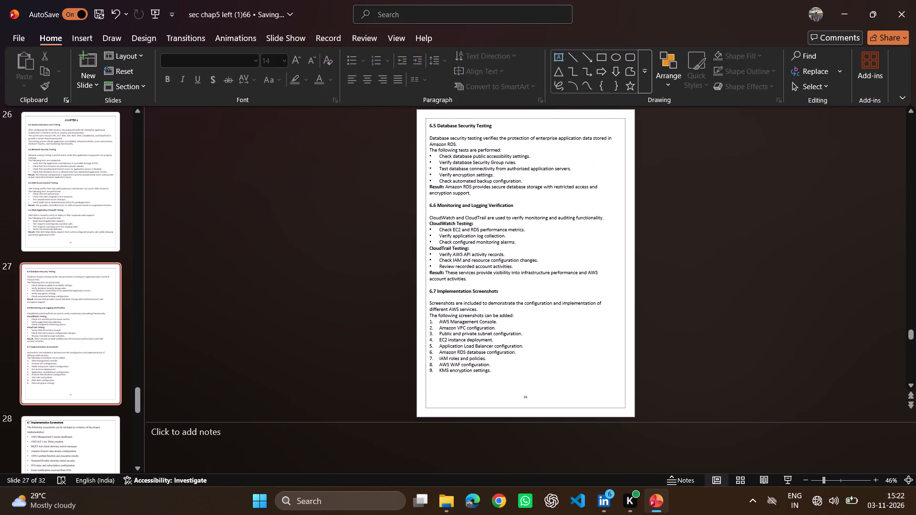
Set all the text on slide 28, sections 6.7 Implementation Screenshots and 6.8 Result Summary, to the Calibri (Body) font.
key(Up)
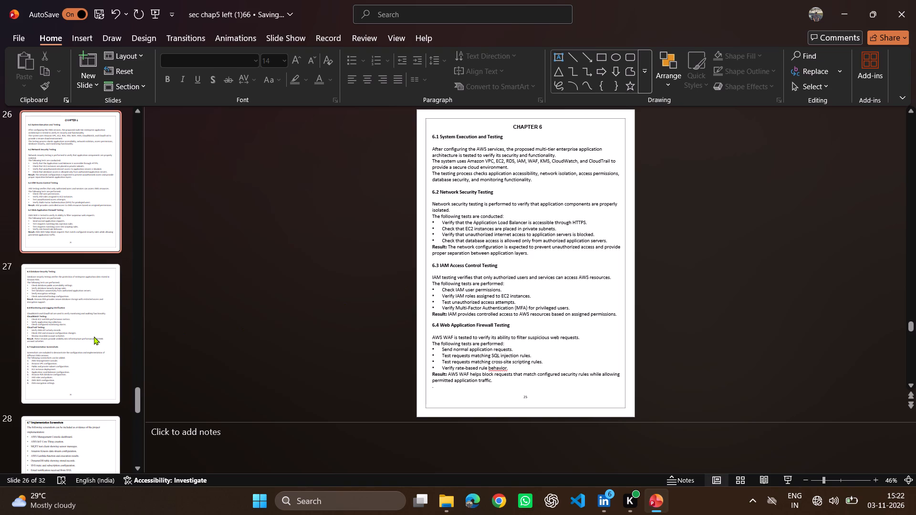
key(Down)
key(Down)
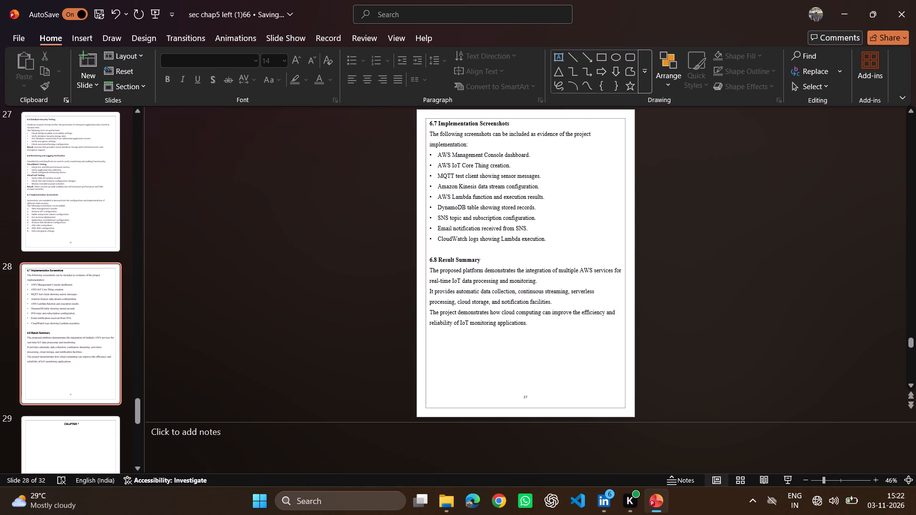
click(530, 321)
drag(530, 321, 420, 123)
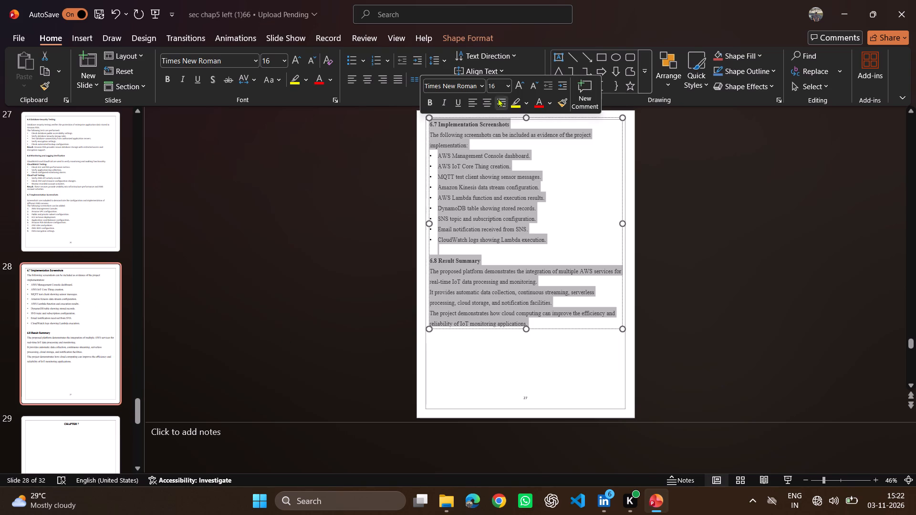
click(482, 86)
scroll(461, 108, up, 8)
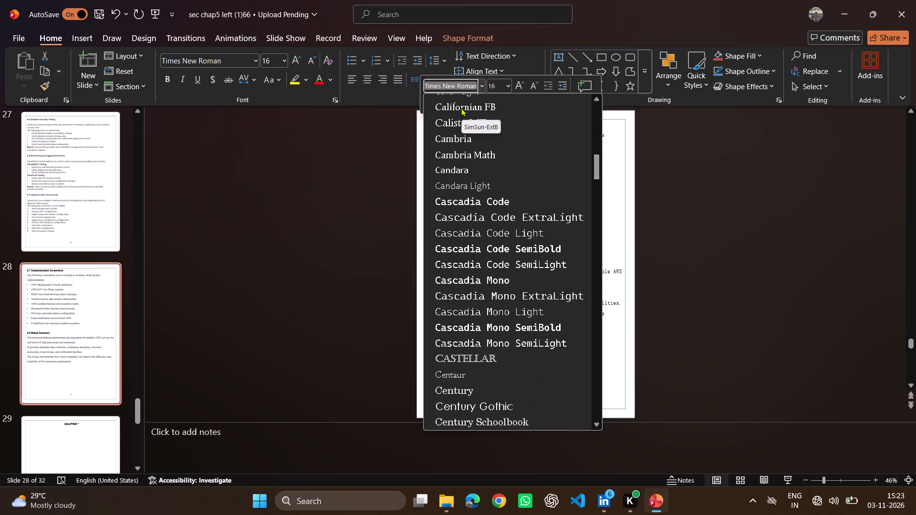
key(c)
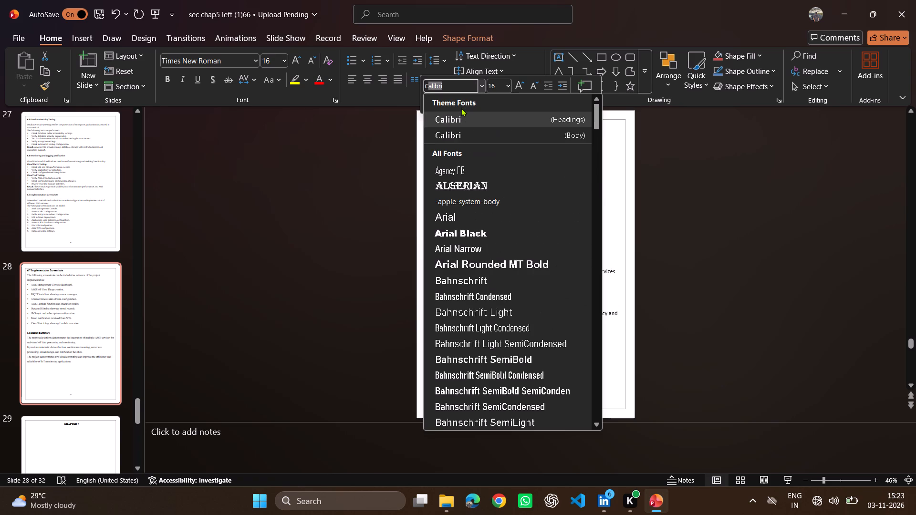
click(458, 131)
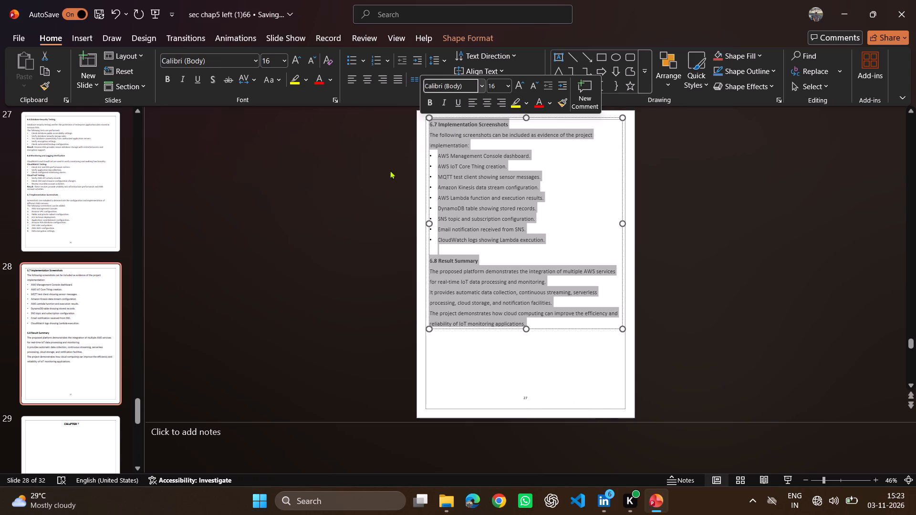
click(363, 194)
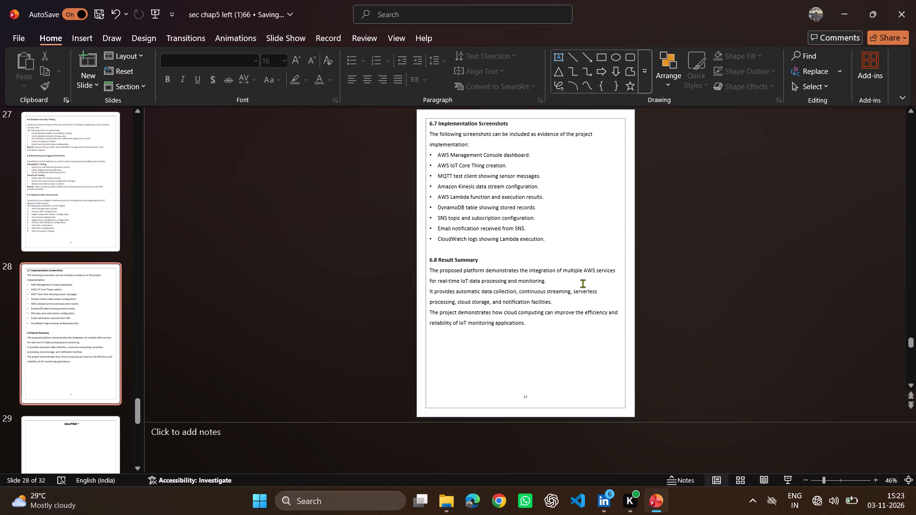
Go to the Chapter 7 slide, slide 29, and switch to the ChatGPT app.
key(Down)
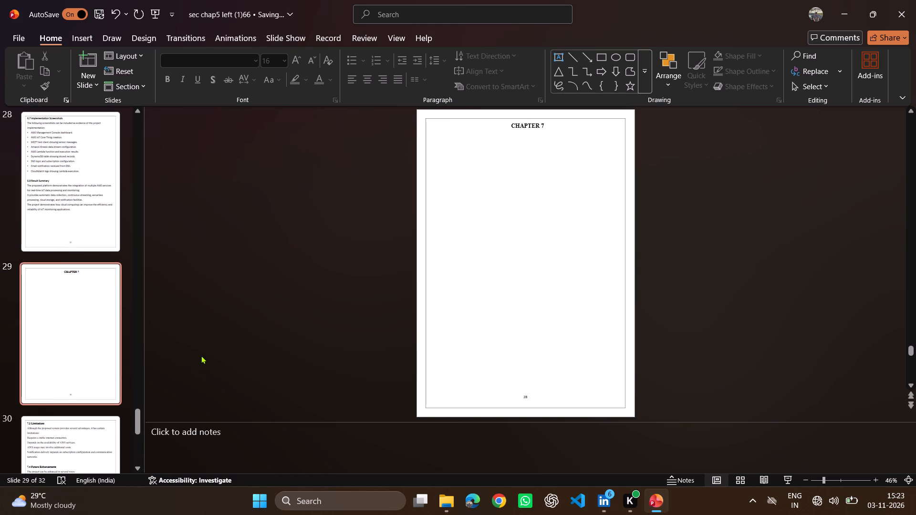
click(551, 493)
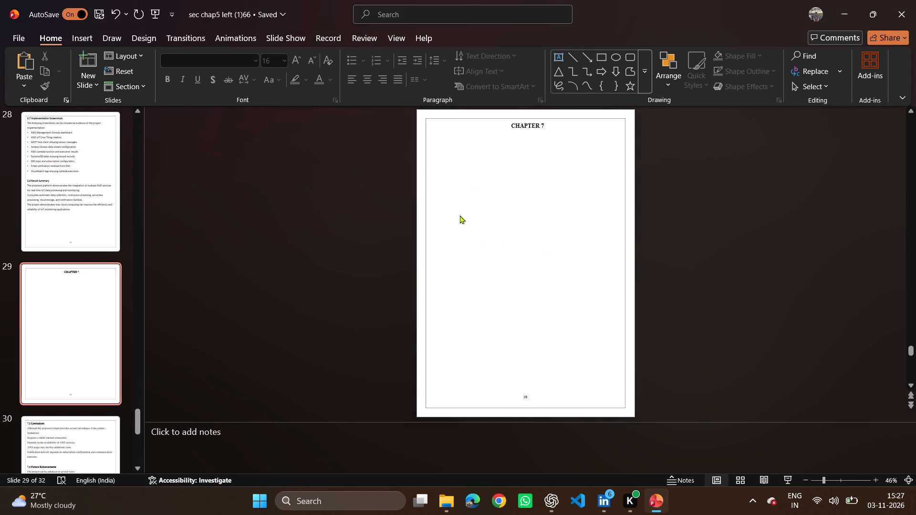
key(ctrl+v)
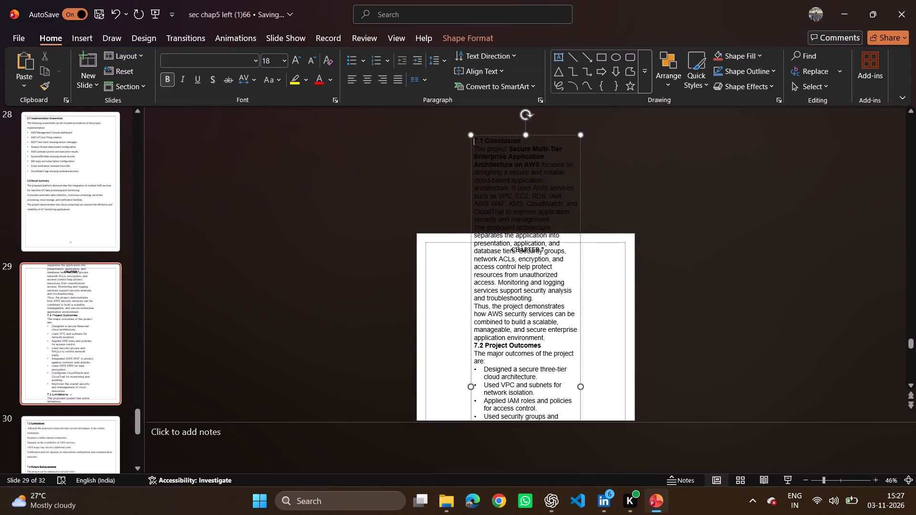
Set all the pasted Chapter 7 text on slide 29 to size 14 in the Calibri (Body) font.
scroll(571, 355, down, 3)
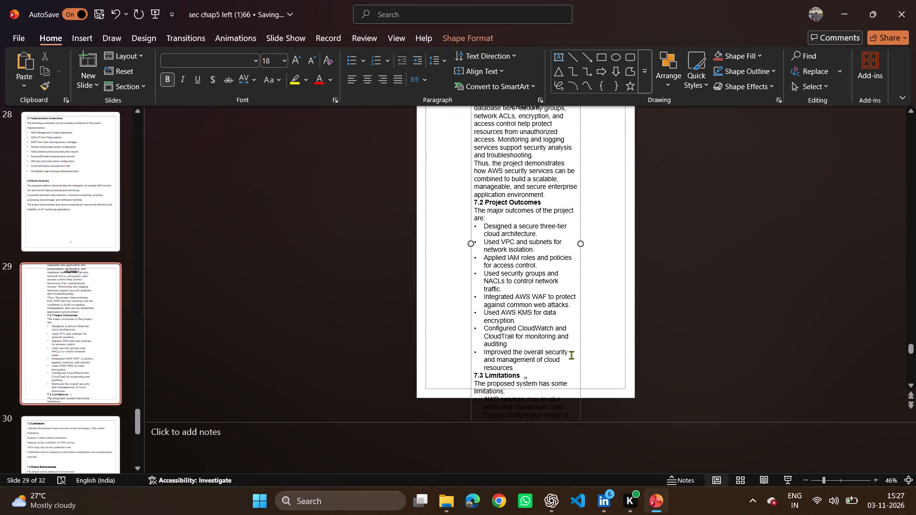
scroll(571, 355, up, 2)
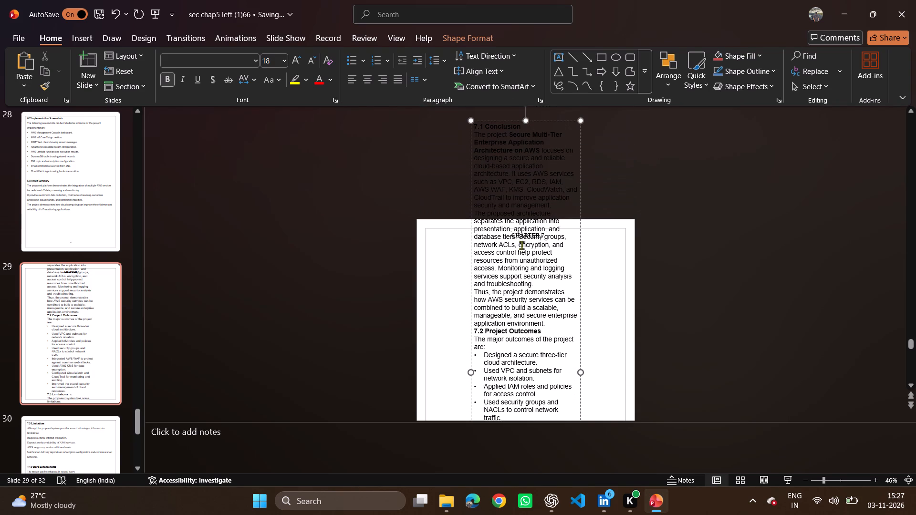
drag(475, 127, 567, 445)
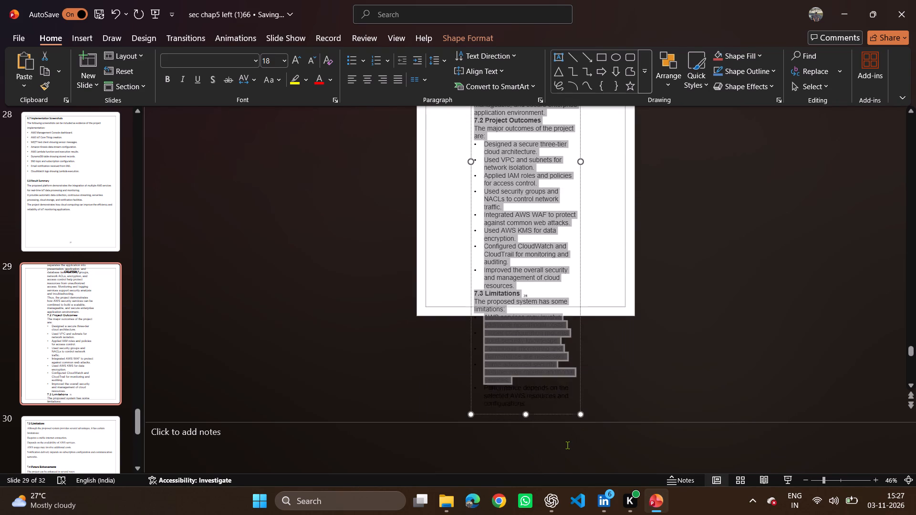
drag(567, 445, 568, 445)
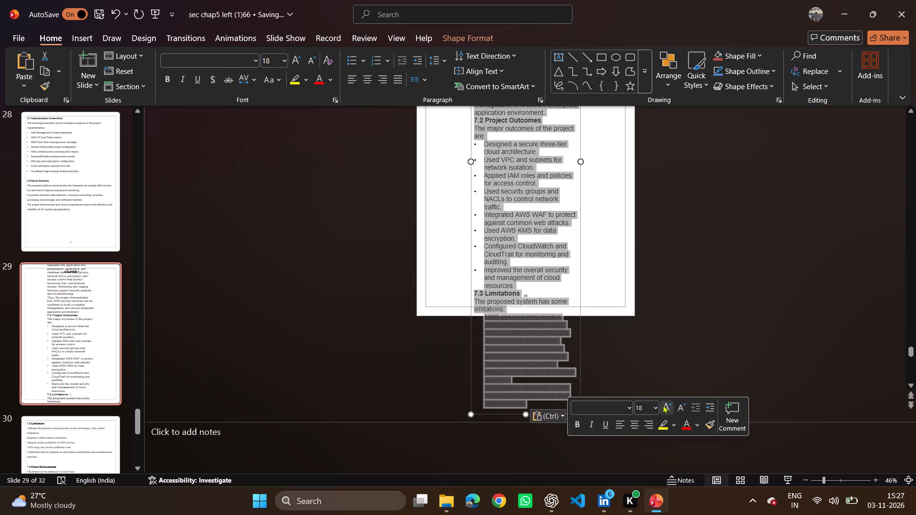
click(657, 405)
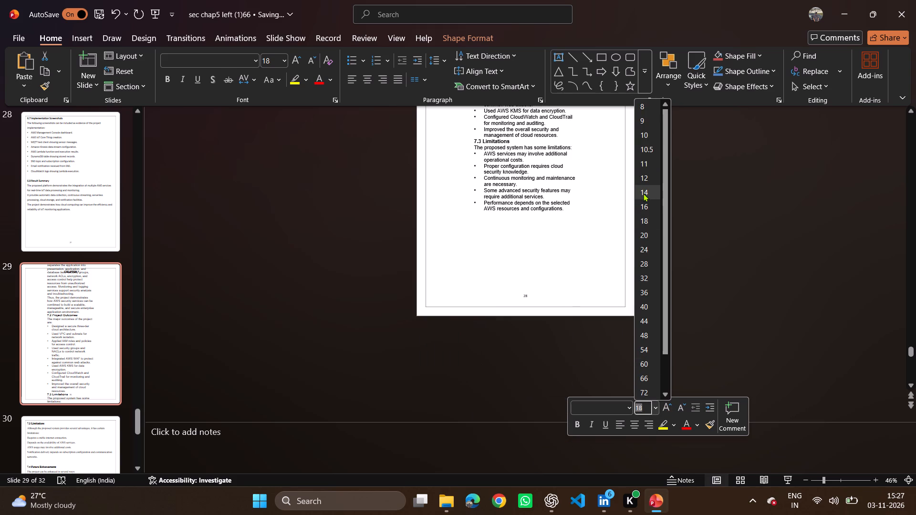
click(644, 193)
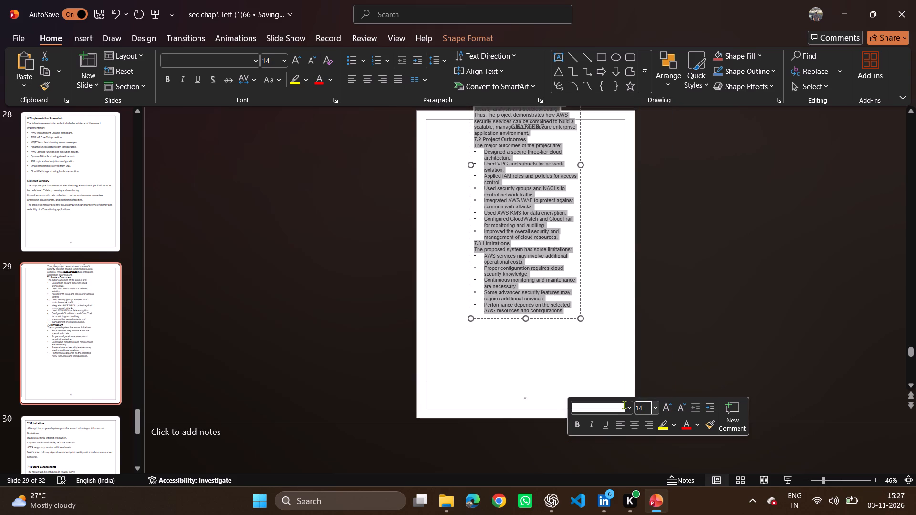
click(626, 407)
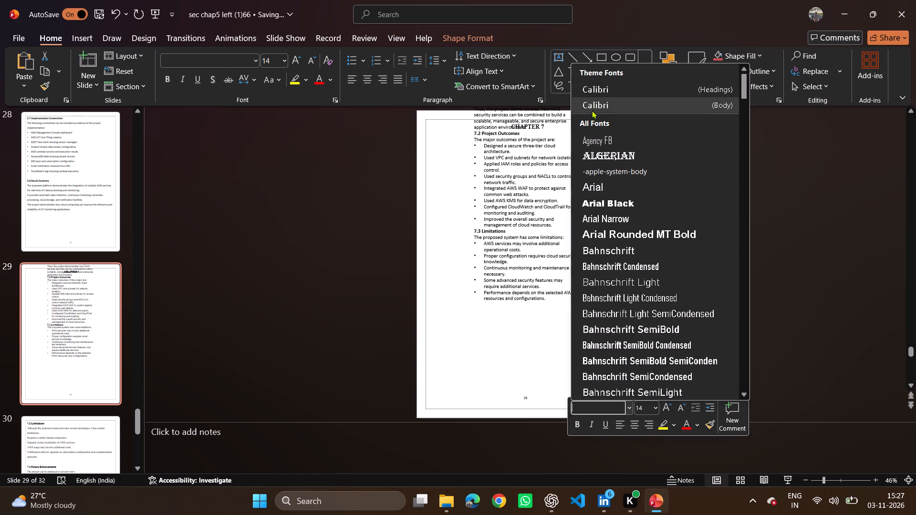
click(593, 107)
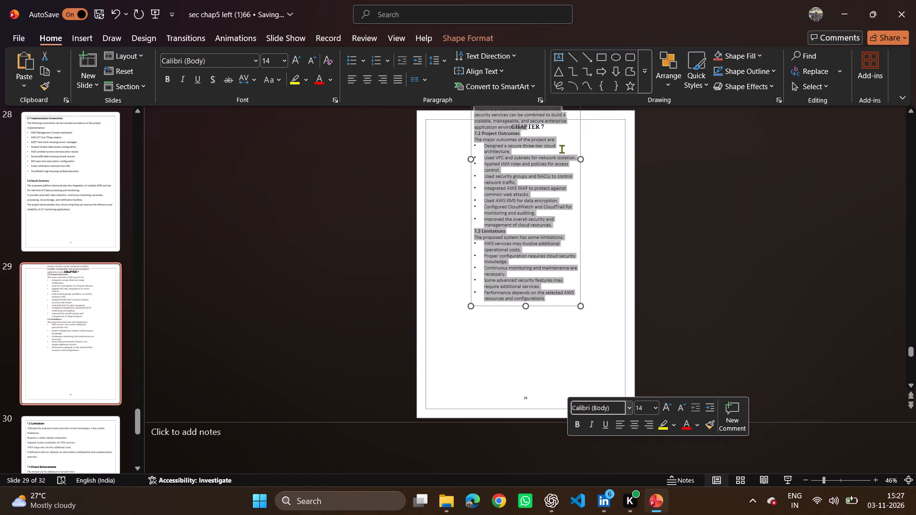
Resize the Chapter 7 text box on slide 29 so it starts below the CHAPTER 7 heading and spans the page border's width.
scroll(562, 149, up, 2)
scroll(530, 172, up, 1)
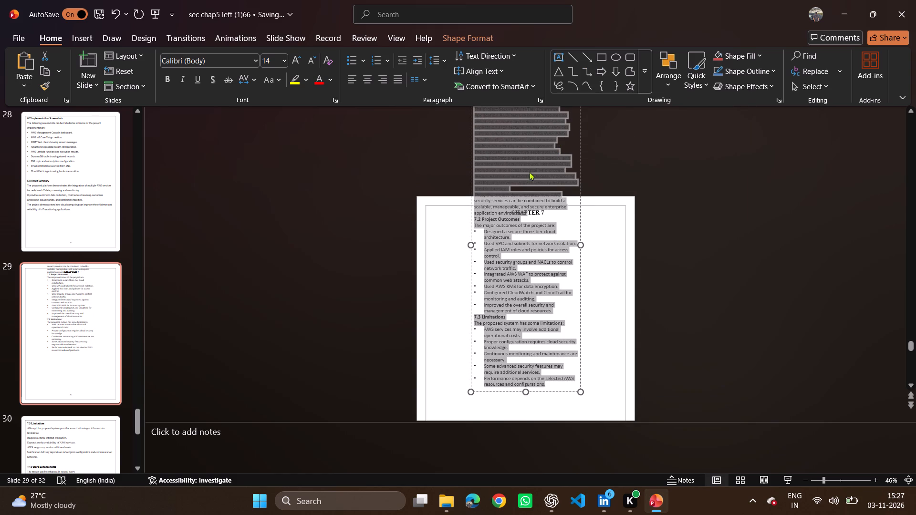
scroll(530, 172, up, 1)
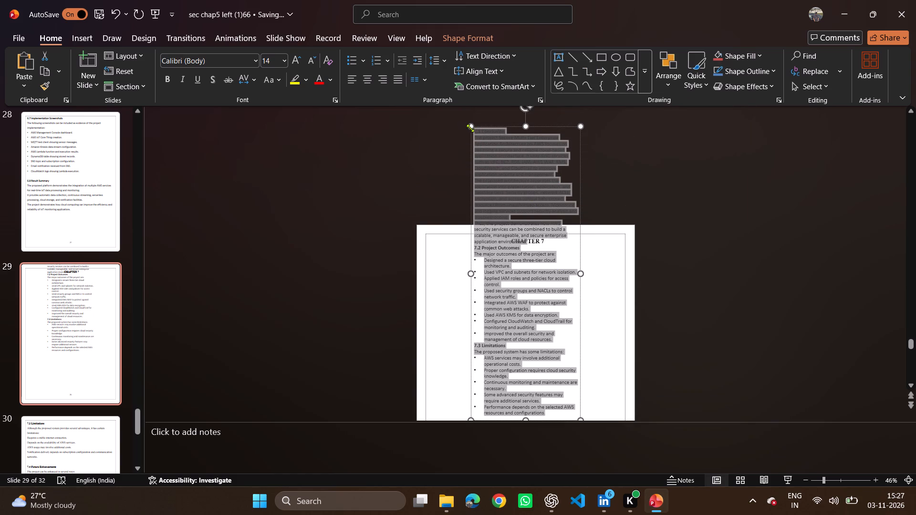
drag(470, 128, 444, 261)
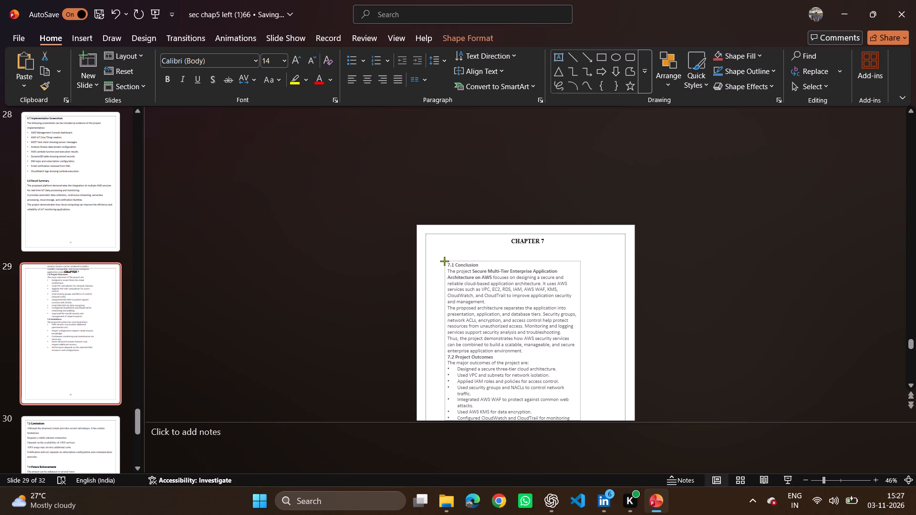
drag(444, 261, 432, 250)
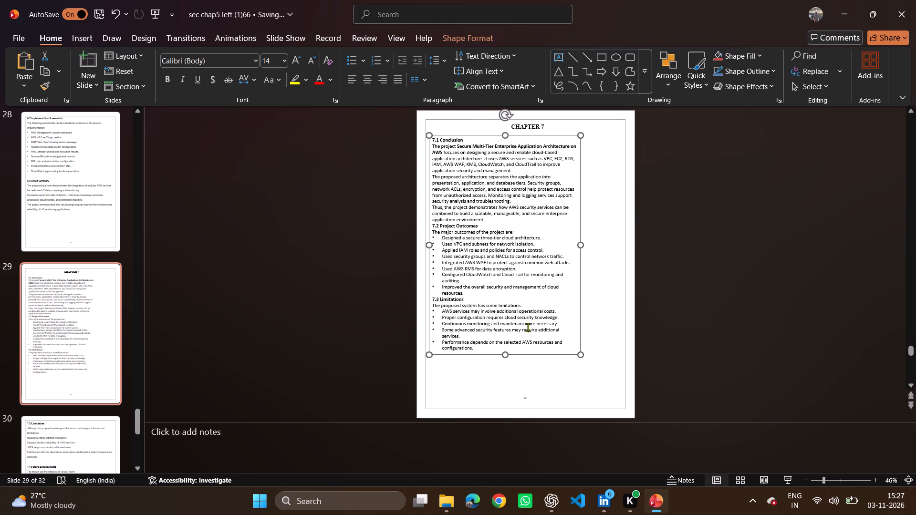
drag(579, 352, 613, 313)
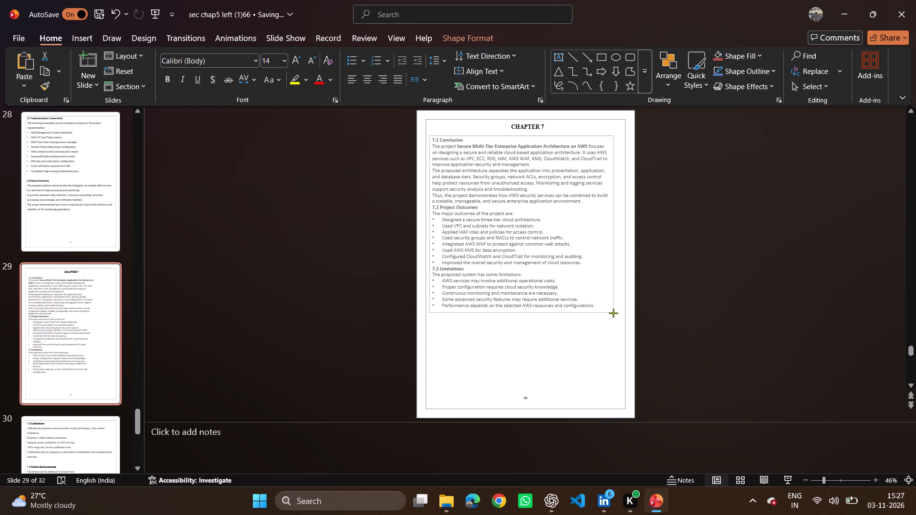
drag(613, 313, 622, 309)
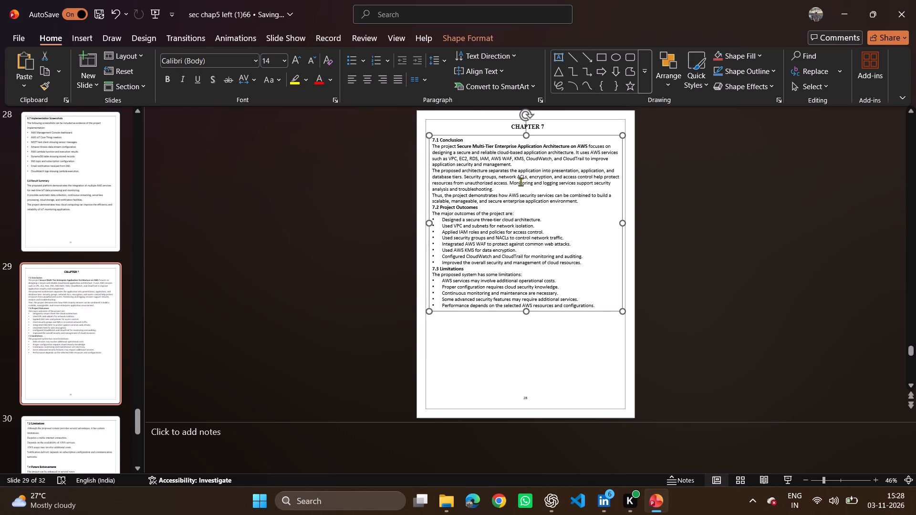
Add a blank line below the 7.1, 7.2 and 7.3 headings and above the 7.2 and 7.3 headings.
click(469, 138)
key(Return)
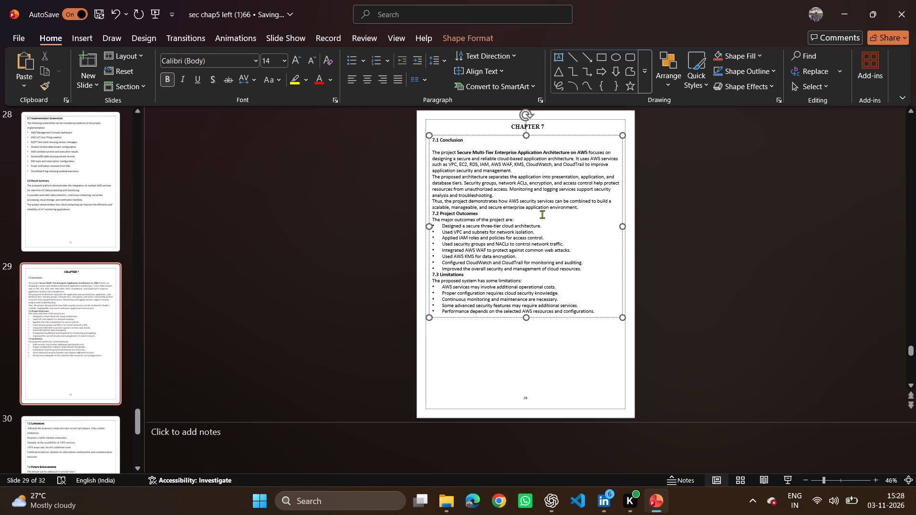
click(583, 207)
key(Return)
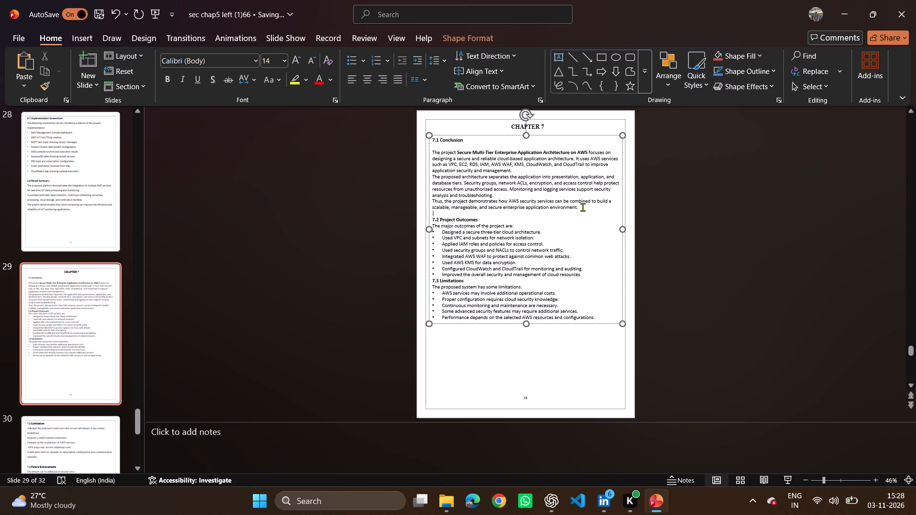
click(501, 214)
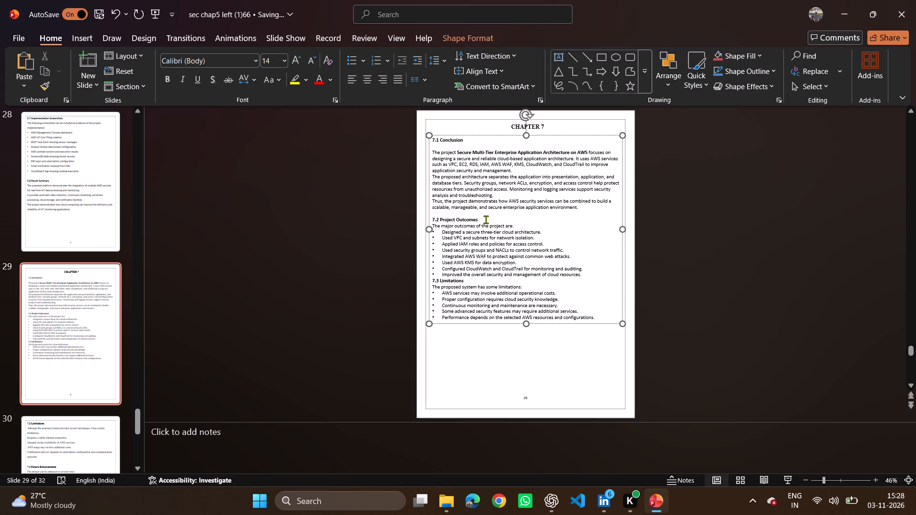
click(486, 219)
key(Return)
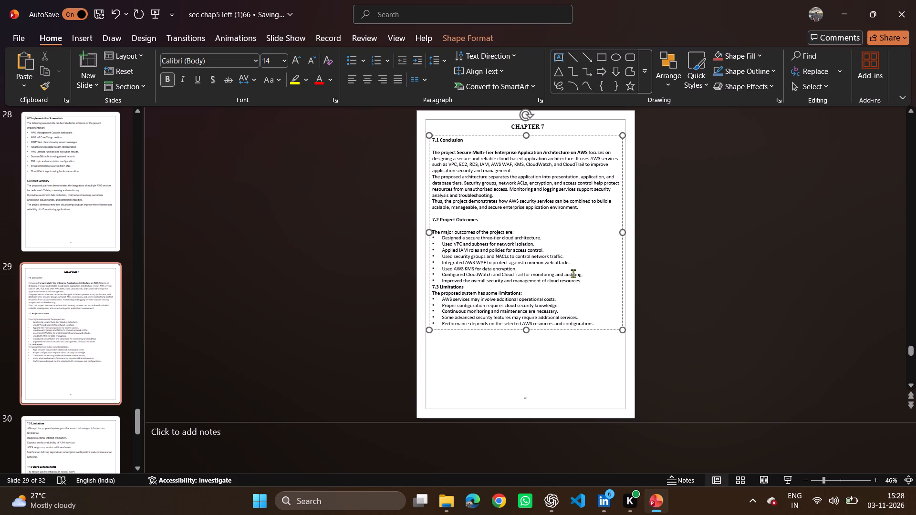
click(587, 285)
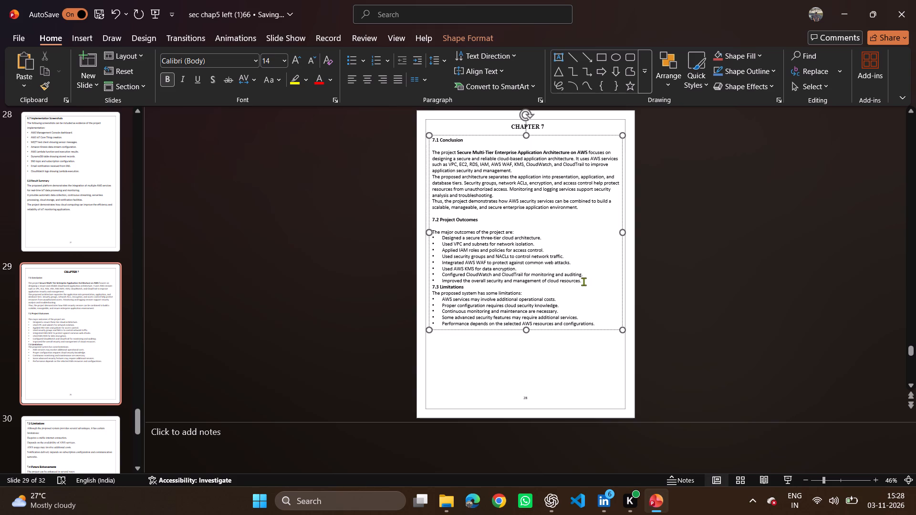
click(583, 281)
key(Return)
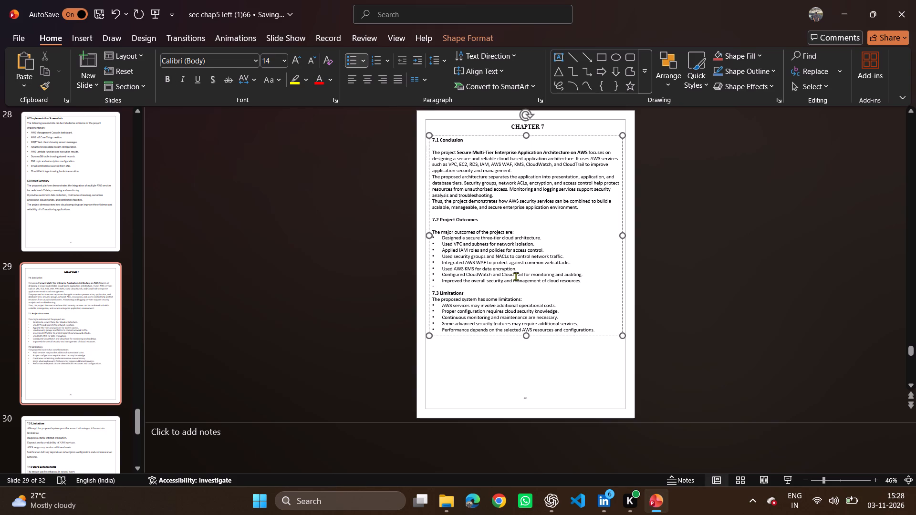
click(497, 289)
click(468, 292)
key(Return)
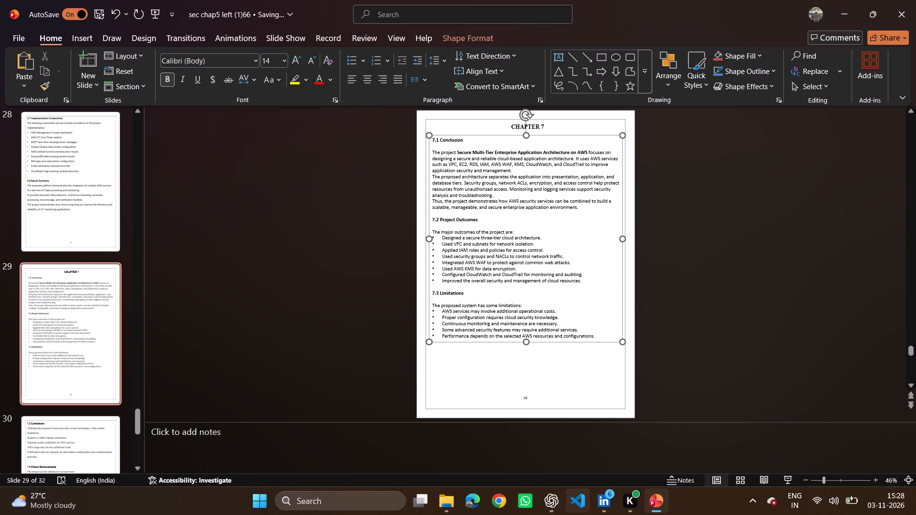
click(705, 371)
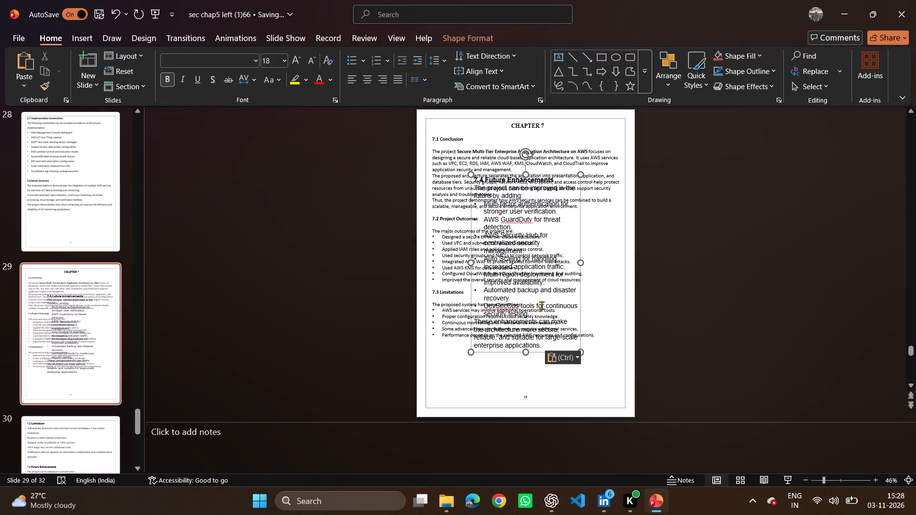
Set all the pasted 7.4 Future Enhancements text to size 14.
drag(563, 344, 480, 164)
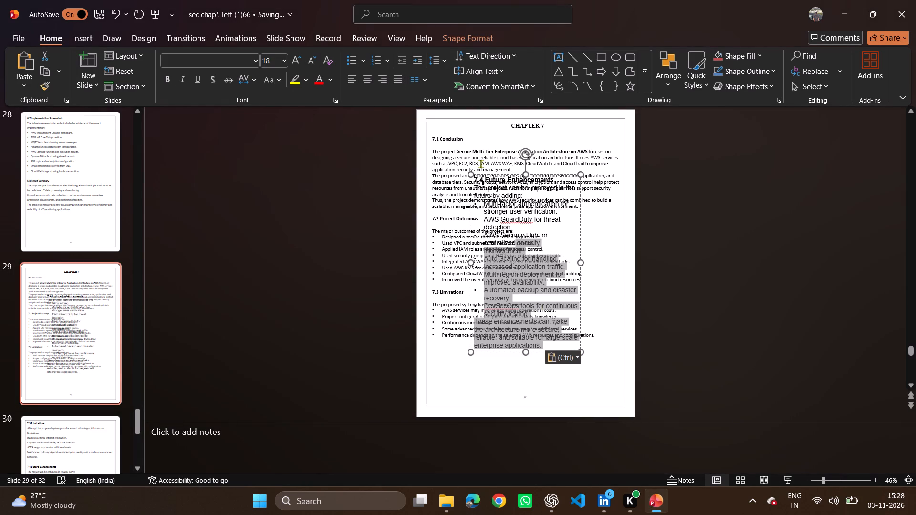
drag(480, 164, 470, 143)
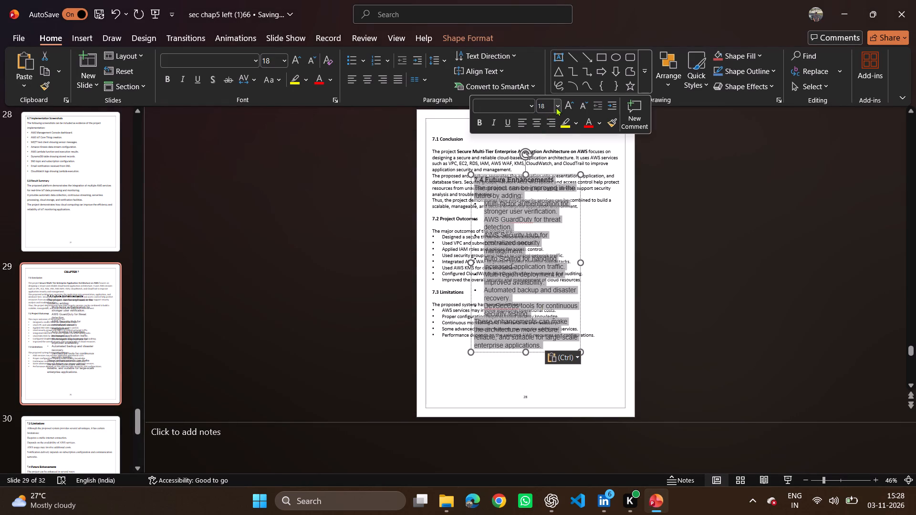
click(556, 107)
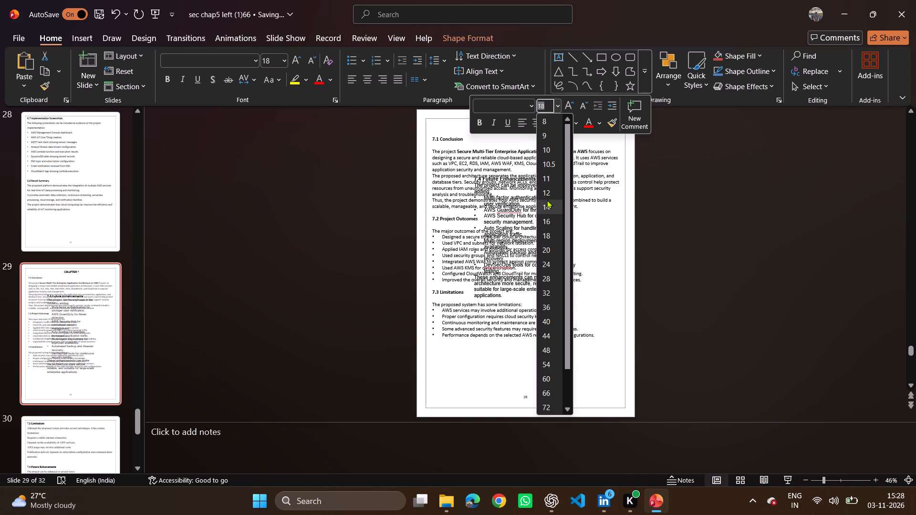
click(547, 200)
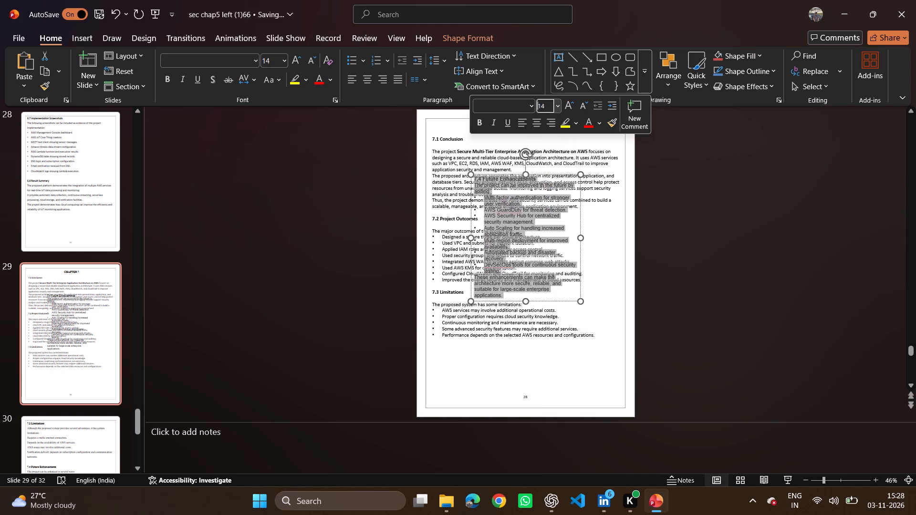
Widen the 7.4 Future Enhancements text box and place it directly below section 7.3, aligned with the text above and inside the page border.
drag(553, 175, 514, 309)
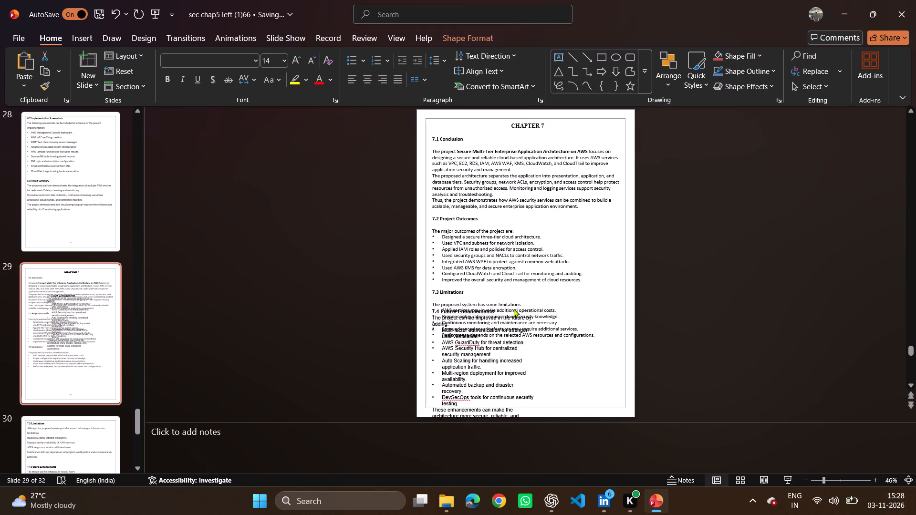
drag(514, 309, 525, 242)
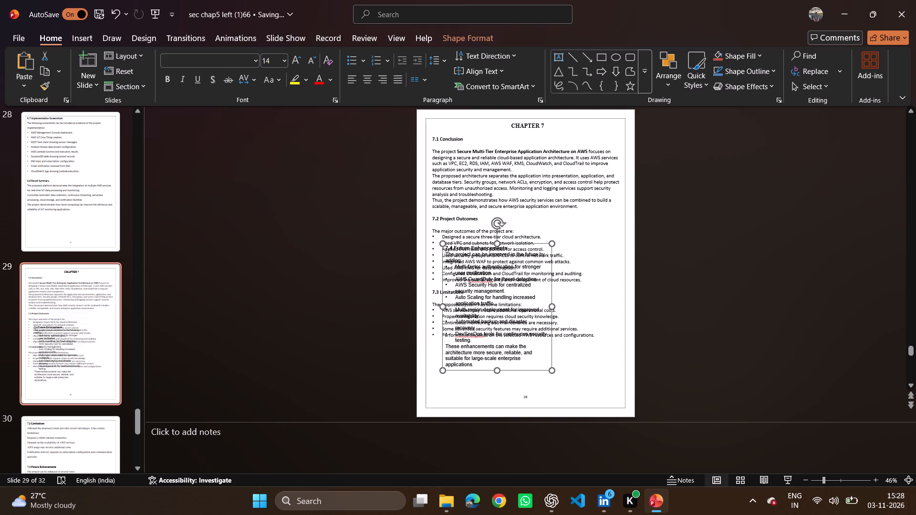
drag(552, 372, 611, 298)
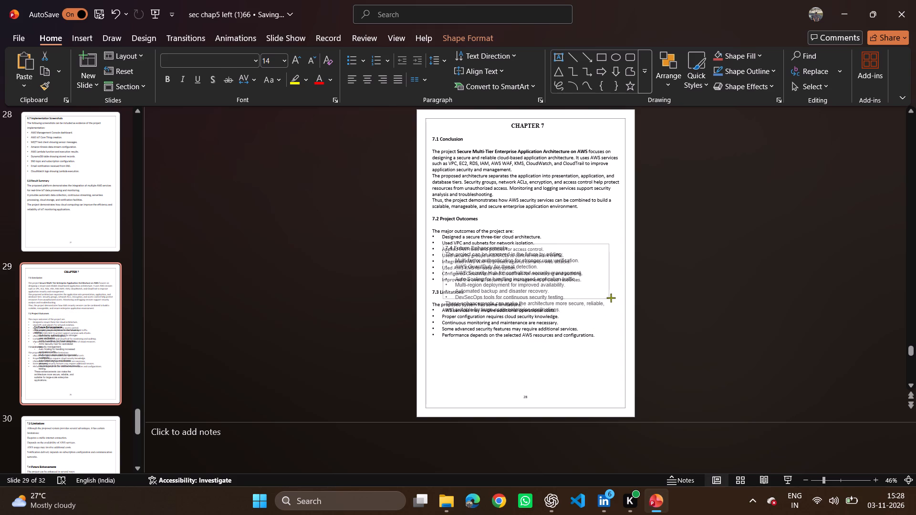
drag(611, 298, 631, 296)
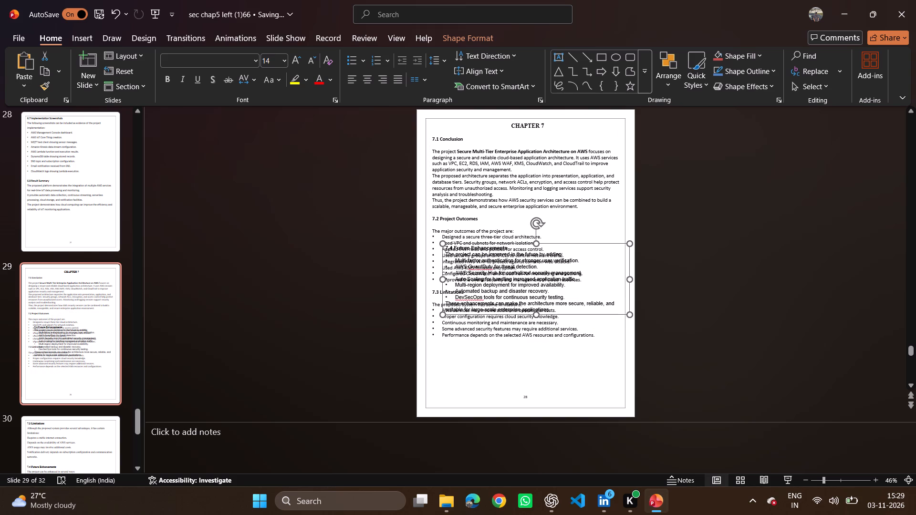
drag(460, 245, 456, 334)
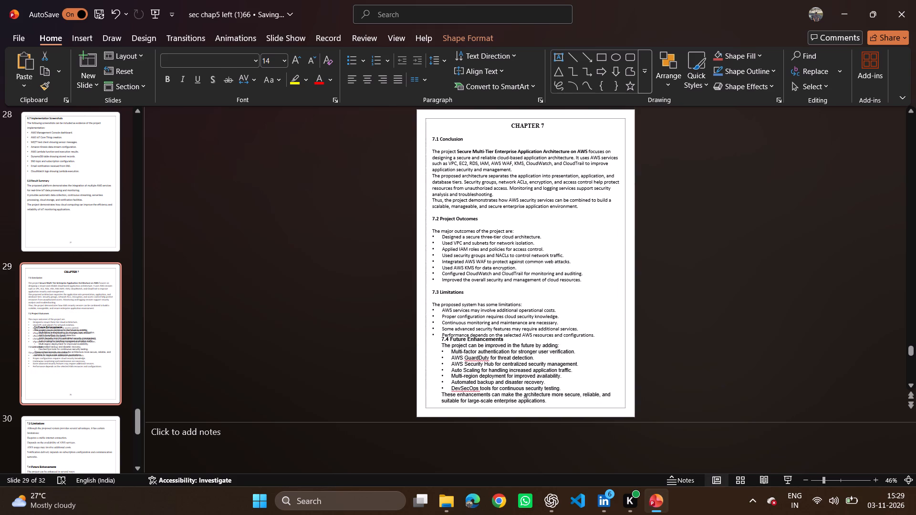
drag(456, 334, 449, 339)
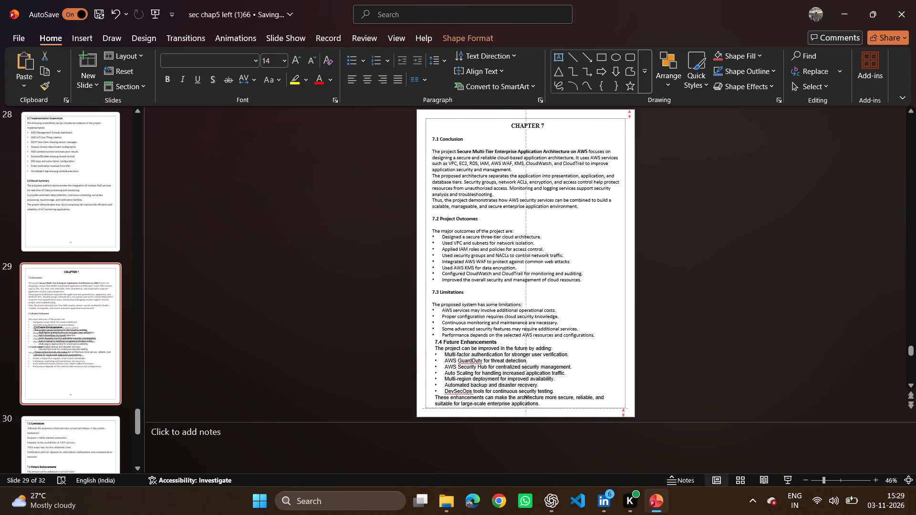
drag(449, 339, 448, 339)
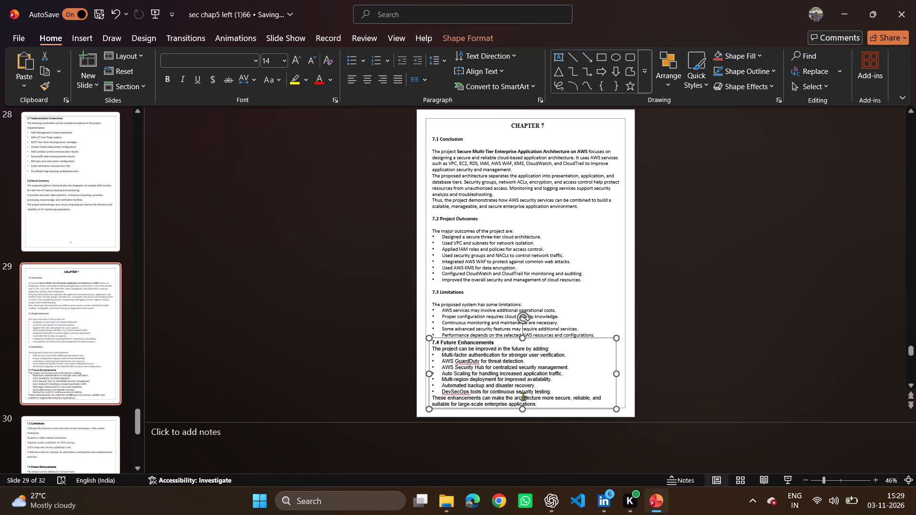
Set all the 7.4 Future Enhancements text to the Calibri (Body) font.
drag(543, 403, 488, 369)
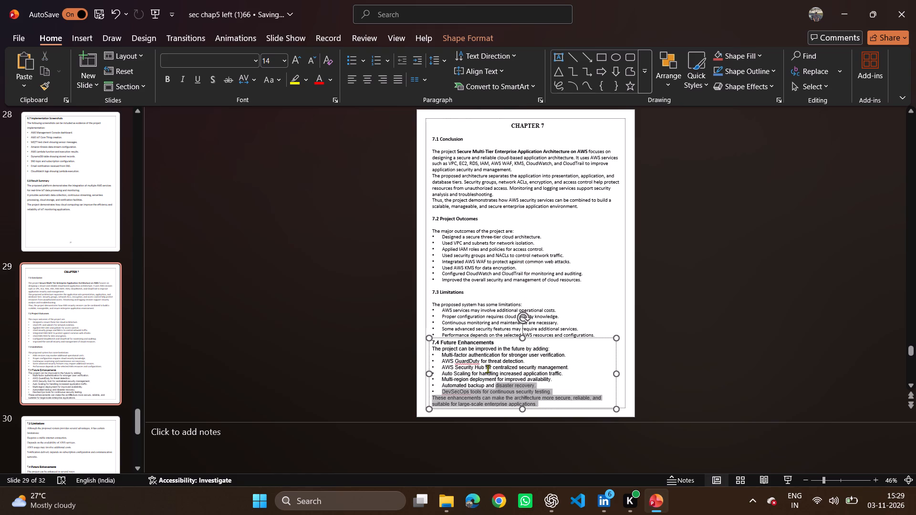
drag(488, 369, 425, 339)
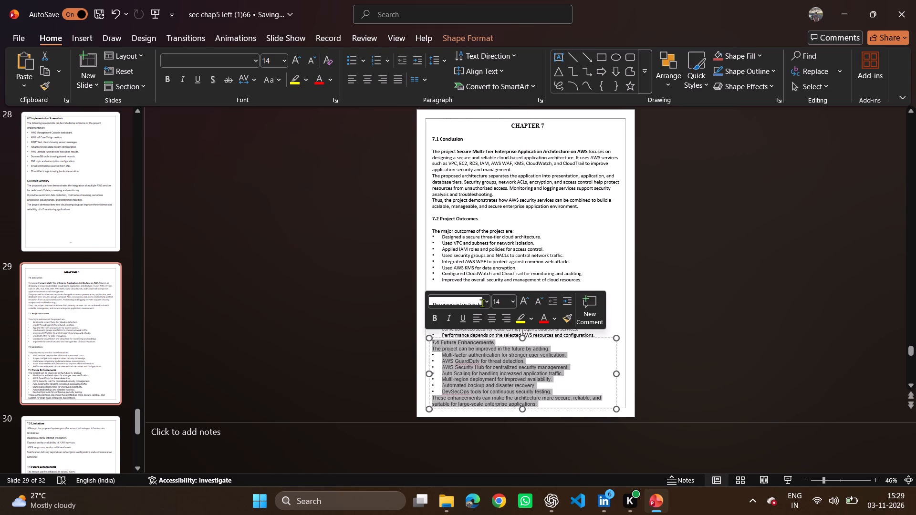
click(483, 303)
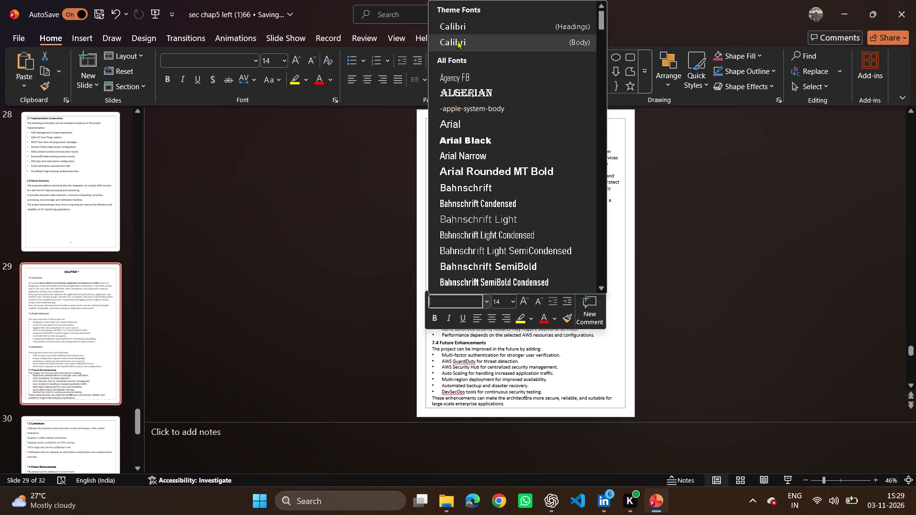
click(458, 40)
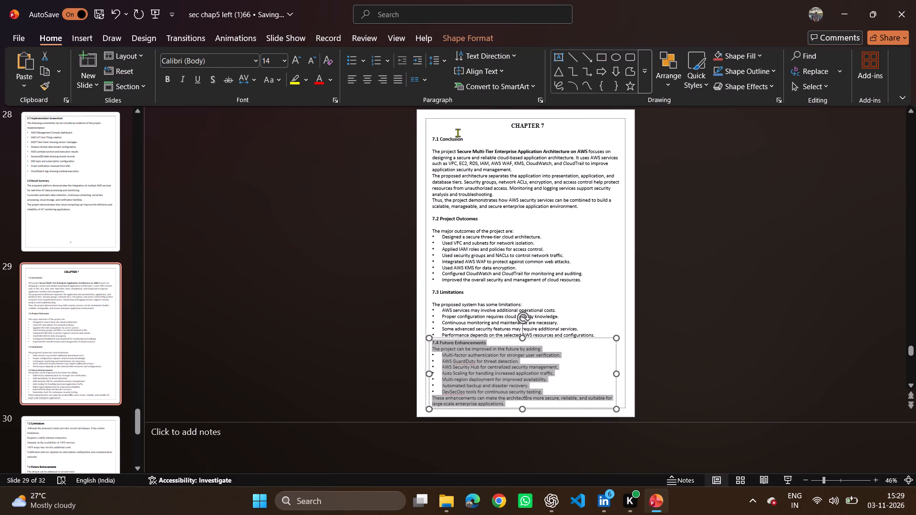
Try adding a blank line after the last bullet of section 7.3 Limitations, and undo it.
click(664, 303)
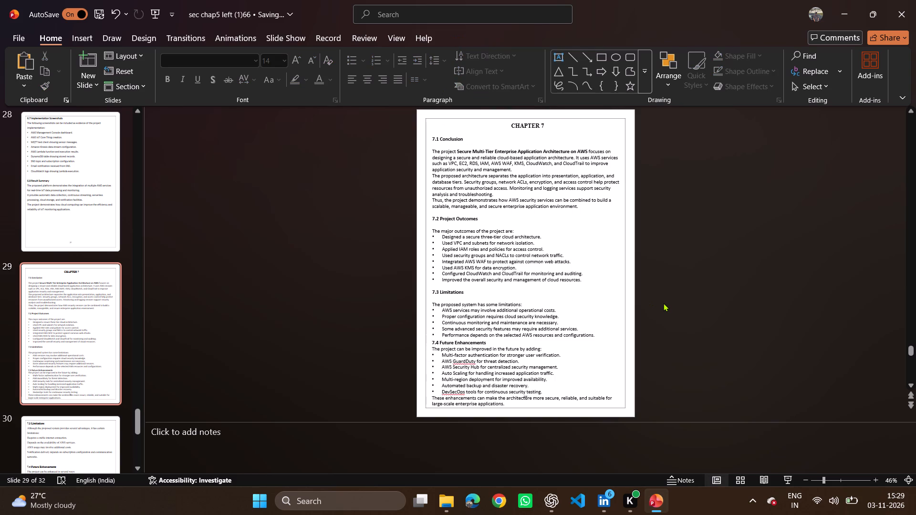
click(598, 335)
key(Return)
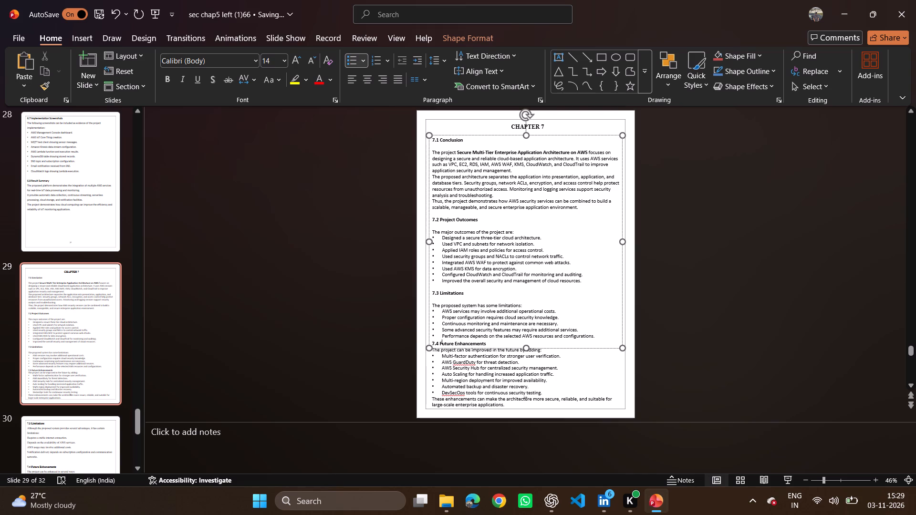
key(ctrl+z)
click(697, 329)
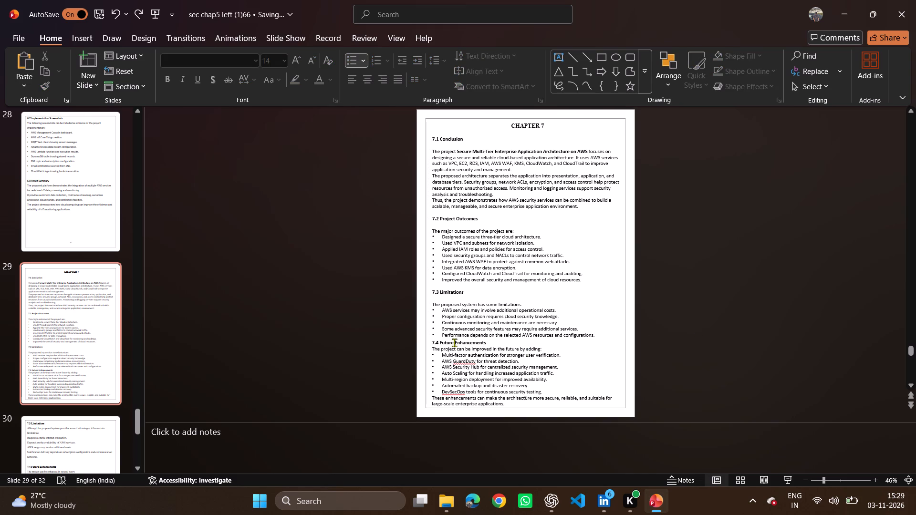
Insert a blank line above the 7.4 Future Enhancements heading and move its text box slightly up toward section 7.3.
click(601, 337)
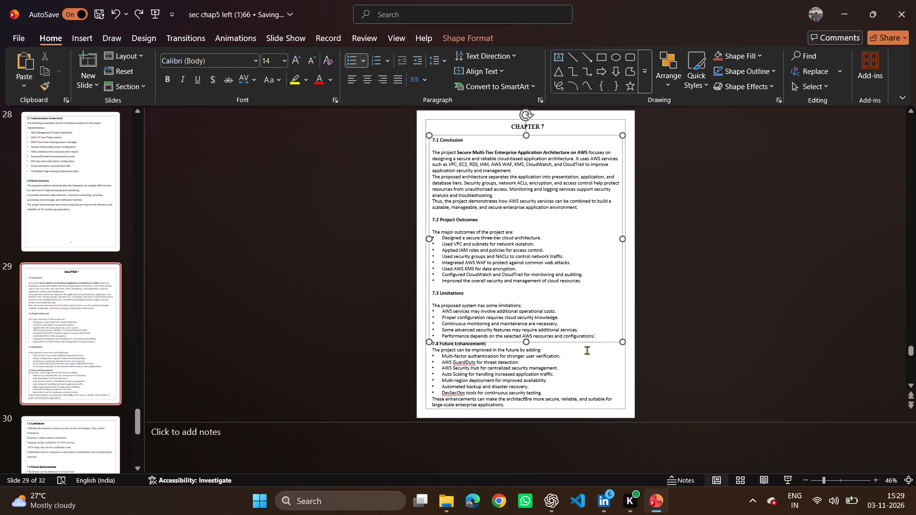
click(428, 350)
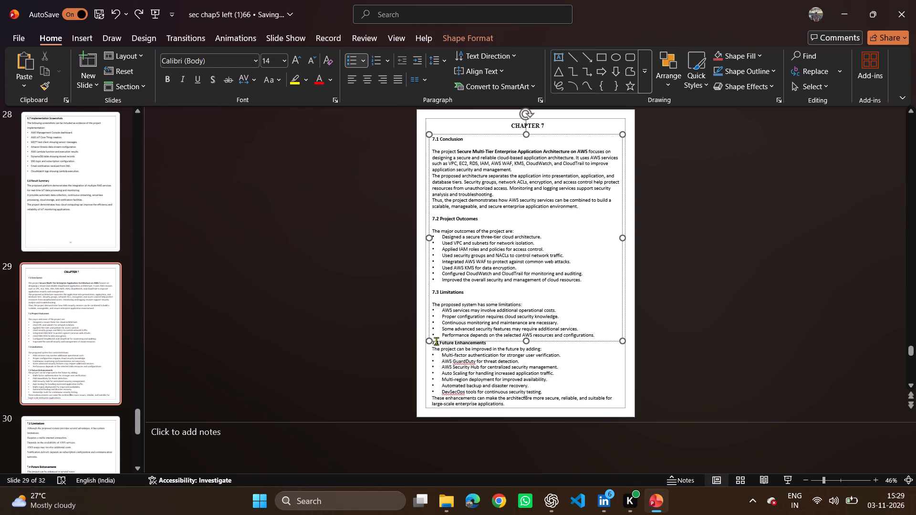
click(436, 341)
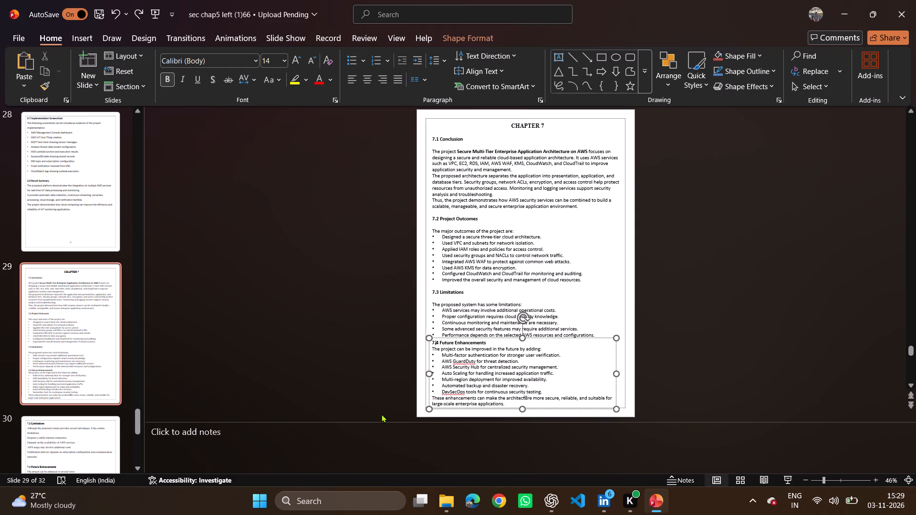
key(Left)
key(Left)
key(Return)
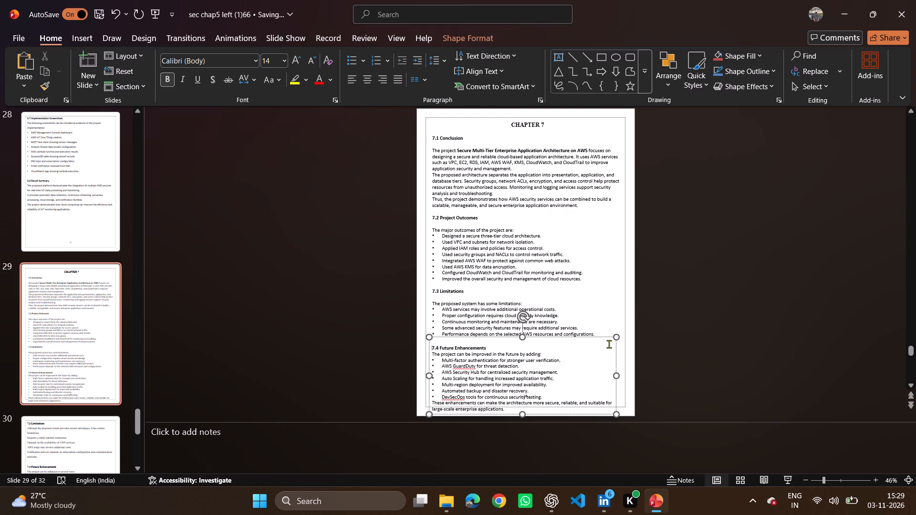
drag(606, 337, 607, 332)
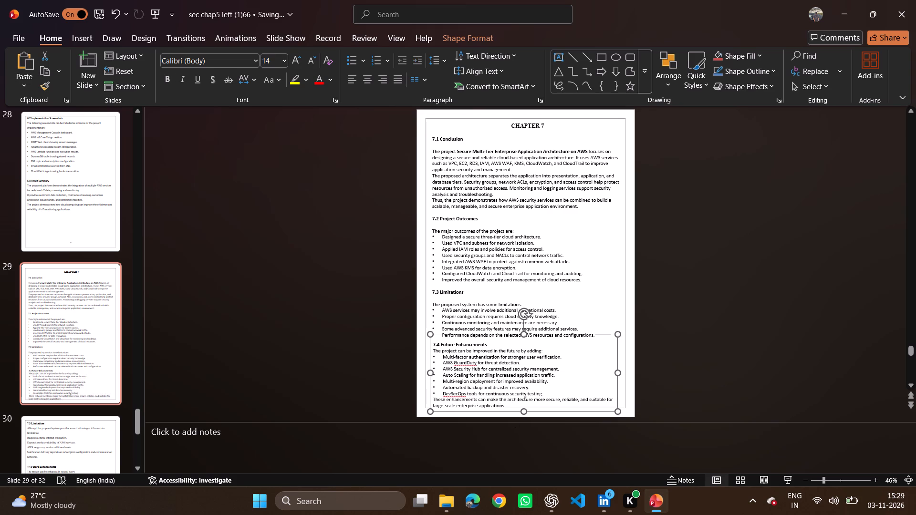
Delete the closing paragraph of section 7.4 that starts with "These enhancements can make the architecture more secure".
click(508, 408)
key(BackSpace)
key(BackSpace)
key(BackSpace)
key(BackSpace)
key(BackSpace)
key(BackSpace)
key(BackSpace)
key(BackSpace)
key(BackSpace)
key(BackSpace)
key(BackSpace)
key(BackSpace)
key(BackSpace)
key(BackSpace)
key(BackSpace)
key(BackSpace)
key(BackSpace)
key(BackSpace)
key(BackSpace)
key(BackSpace)
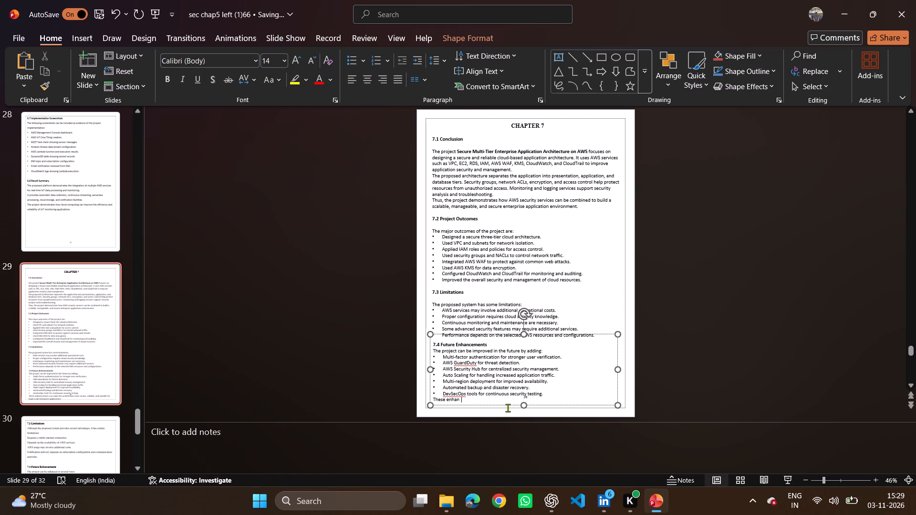
key(BackSpace)
key(BackSpace)
key(BackSpace)
key(BackSpace)
click(735, 327)
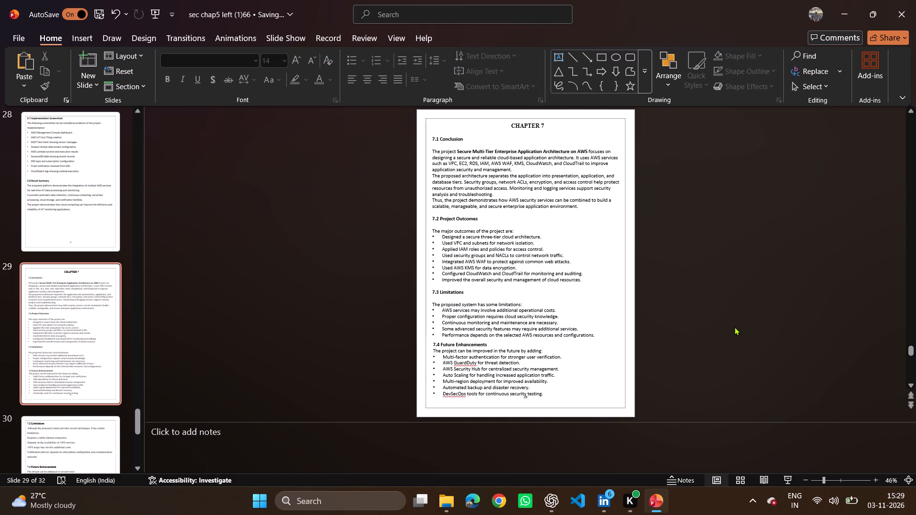
Insert a blank line between the 7.4 Future Enhancements heading and its introductory sentence.
click(491, 344)
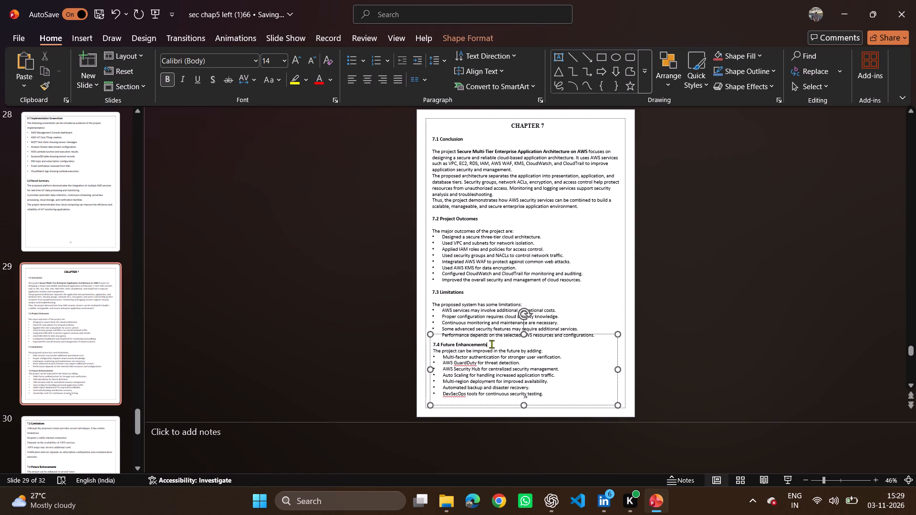
key(Return)
Delete the bullet "DevSecOps tools for continuous security testing." from section 7.4 Future Enhancements.
click(548, 401)
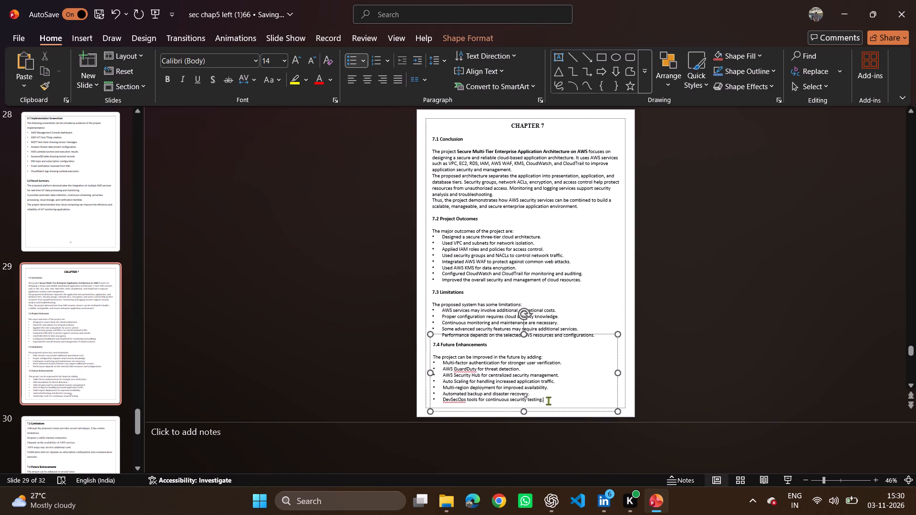
key(BackSpace)
key(BackSpace)
key(BackSpace)
key(BackSpace)
key(BackSpace)
key(BackSpace)
key(BackSpace)
key(BackSpace)
key(BackSpace)
key(BackSpace)
key(BackSpace)
key(BackSpace)
key(BackSpace)
key(BackSpace)
key(BackSpace)
key(BackSpace)
key(BackSpace)
key(BackSpace)
key(BackSpace)
key(BackSpace)
key(BackSpace)
key(BackSpace)
key(BackSpace)
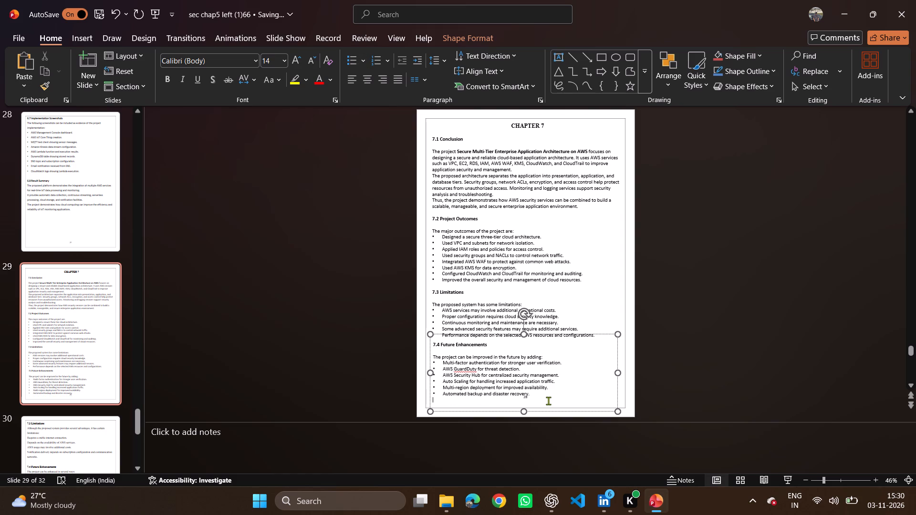
click(663, 351)
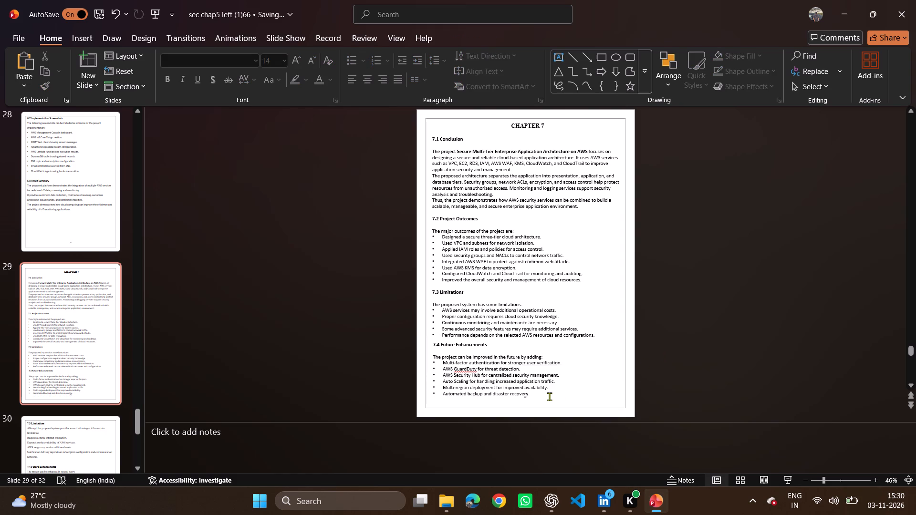
click(526, 396)
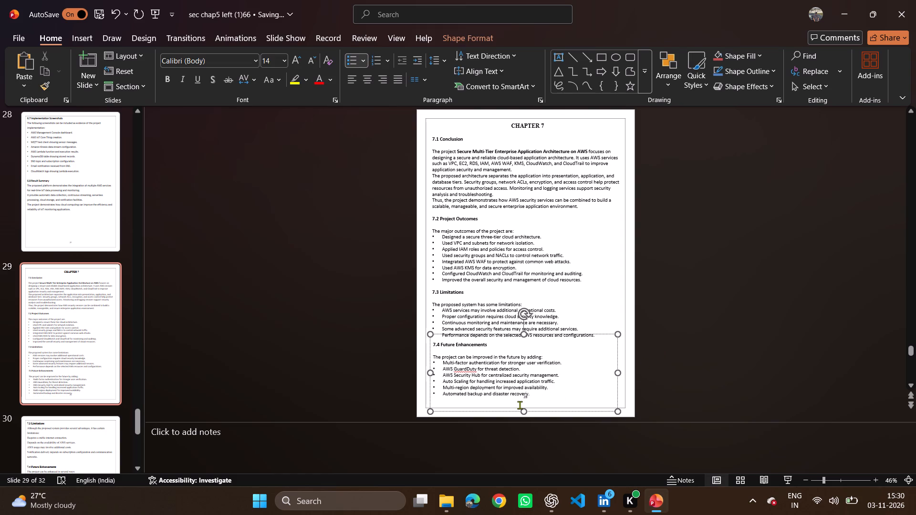
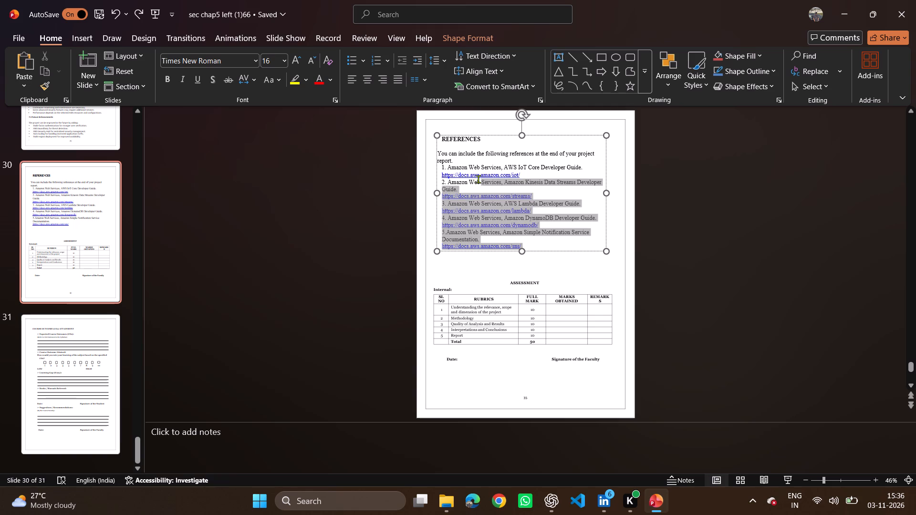
drag(478, 179, 445, 169)
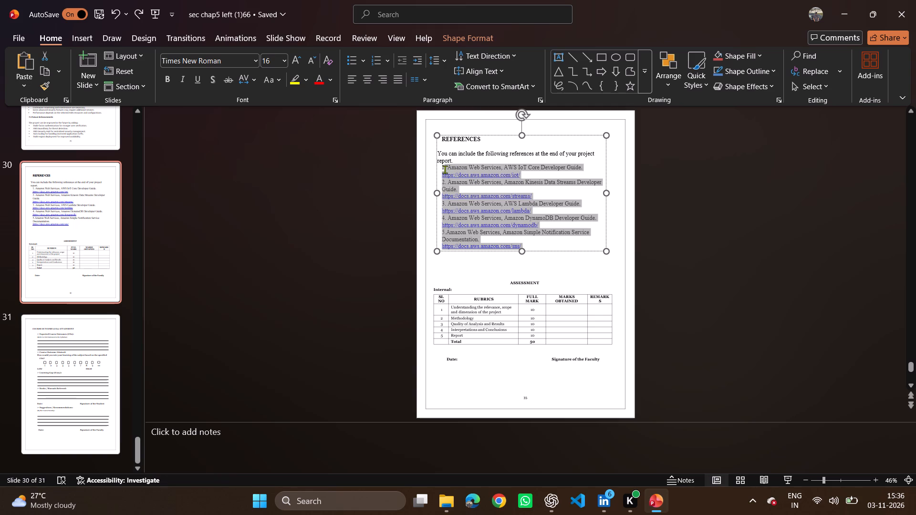
drag(445, 169, 442, 168)
key(BackSpace)
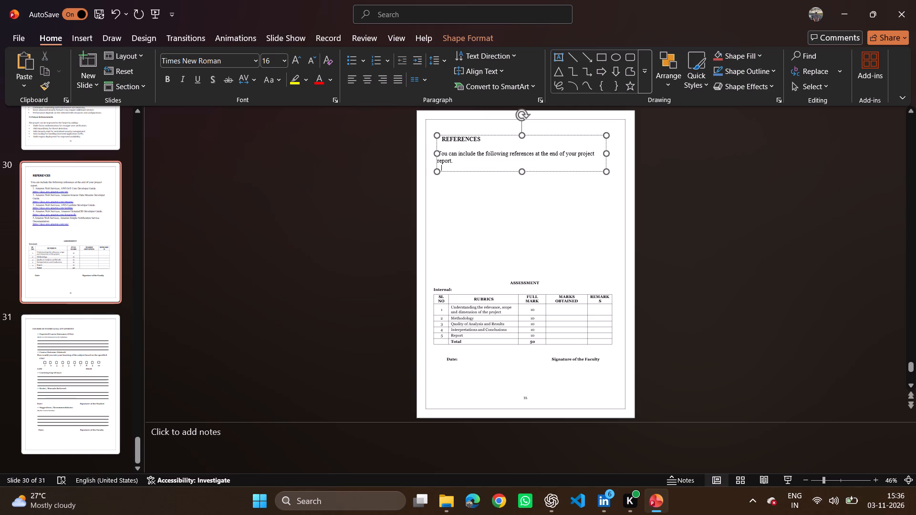
key(ctrl+v)
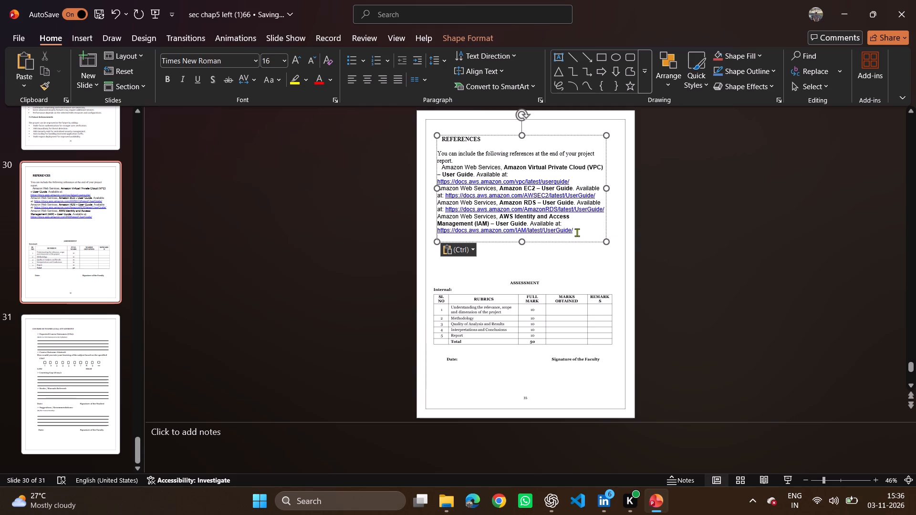
Format the pasted references on slide 30 in Calibri (Body) at size 14.
drag(577, 232, 456, 160)
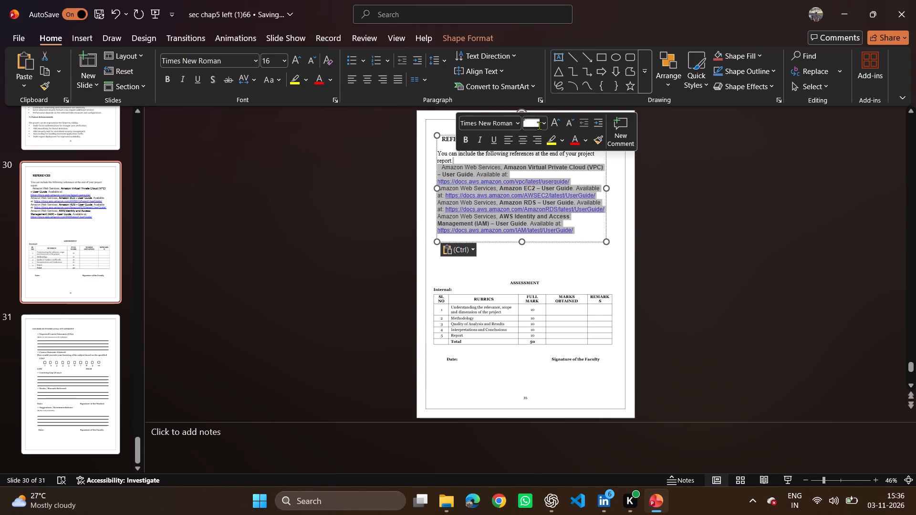
click(542, 124)
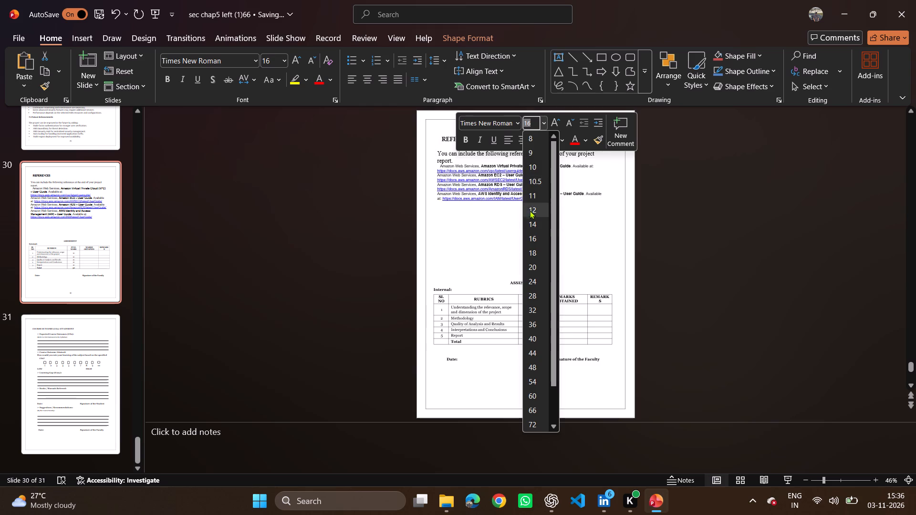
click(535, 218)
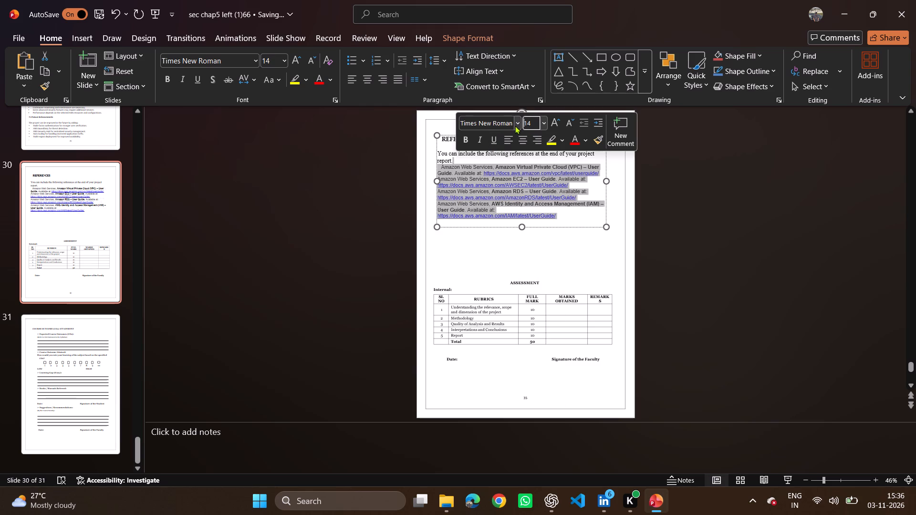
click(515, 124)
scroll(495, 158, up, 9)
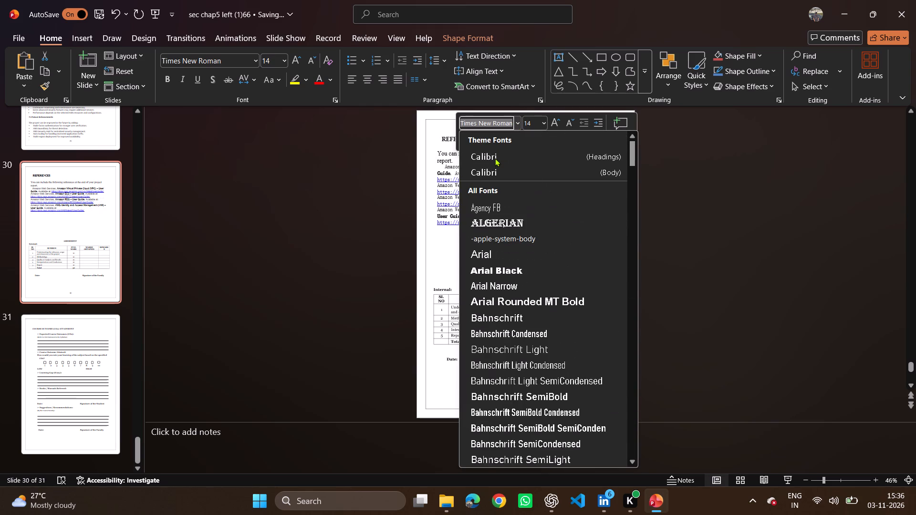
click(488, 169)
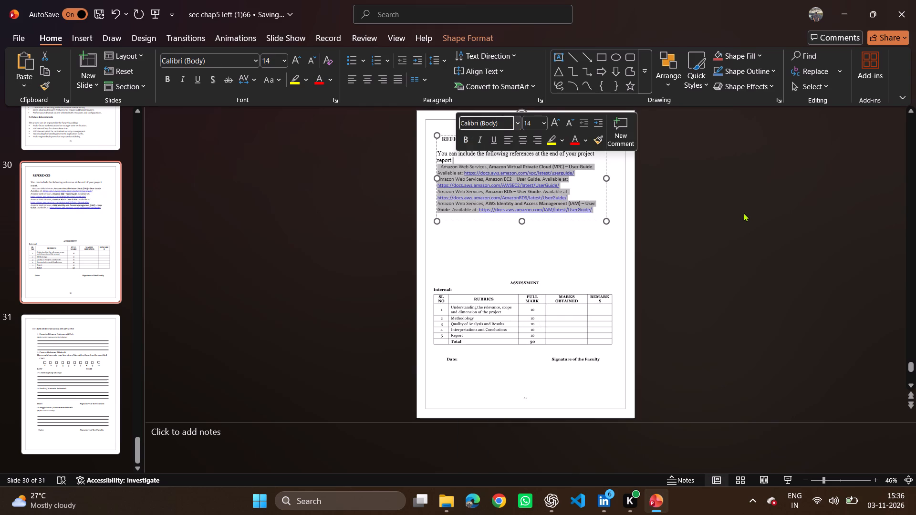
click(744, 213)
click(604, 201)
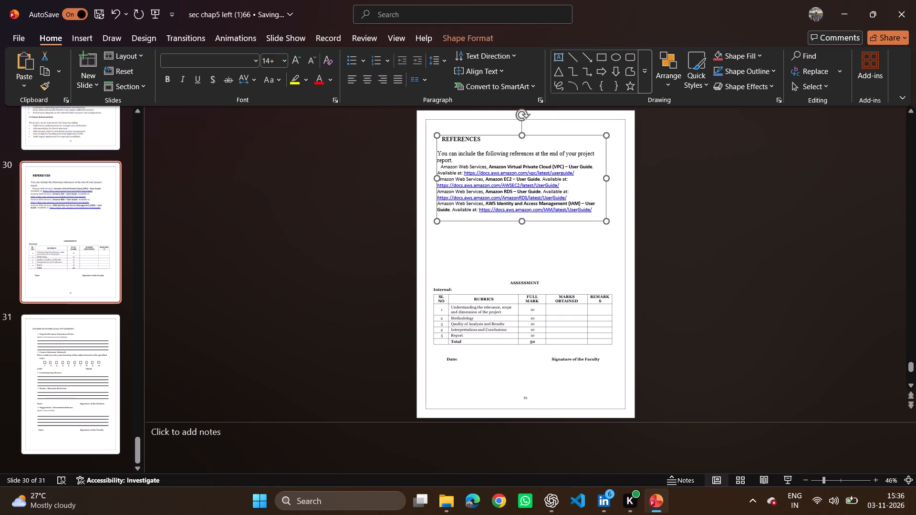
click(604, 207)
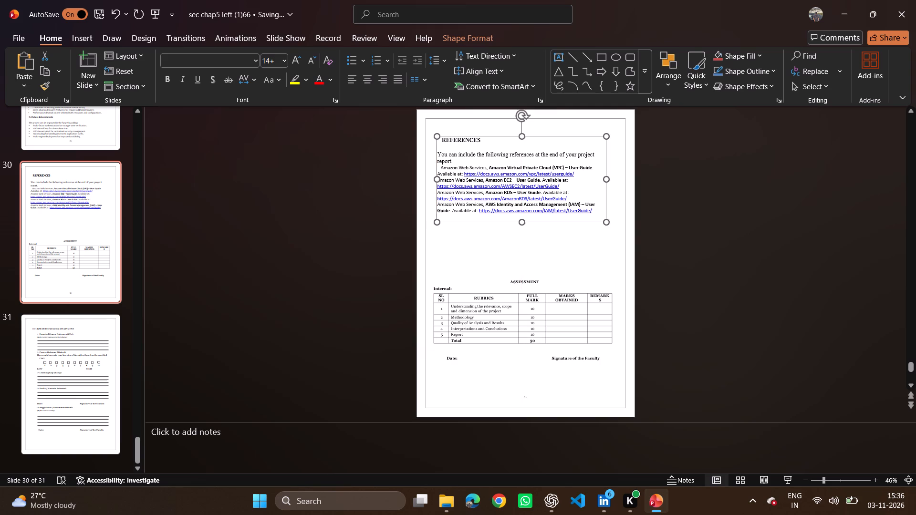
Insert a blank line below the introductory sentence and remove the extra spaces before the first reference.
click(456, 162)
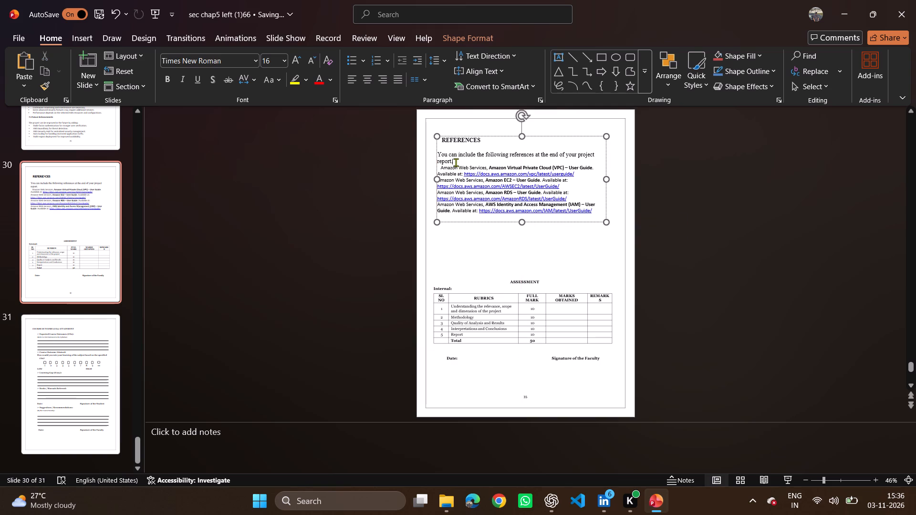
key(Return)
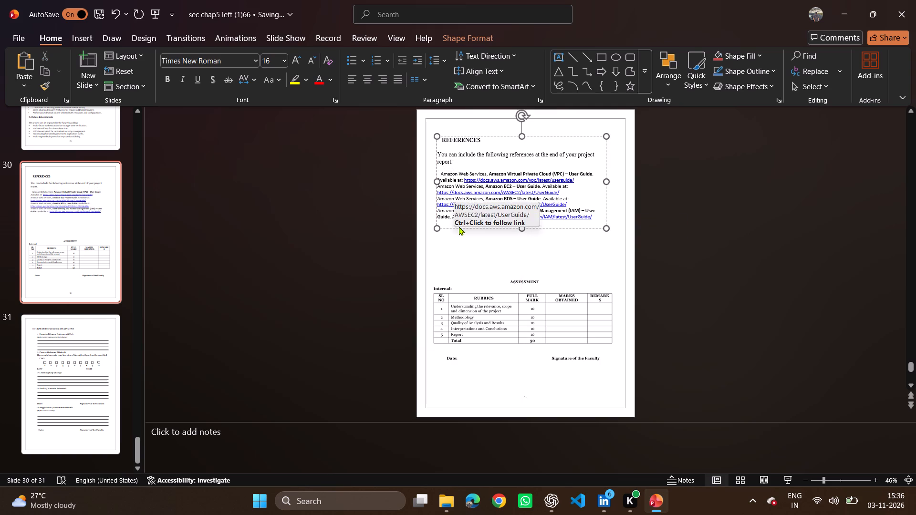
click(441, 173)
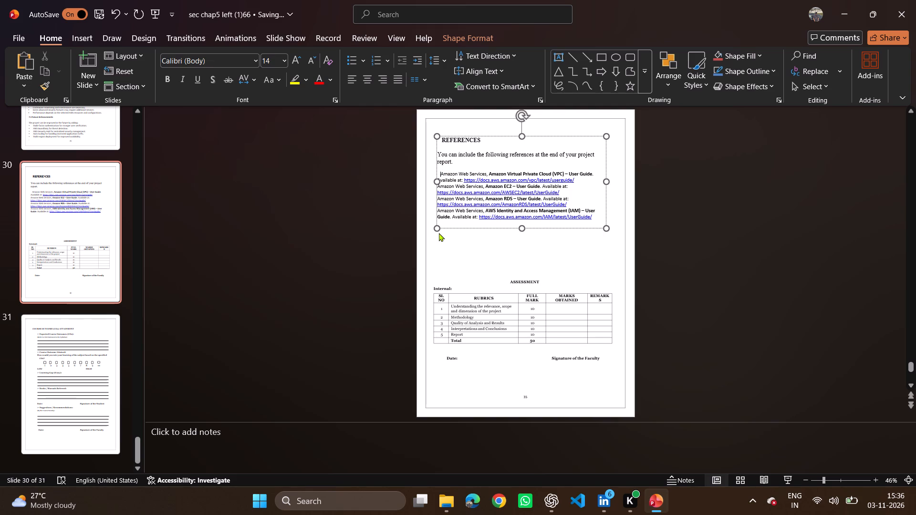
key(BackSpace)
key(BackSpace)
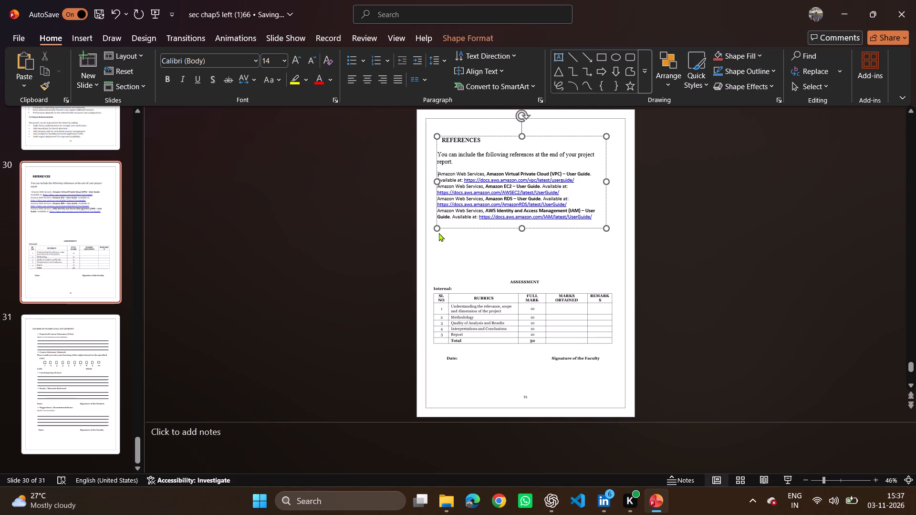
click(464, 232)
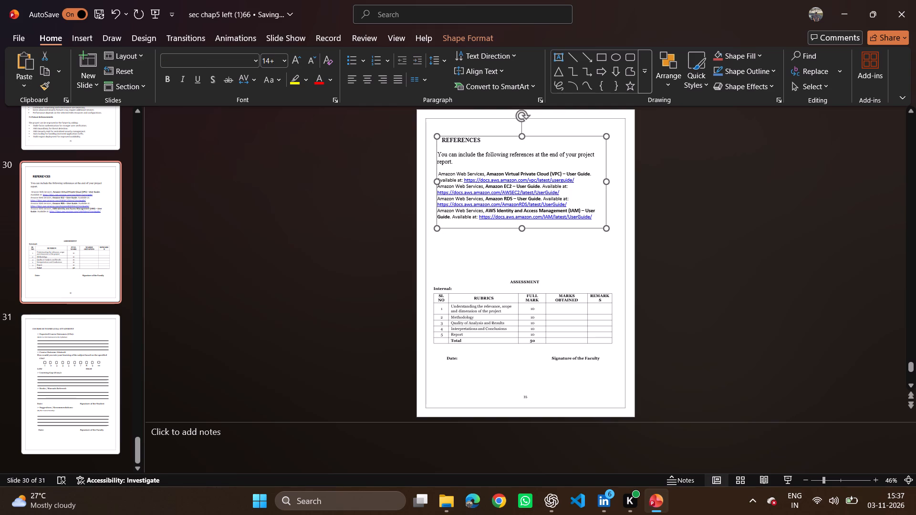
Remove the remaining space before the first reference on slide 30.
click(464, 232)
click(701, 233)
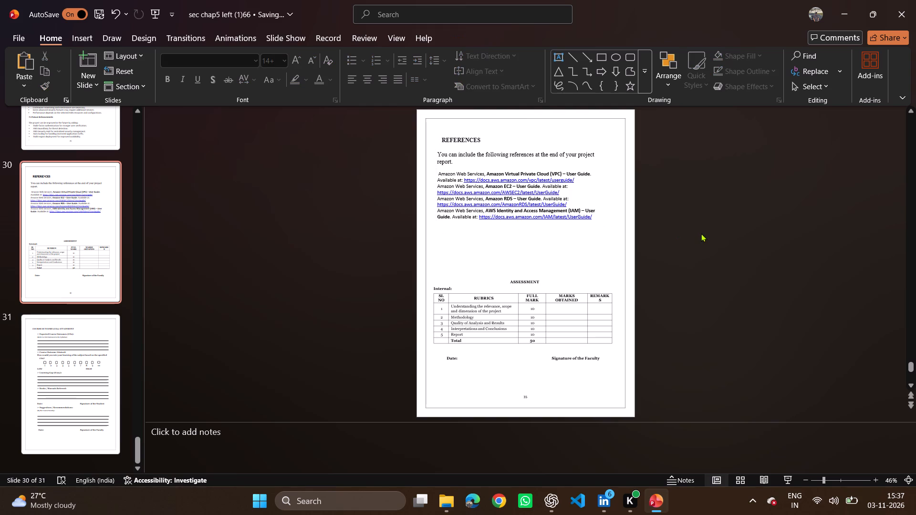
click(439, 174)
key(BackSpace)
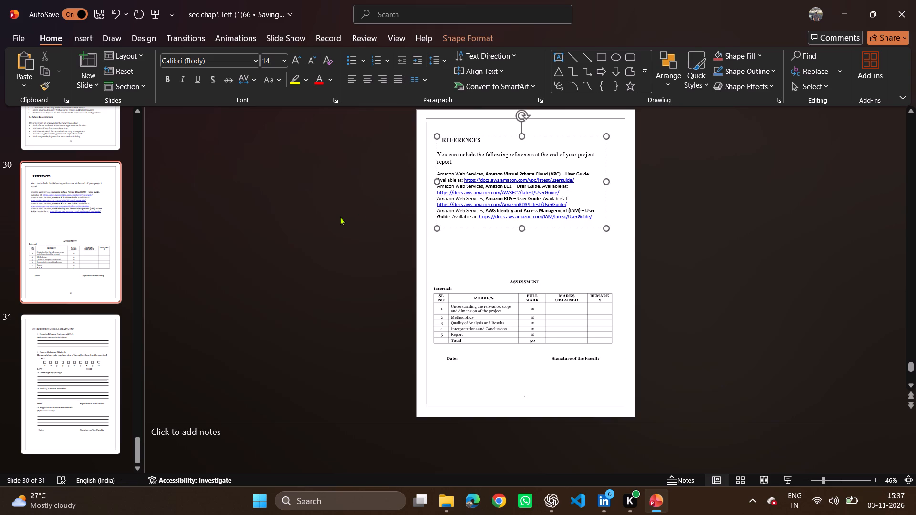
click(771, 266)
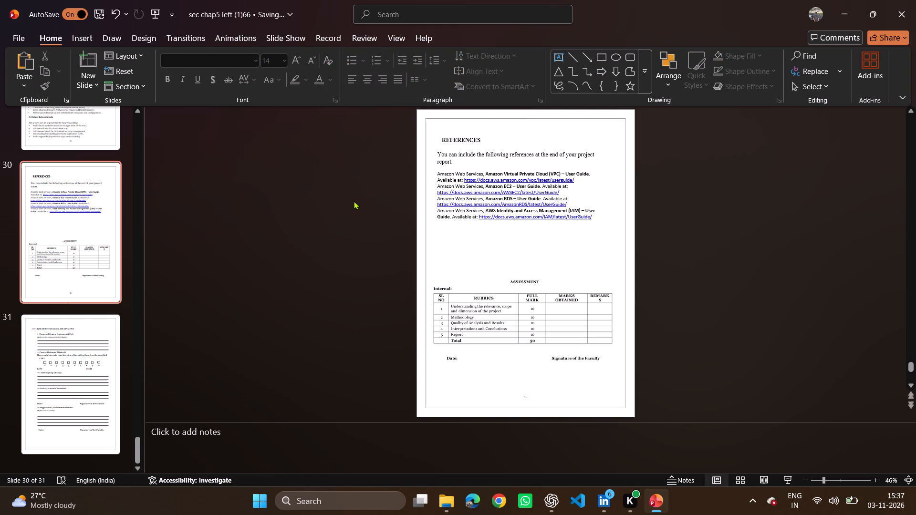
Shift the REFERENCES heading on slide 30 to the centre with leading spaces, matching the chapter heading on slide 29.
key(Up)
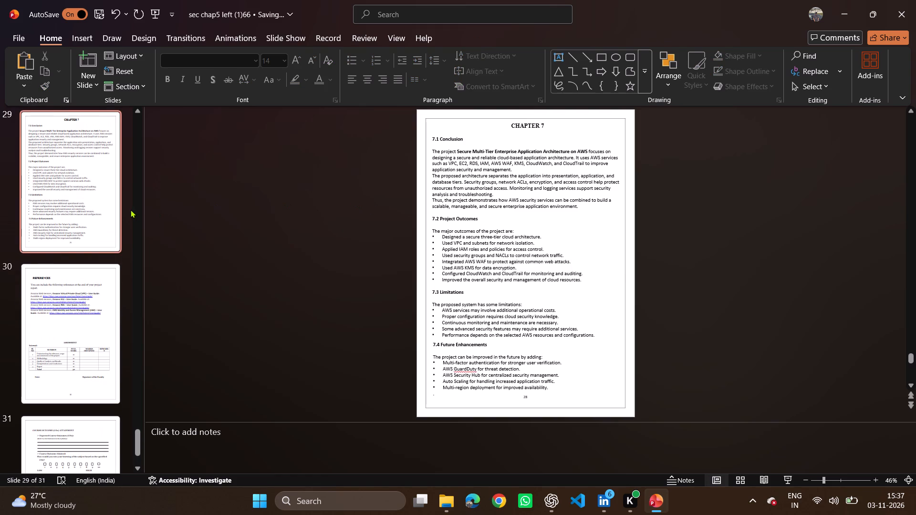
key(Down)
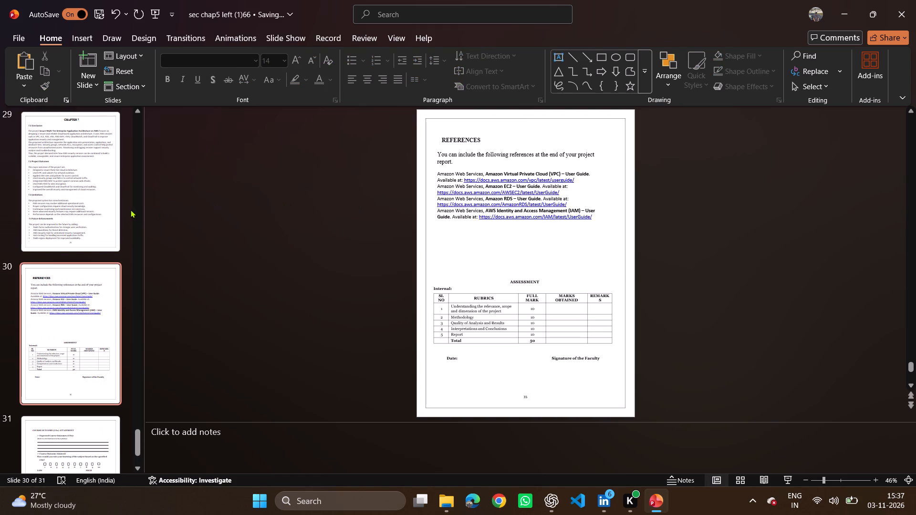
click(461, 131)
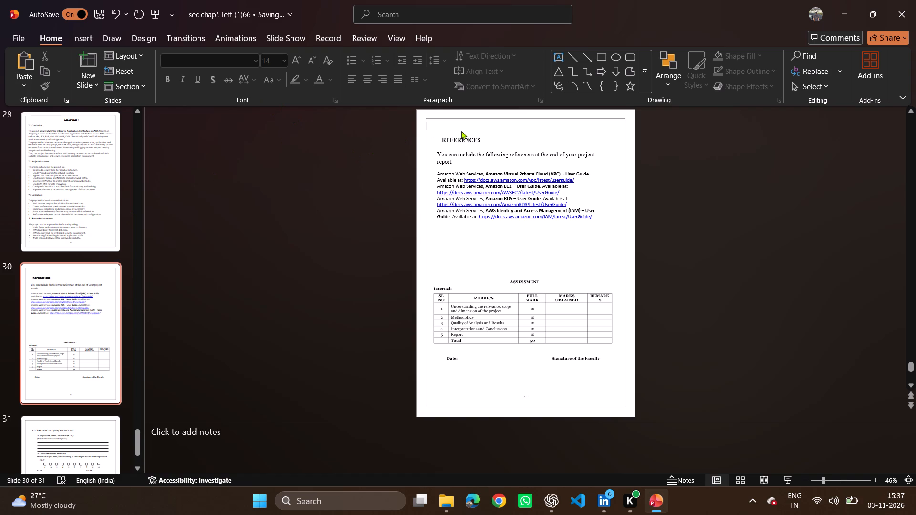
click(438, 144)
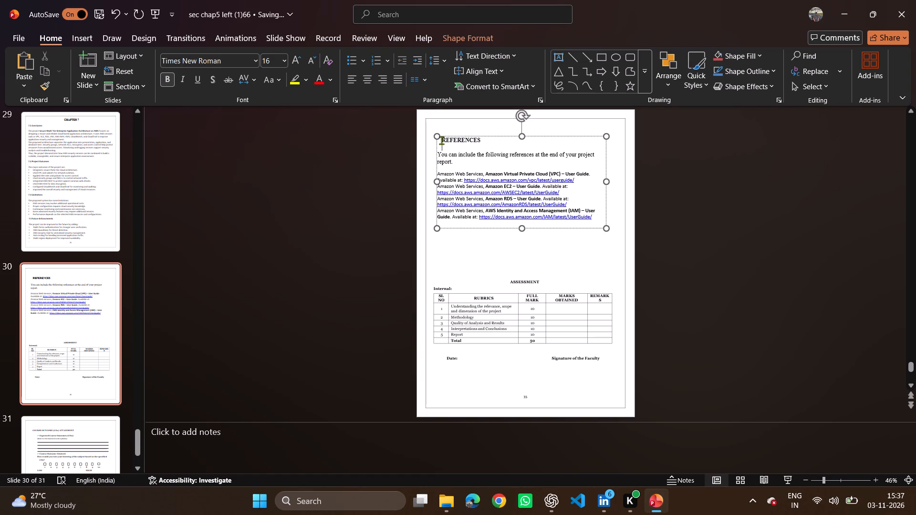
drag(441, 140, 456, 142)
click(722, 190)
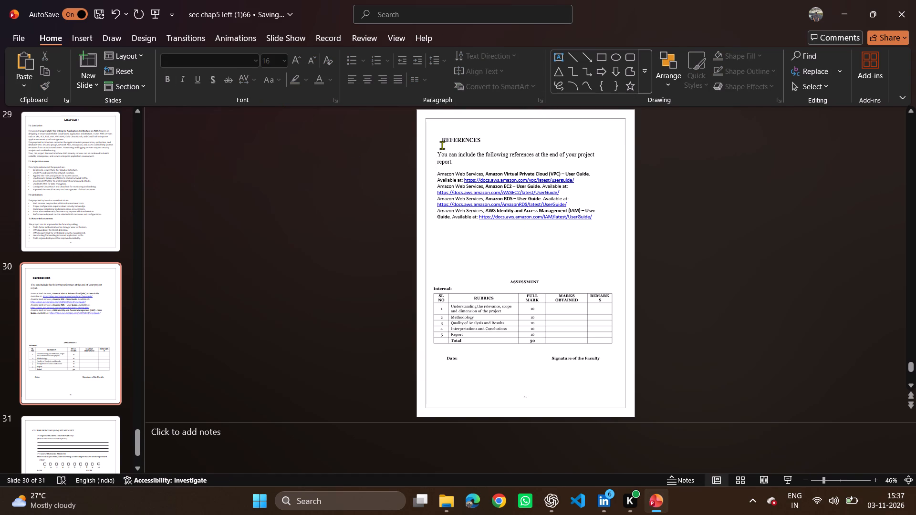
click(442, 141)
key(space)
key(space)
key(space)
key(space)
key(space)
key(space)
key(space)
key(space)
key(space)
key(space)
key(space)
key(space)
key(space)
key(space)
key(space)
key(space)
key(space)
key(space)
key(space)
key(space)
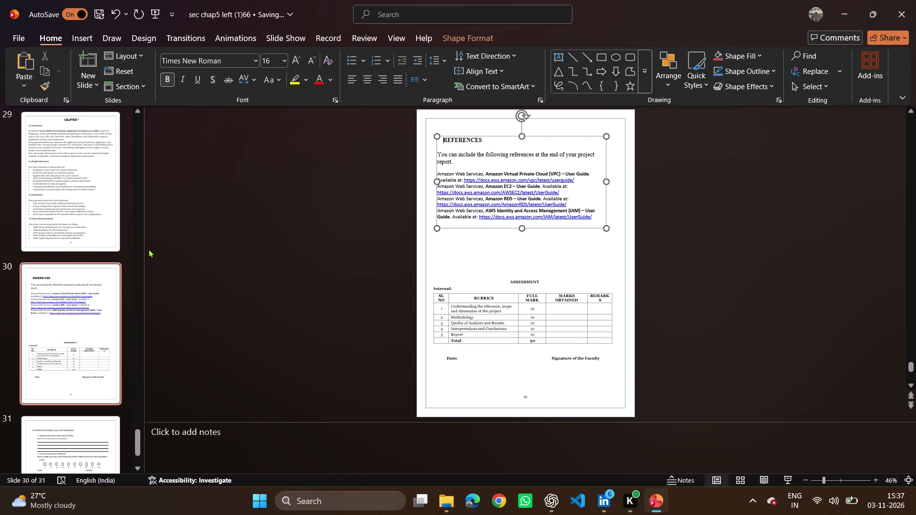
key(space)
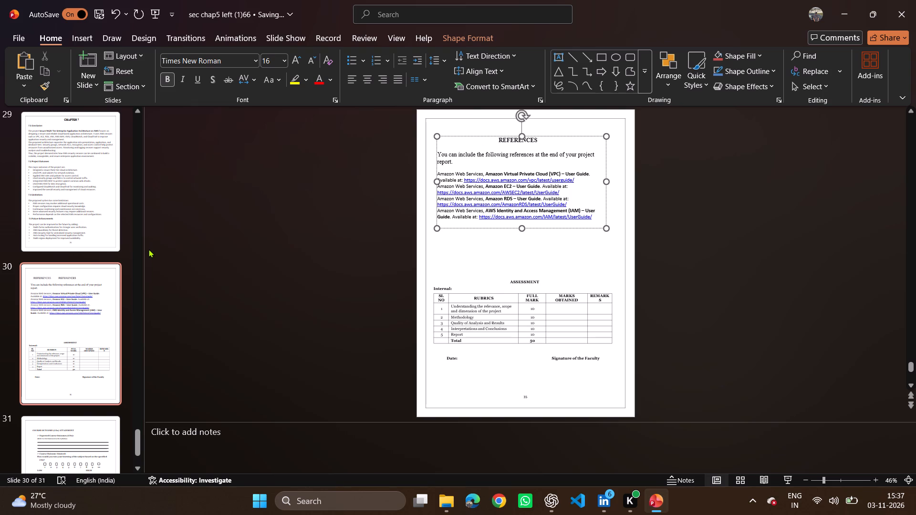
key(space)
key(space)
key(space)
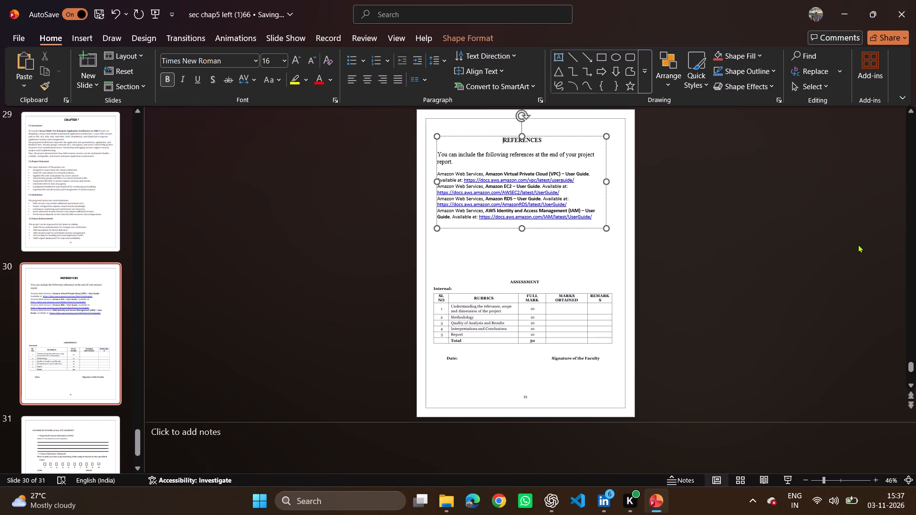
click(858, 244)
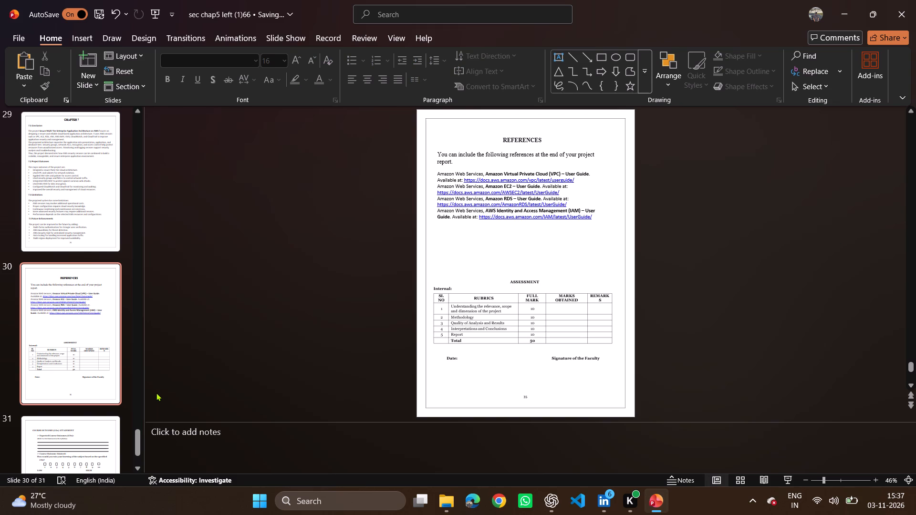
Review the presentation's slides back to the title slide, including the declaration, acknowledgement and table of contents pages.
key(Down)
key(Down)
key(Down)
key(Up)
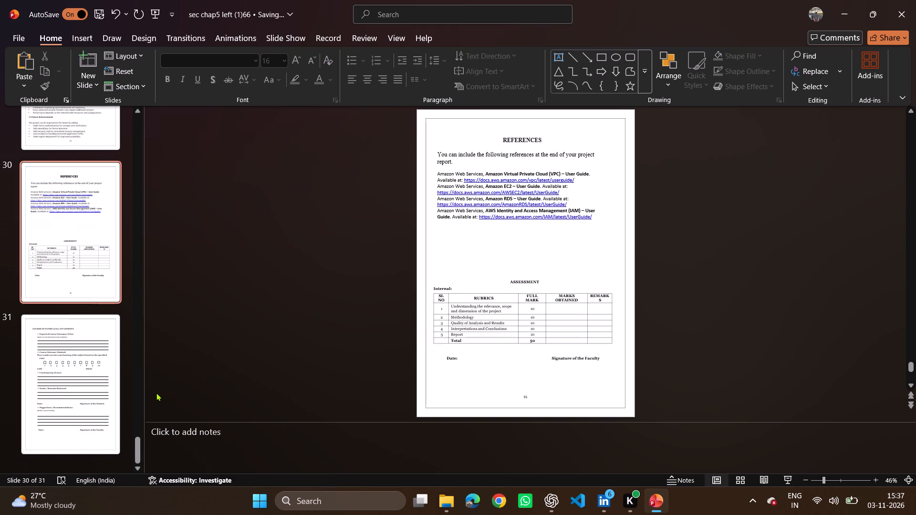
key(Up)
key(Up)
key(Up)
key(Up)
key(Up)
key(Up)
key(Up)
key(Up)
key(Up)
key(Up)
key(Up)
key(Up)
key(Up)
key(Up)
key(Up)
key(Up)
key(Up)
key(Up)
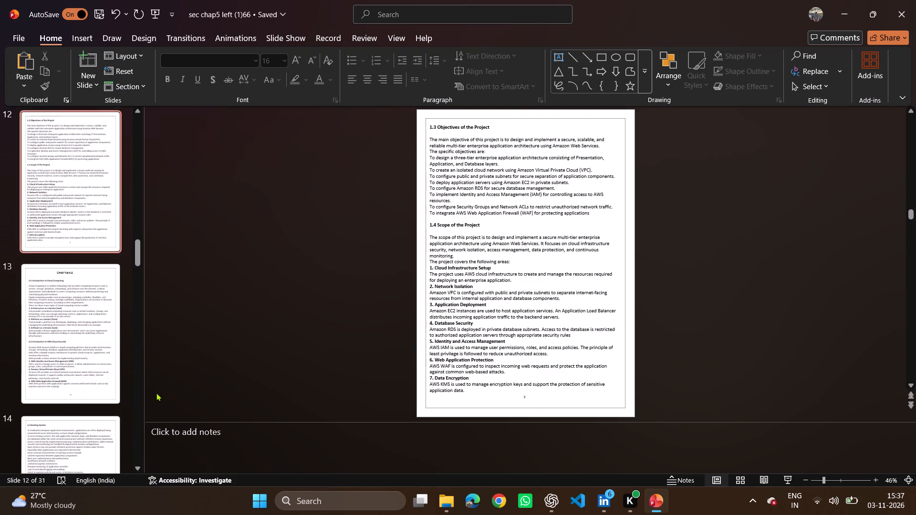
key(Up)
key(Up)
key(Up)
key(Up)
key(Up)
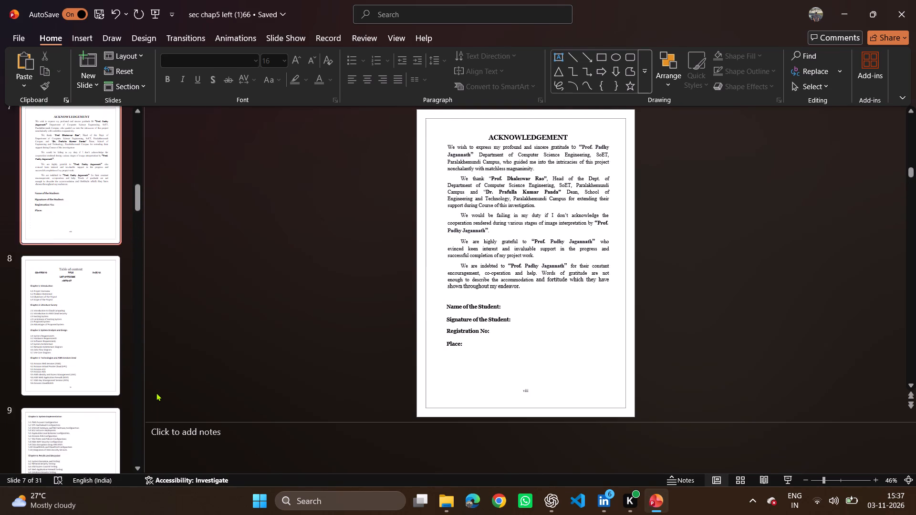
key(Up)
key(Up)
key(Up)
key(Up)
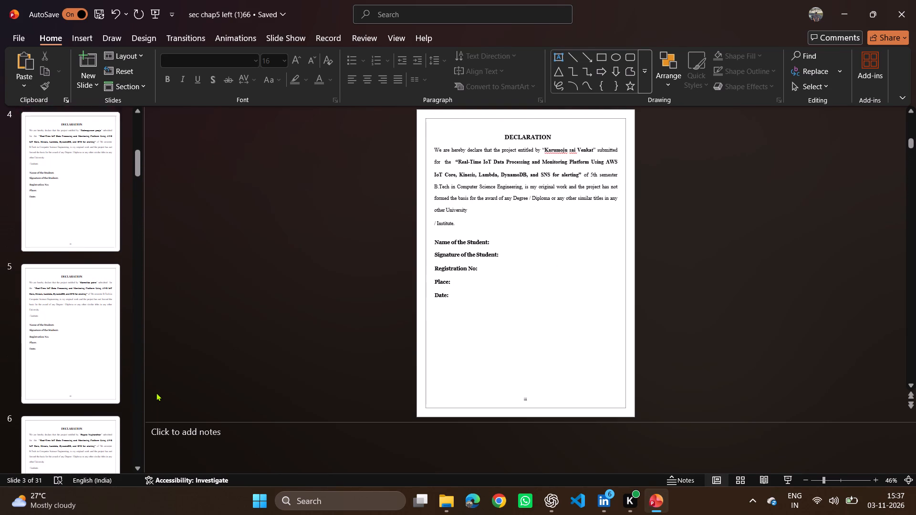
key(Up)
key(Up)
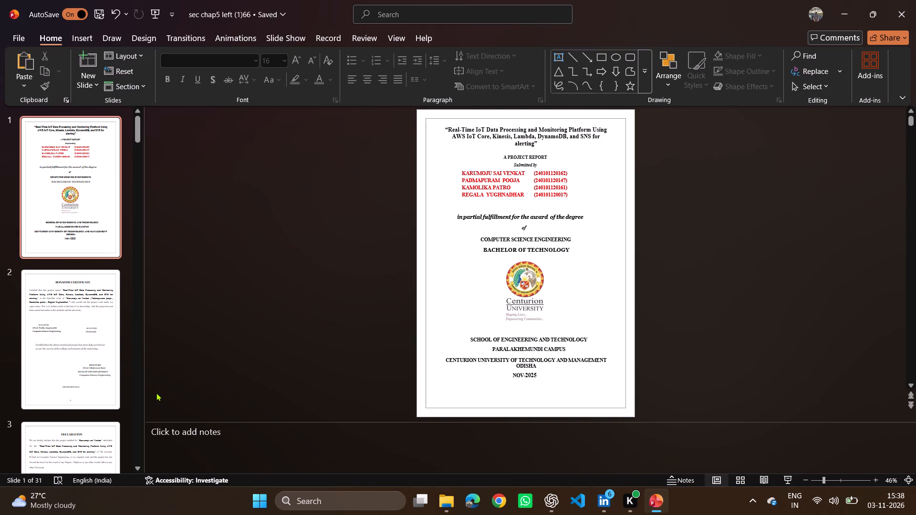
key(Down)
key(Down)
key(Down)
key(Down)
key(Down)
key(Down)
key(Down)
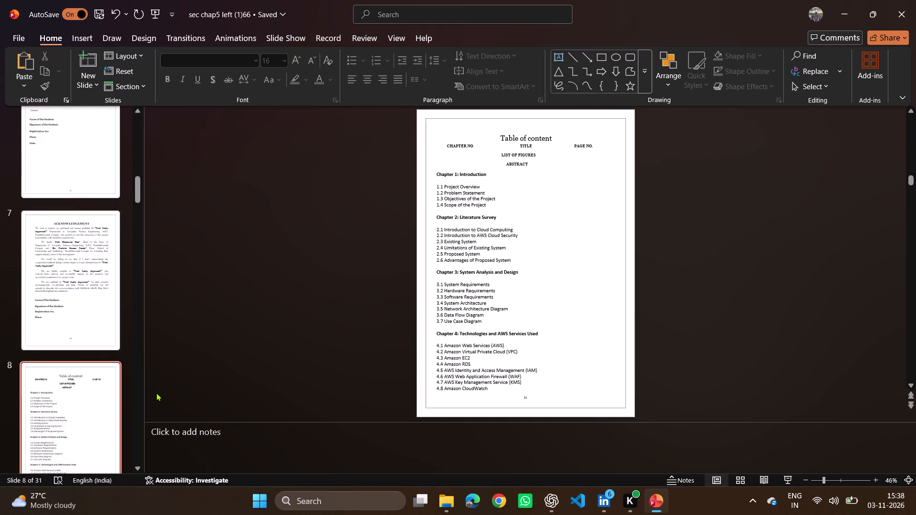
key(Up)
key(Down)
key(Up)
key(Up)
key(Up)
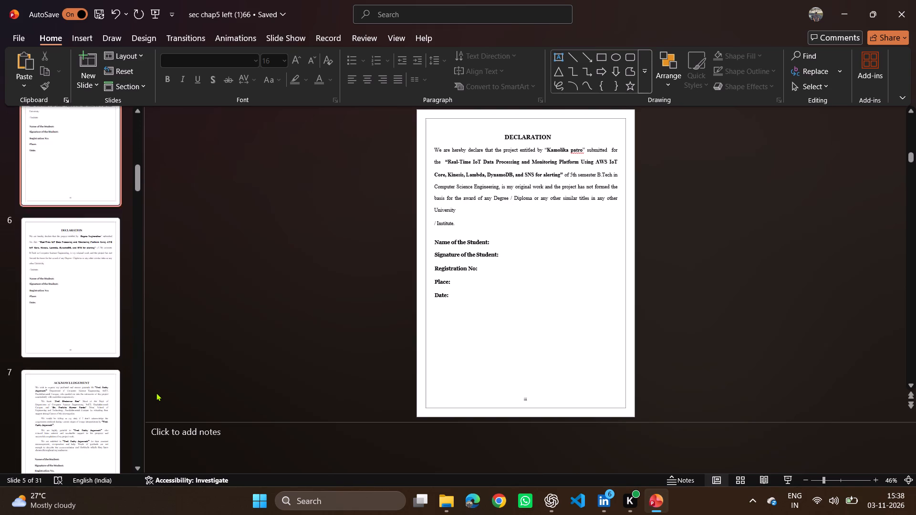
key(Up)
key(Up)
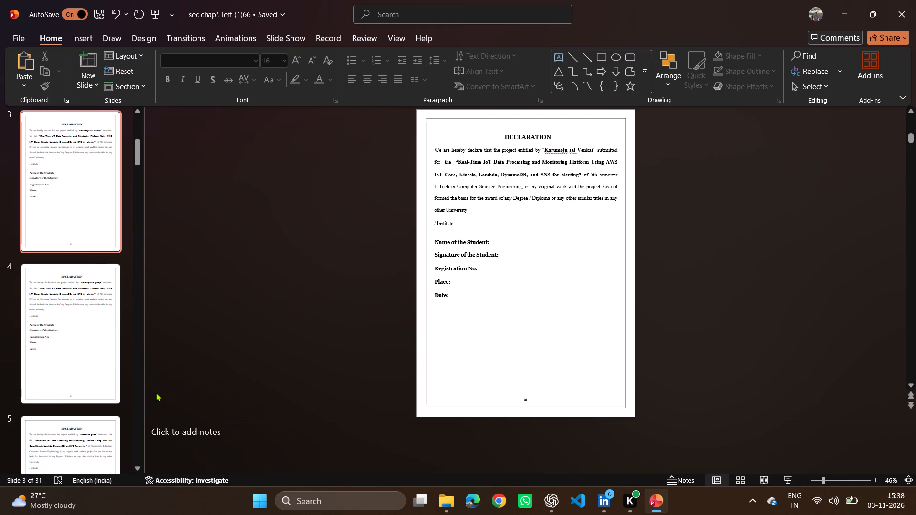
key(Up)
key(Up)
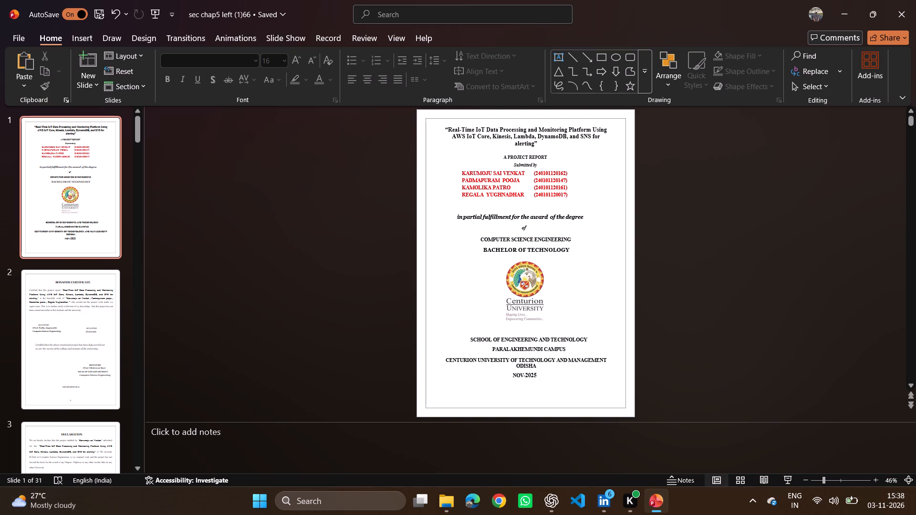
Replace the first student's name under "Submitted by" on the title slide with the new student's name in capitals.
click(529, 176)
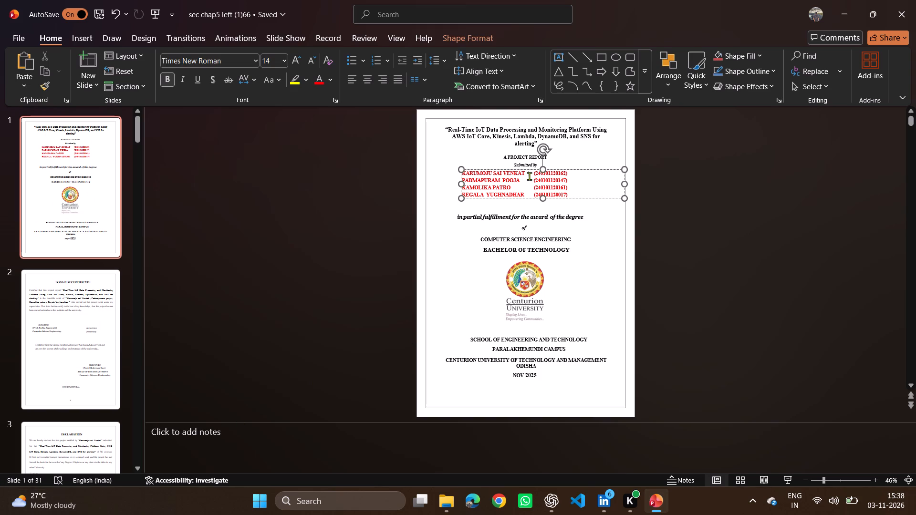
key(BackSpace)
key(BackSpace)
key(BackSpace)
key(BackSpace)
key(BackSpace)
key(BackSpace)
key(BackSpace)
key(BackSpace)
key(BackSpace)
key(BackSpace)
key(BackSpace)
key(BackSpace)
key(BackSpace)
key(BackSpace)
key(BackSpace)
key(BackSpace)
key(BackSpace)
key(BackSpace)
key(BackSpace)
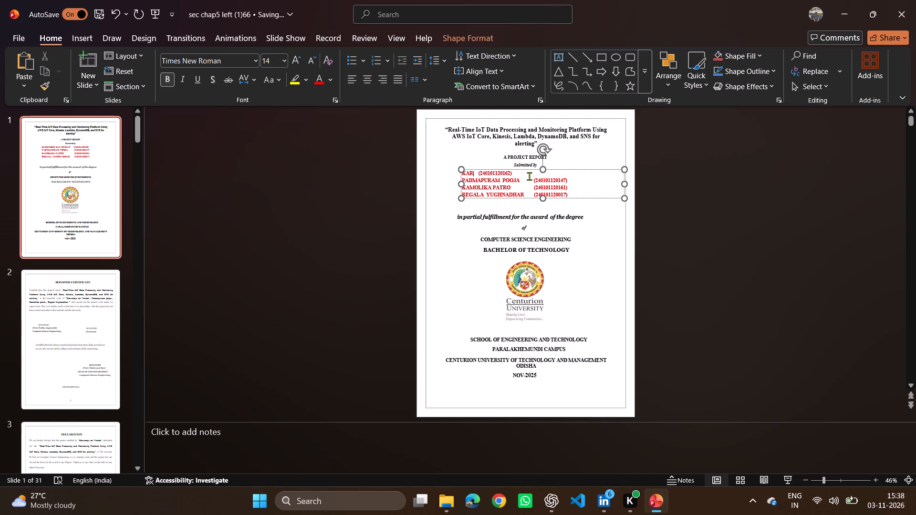
key(BackSpace)
key(BackSpace)
key(BackSpace)
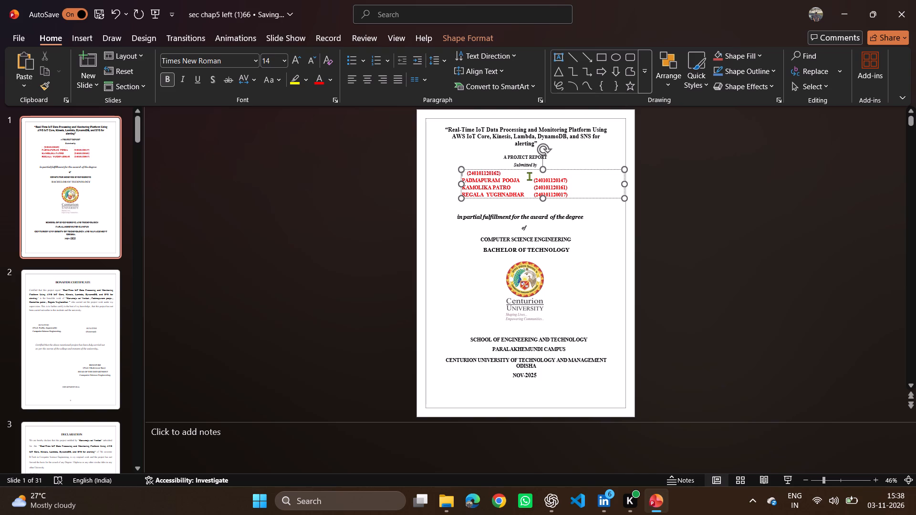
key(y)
key(BackSpace)
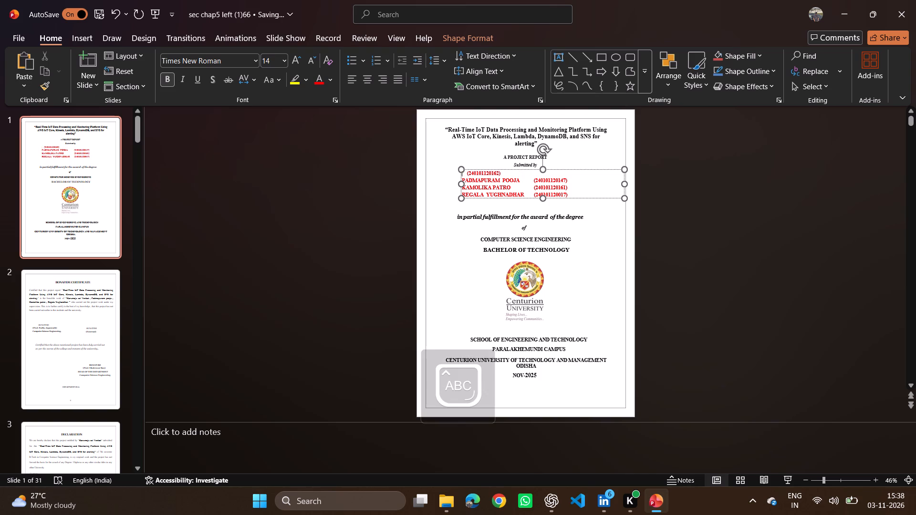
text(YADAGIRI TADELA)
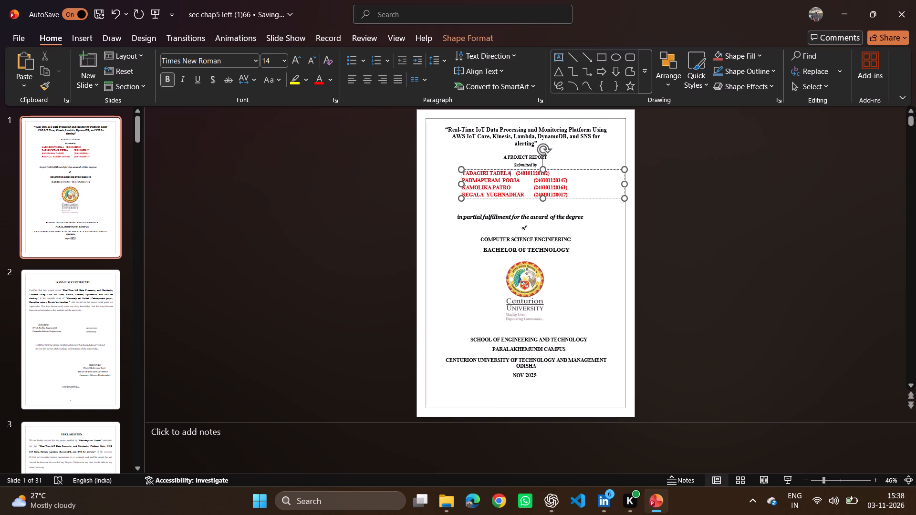
Replace the last two digits of the first student's registration number on the title slide with the new student's digits.
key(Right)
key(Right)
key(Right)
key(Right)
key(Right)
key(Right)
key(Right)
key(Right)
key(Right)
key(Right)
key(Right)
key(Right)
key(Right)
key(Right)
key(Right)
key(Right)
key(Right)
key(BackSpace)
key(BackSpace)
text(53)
Replace the second student's name under "Submitted by" on the title slide with the new student's name in capitals.
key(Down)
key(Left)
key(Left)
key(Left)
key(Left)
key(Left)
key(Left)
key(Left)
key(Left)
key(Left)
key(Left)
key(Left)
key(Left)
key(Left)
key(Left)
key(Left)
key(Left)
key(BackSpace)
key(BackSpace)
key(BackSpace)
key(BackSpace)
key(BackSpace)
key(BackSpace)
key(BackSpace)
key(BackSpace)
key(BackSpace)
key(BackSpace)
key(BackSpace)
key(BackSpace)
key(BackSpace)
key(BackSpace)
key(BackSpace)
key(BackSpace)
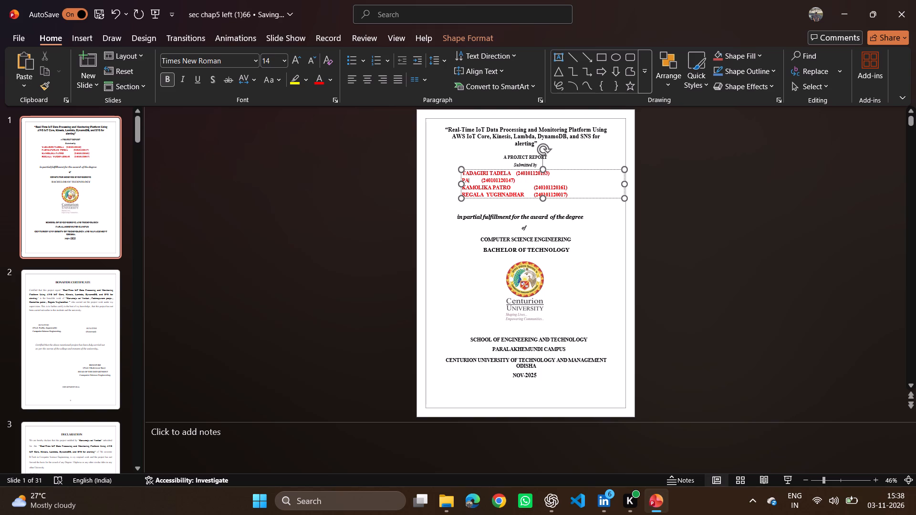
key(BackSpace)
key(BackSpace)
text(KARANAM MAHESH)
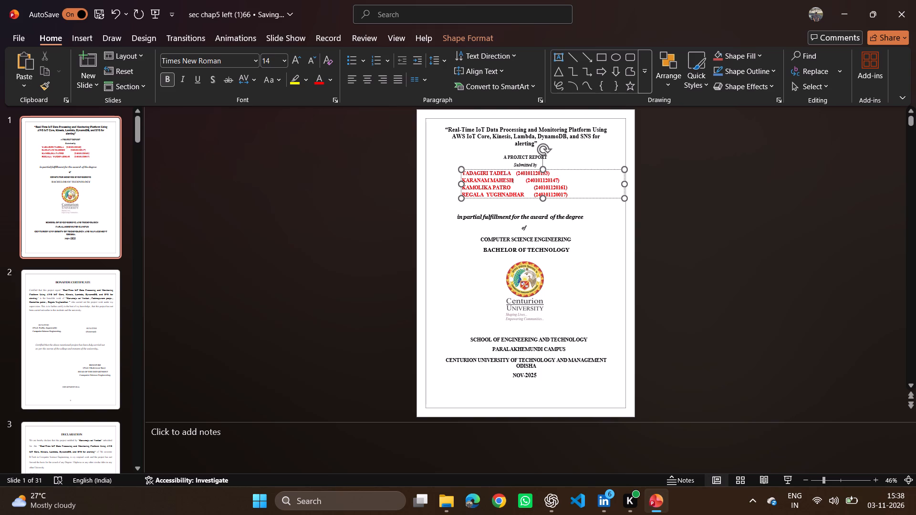
Replace the last two digits of the second student's registration number on the title slide with the new student's digits.
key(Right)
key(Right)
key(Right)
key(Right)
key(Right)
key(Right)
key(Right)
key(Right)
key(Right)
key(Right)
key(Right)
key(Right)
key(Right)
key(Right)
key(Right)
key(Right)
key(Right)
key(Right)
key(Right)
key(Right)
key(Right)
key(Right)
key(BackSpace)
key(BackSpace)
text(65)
Replace the third student's name under "Submitted by" on the title slide with the new student's name in capitals.
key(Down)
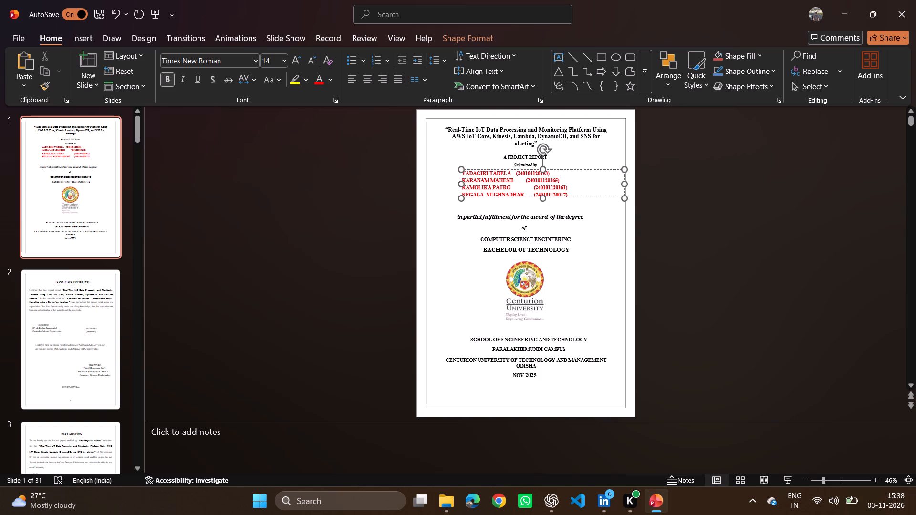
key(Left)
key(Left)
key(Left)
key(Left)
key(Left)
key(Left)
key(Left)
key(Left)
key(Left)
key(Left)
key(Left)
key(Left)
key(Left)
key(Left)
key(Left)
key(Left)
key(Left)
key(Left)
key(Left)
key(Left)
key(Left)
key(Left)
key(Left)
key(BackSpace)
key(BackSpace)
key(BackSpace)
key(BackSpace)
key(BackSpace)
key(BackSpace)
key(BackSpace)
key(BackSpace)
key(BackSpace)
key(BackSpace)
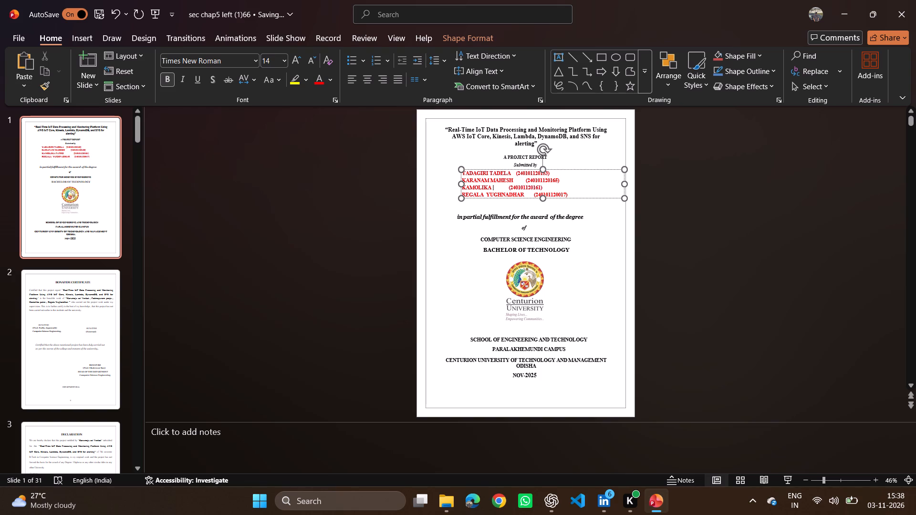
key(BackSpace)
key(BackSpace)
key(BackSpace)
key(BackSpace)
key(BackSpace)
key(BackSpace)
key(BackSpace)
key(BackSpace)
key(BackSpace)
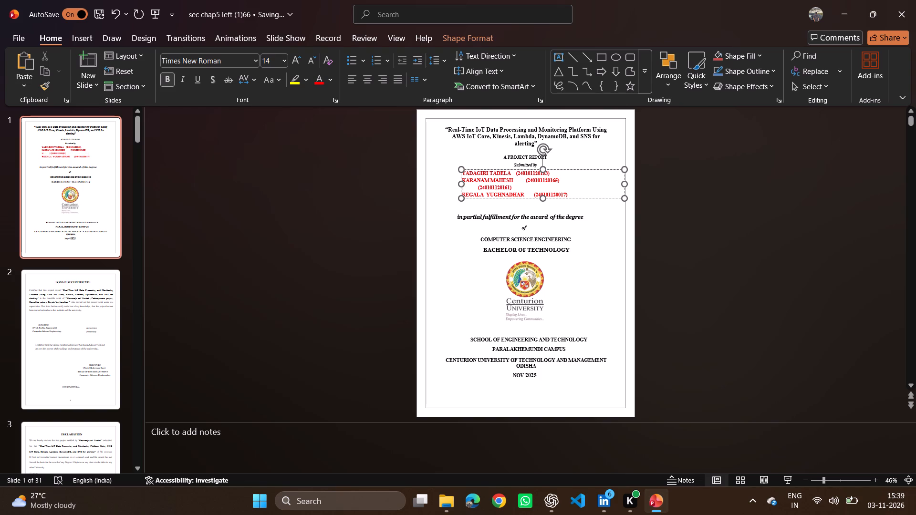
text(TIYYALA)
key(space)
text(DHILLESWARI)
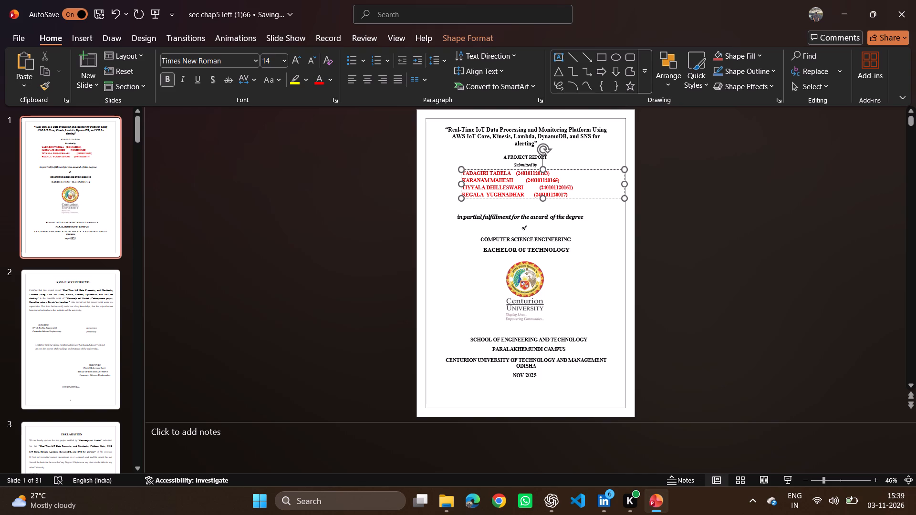
Replace the fourth student's name under "Submitted by" on the title slide with the new student's name in capitals.
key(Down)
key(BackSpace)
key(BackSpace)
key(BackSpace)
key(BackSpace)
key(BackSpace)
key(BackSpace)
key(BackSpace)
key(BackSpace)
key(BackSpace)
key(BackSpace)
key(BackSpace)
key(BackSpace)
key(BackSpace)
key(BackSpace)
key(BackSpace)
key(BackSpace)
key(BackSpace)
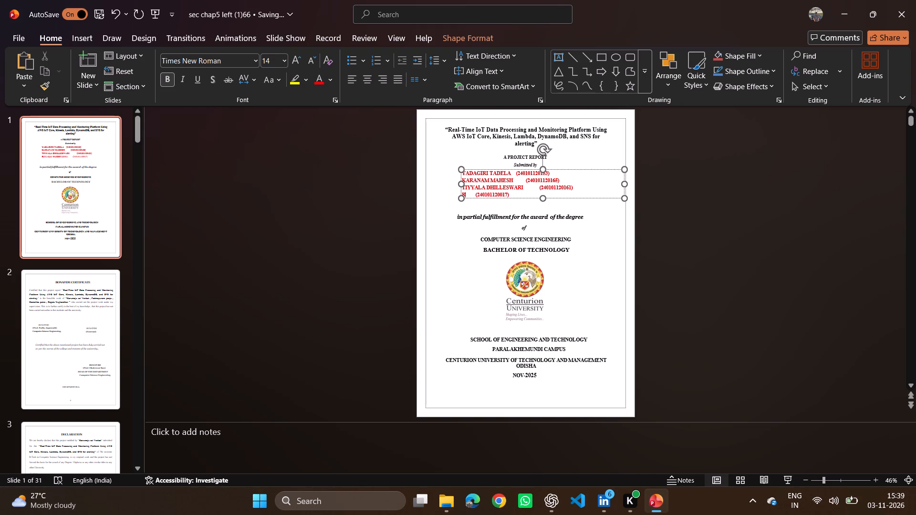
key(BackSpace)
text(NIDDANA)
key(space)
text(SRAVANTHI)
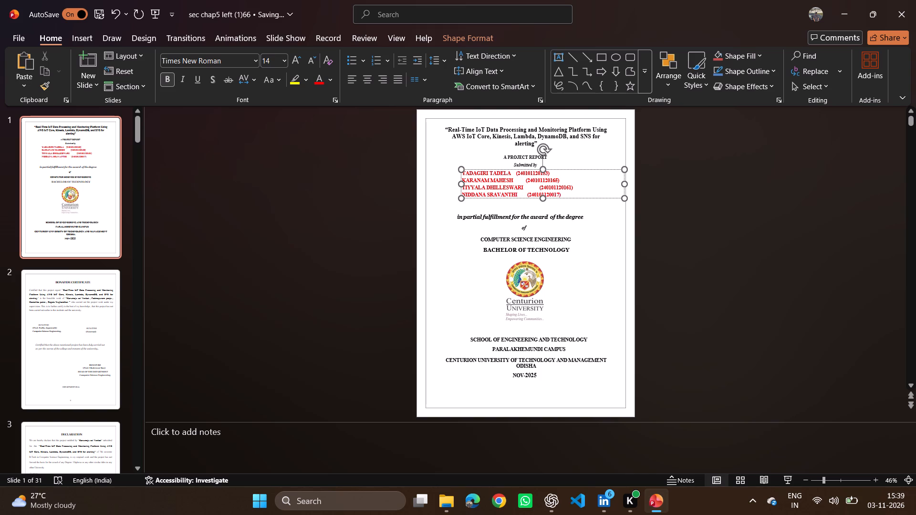
Append one digit to the end of the fourth student's registration number, inside the closing bracket.
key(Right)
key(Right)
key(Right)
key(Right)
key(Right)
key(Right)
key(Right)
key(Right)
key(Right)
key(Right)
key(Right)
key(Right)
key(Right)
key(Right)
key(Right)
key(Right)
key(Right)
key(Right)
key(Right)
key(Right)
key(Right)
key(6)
Add a new line below the fourth student on the title slide and enter the fifth student's name in capitals.
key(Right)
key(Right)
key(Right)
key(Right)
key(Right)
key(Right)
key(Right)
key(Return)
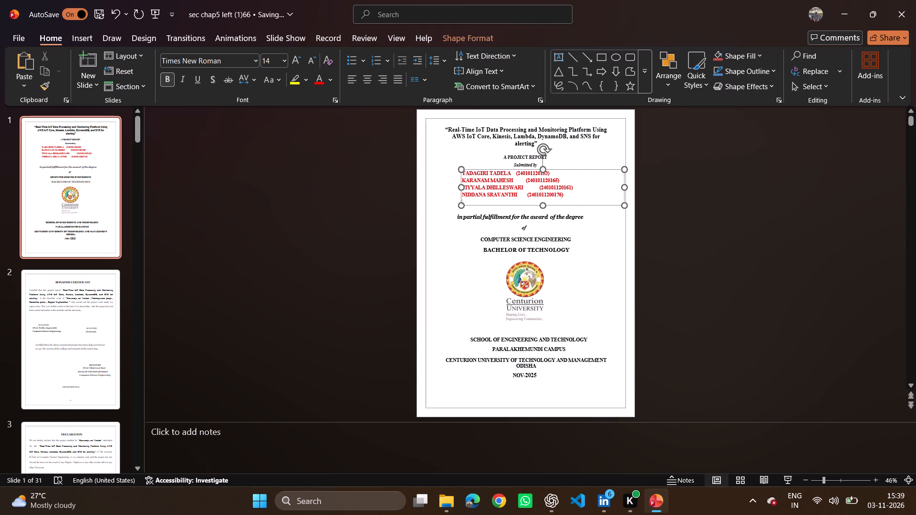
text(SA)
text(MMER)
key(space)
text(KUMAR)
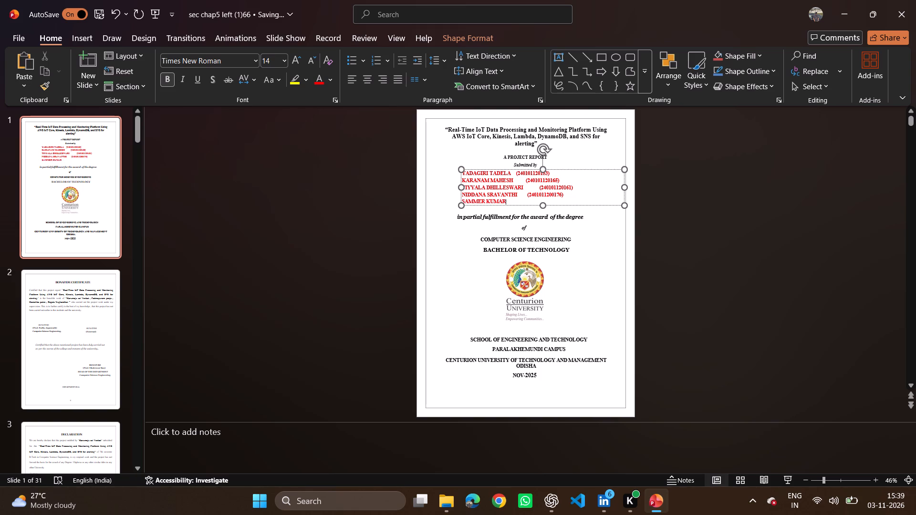
Space out from the fifth student's name to the column above and enter that student's registration number in round brackets.
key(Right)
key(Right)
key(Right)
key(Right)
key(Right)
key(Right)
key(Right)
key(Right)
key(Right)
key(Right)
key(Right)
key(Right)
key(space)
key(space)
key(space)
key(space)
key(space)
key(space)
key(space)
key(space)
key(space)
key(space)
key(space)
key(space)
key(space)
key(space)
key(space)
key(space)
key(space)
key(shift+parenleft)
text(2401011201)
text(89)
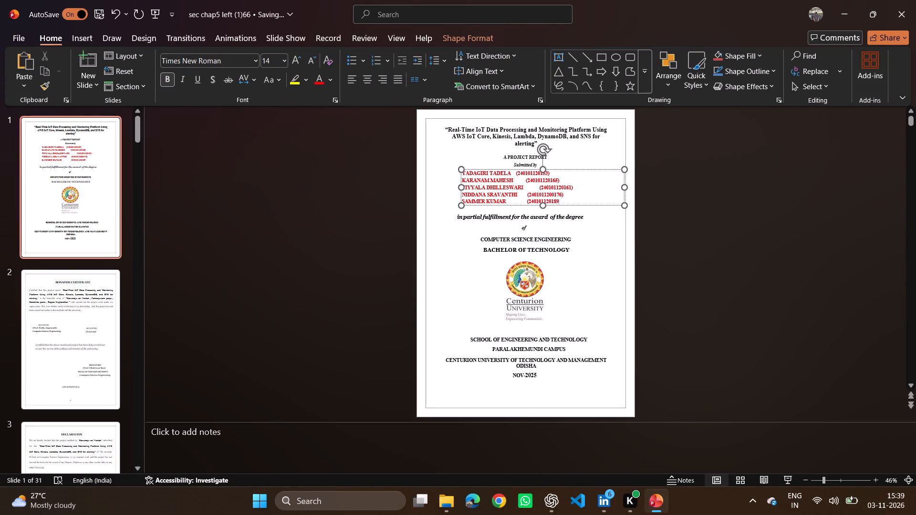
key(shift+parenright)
click(713, 274)
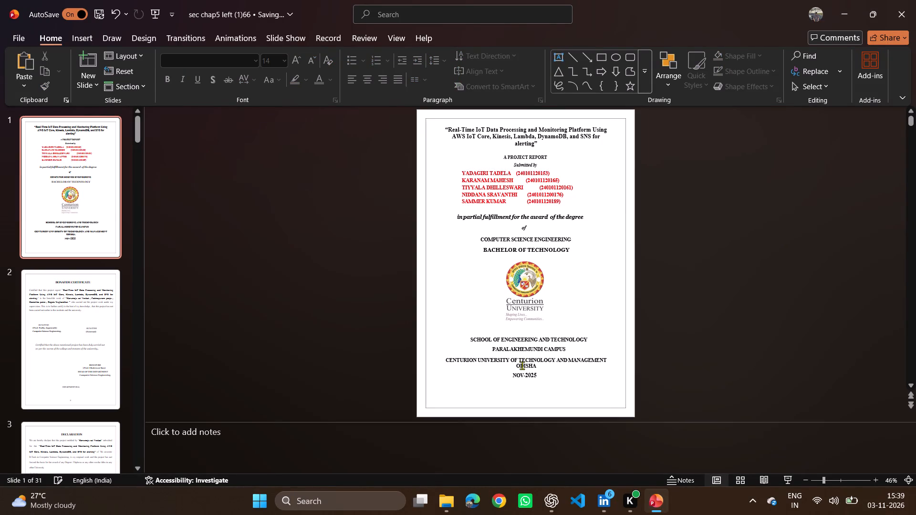
Switch to WhatsApp.
click(527, 507)
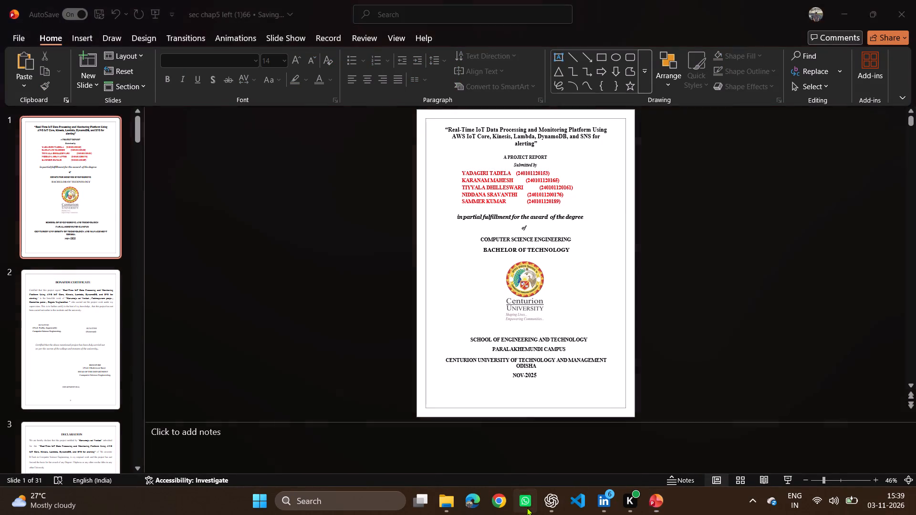
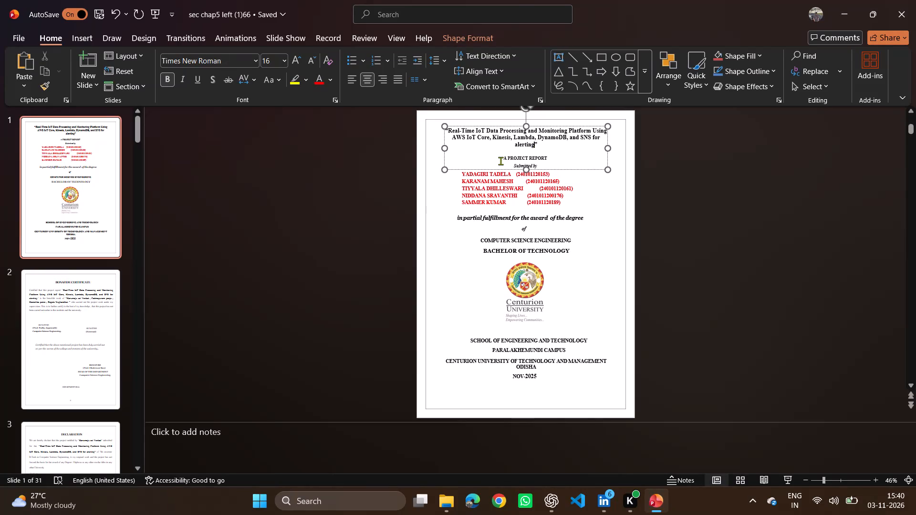
Delete the existing project title between the quotation marks at the top of the title slide.
key(BackSpace)
key(BackSpace)
key(BackSpace)
key(BackSpace)
key(BackSpace)
key(BackSpace)
key(BackSpace)
key(BackSpace)
key(BackSpace)
key(BackSpace)
key(BackSpace)
key(BackSpace)
key(BackSpace)
key(BackSpace)
key(BackSpace)
key(BackSpace)
key(BackSpace)
key(BackSpace)
key(BackSpace)
key(BackSpace)
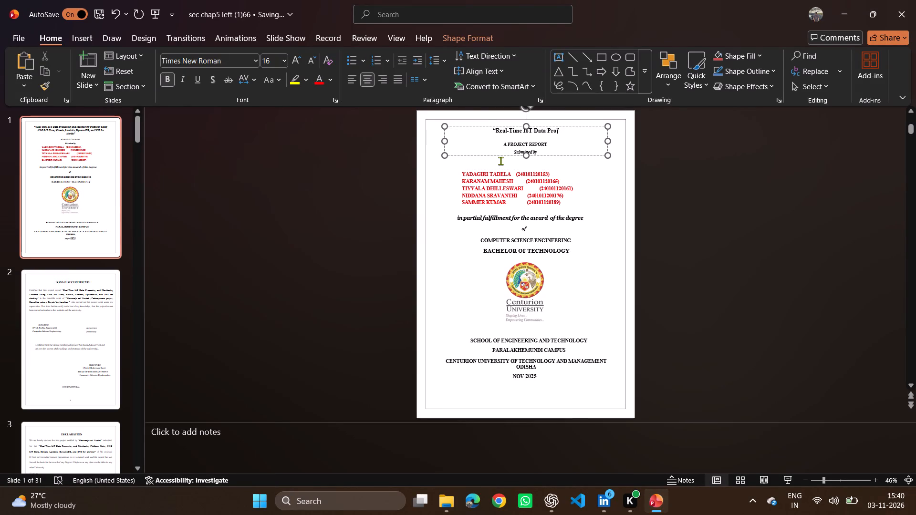
key(BackSpace)
key(BackSpace)
key(BackSpace)
key(BackSpace)
key(BackSpace)
key(BackSpace)
key(BackSpace)
key(BackSpace)
key(BackSpace)
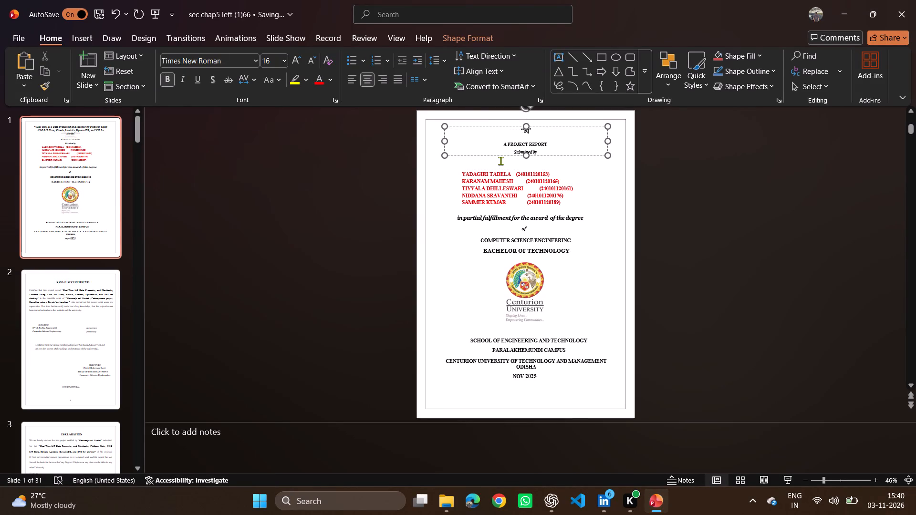
key(BackSpace)
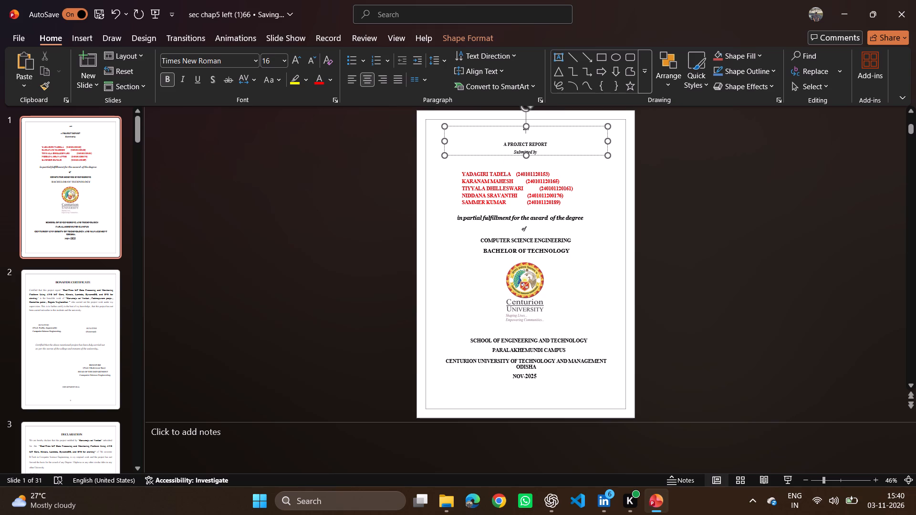
Enter SECURE MULTI-TIER ENTERPRISE APPLICATION ARCHITECTURE ON AWS as the project title between the quotation marks.
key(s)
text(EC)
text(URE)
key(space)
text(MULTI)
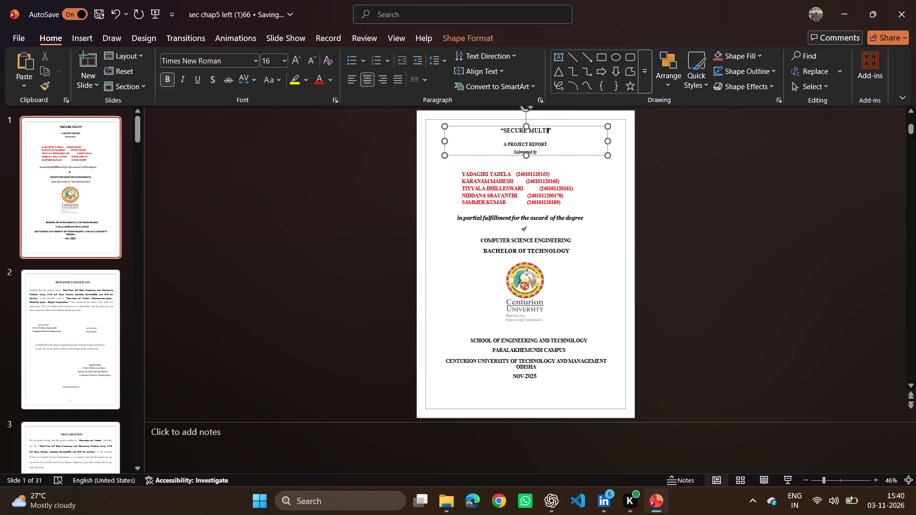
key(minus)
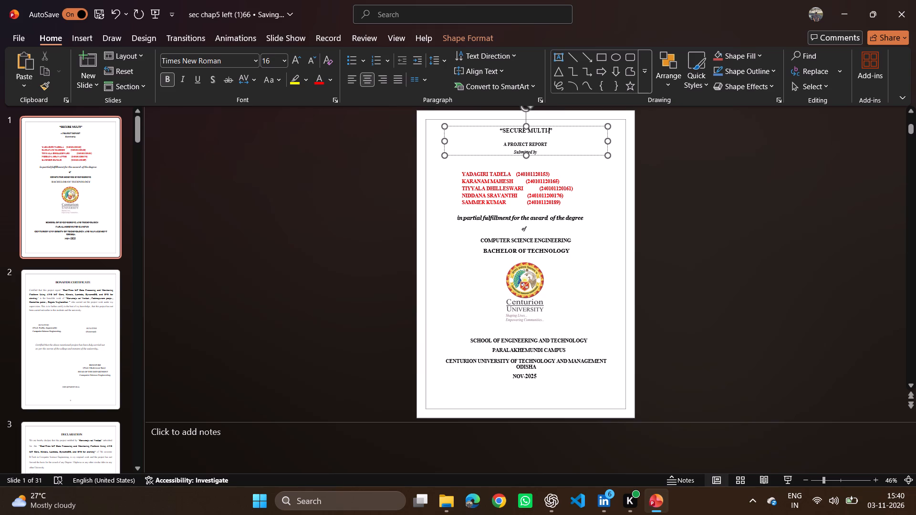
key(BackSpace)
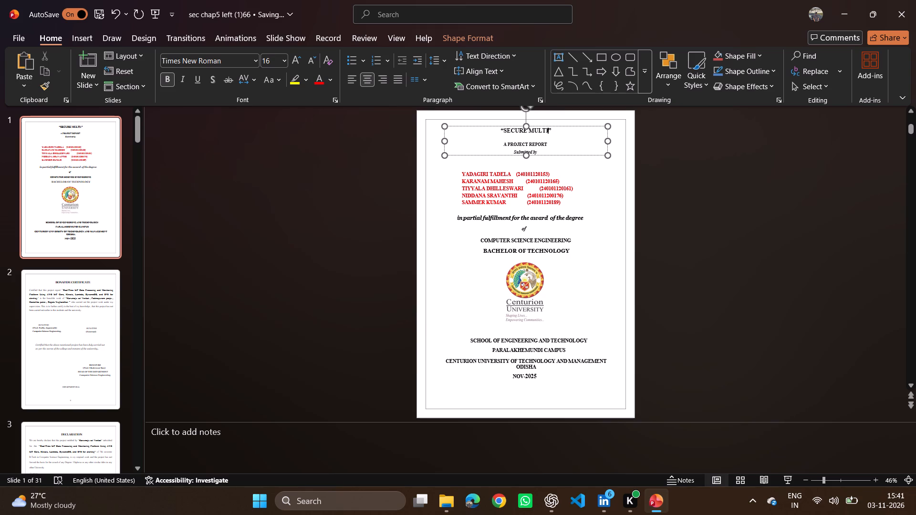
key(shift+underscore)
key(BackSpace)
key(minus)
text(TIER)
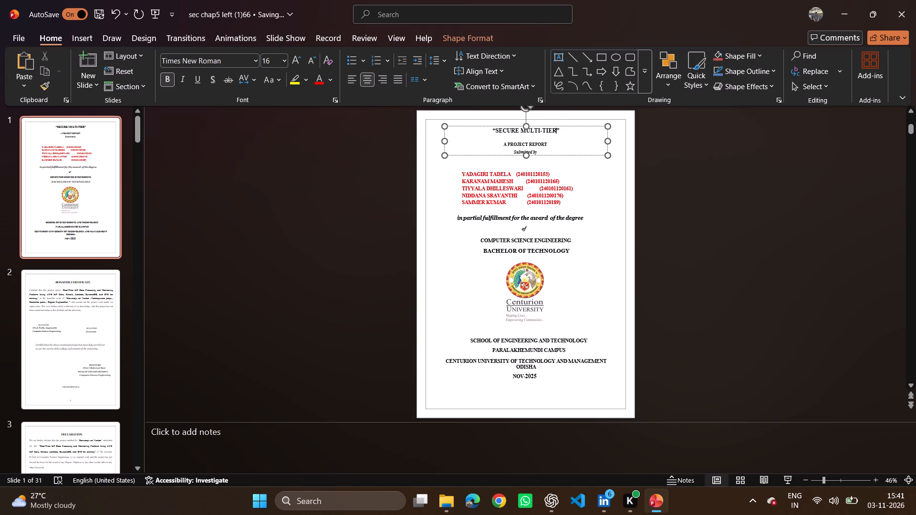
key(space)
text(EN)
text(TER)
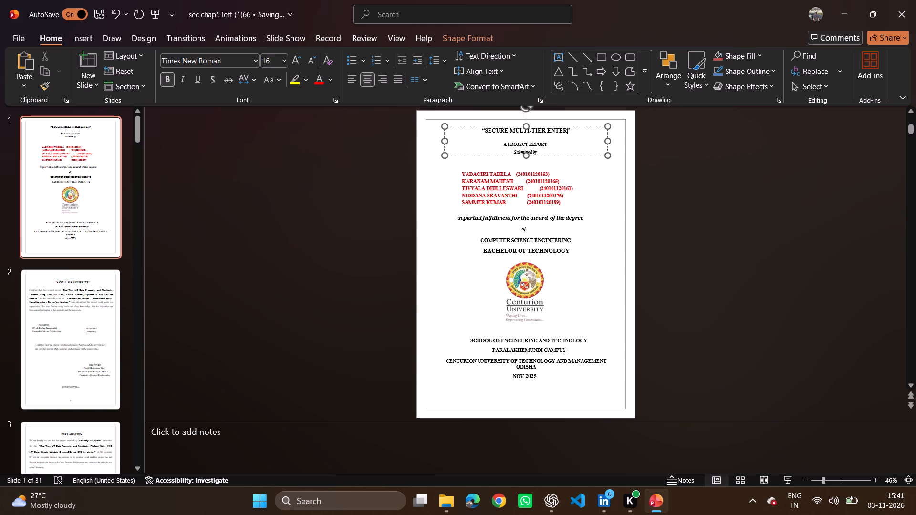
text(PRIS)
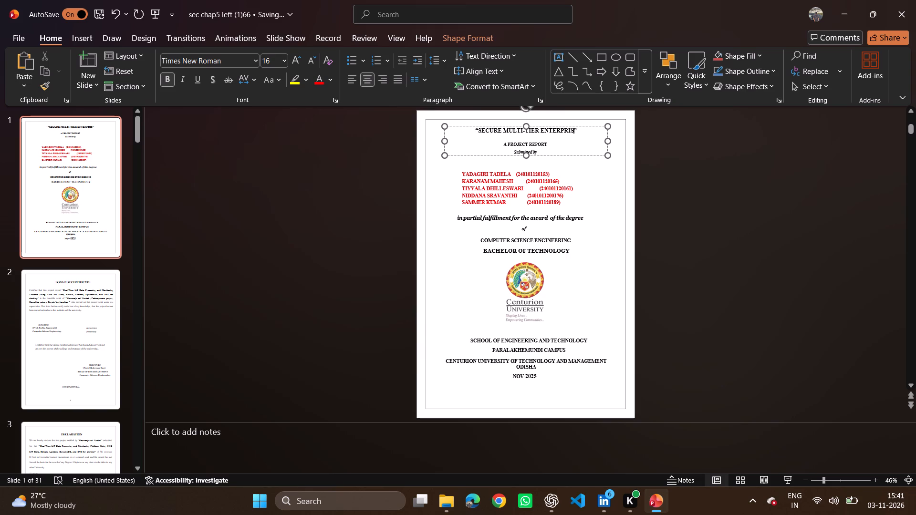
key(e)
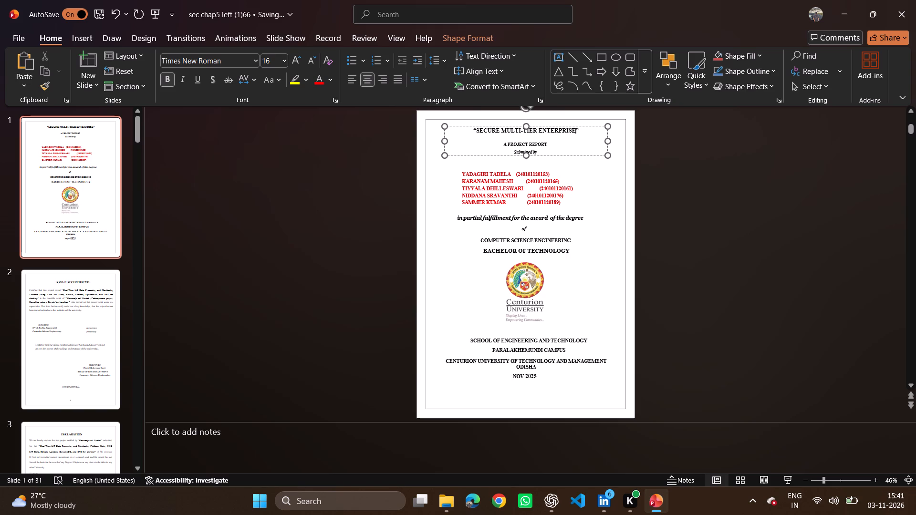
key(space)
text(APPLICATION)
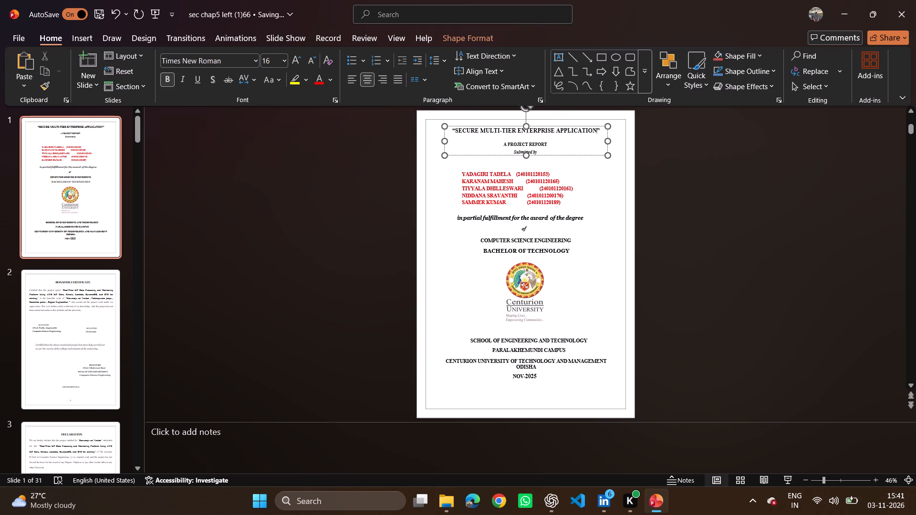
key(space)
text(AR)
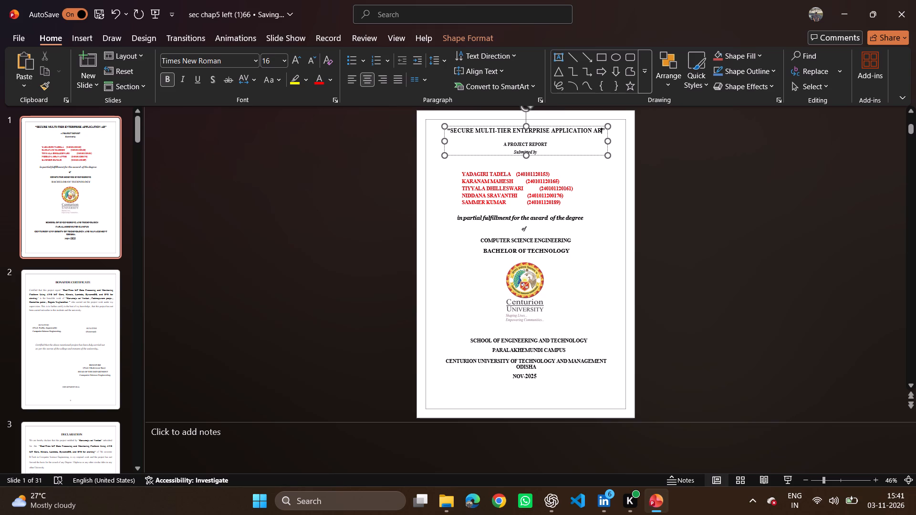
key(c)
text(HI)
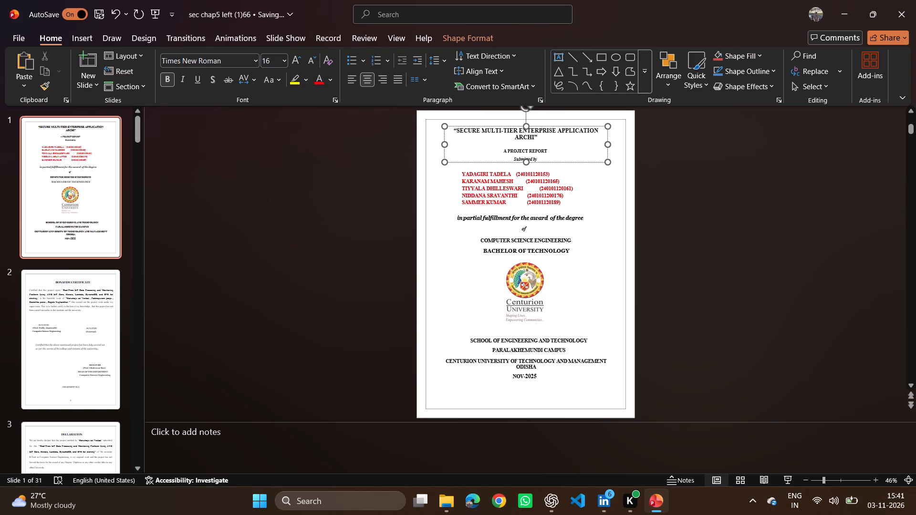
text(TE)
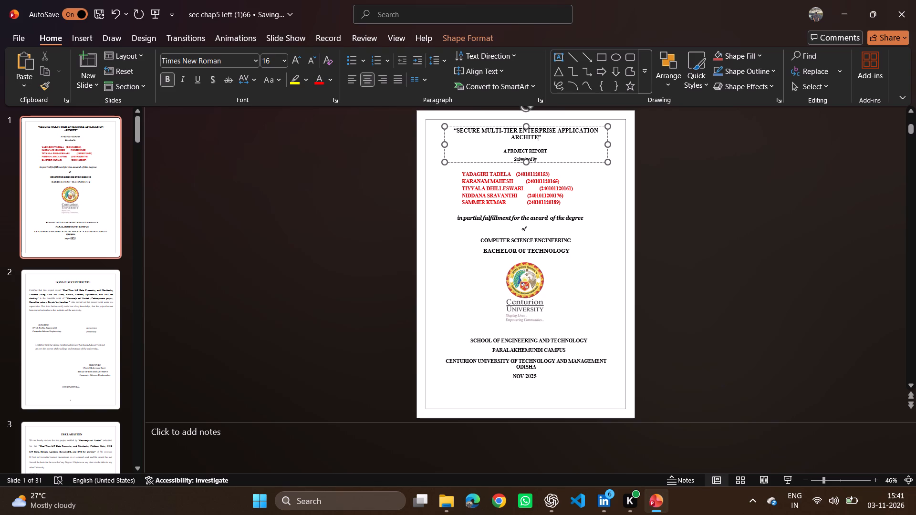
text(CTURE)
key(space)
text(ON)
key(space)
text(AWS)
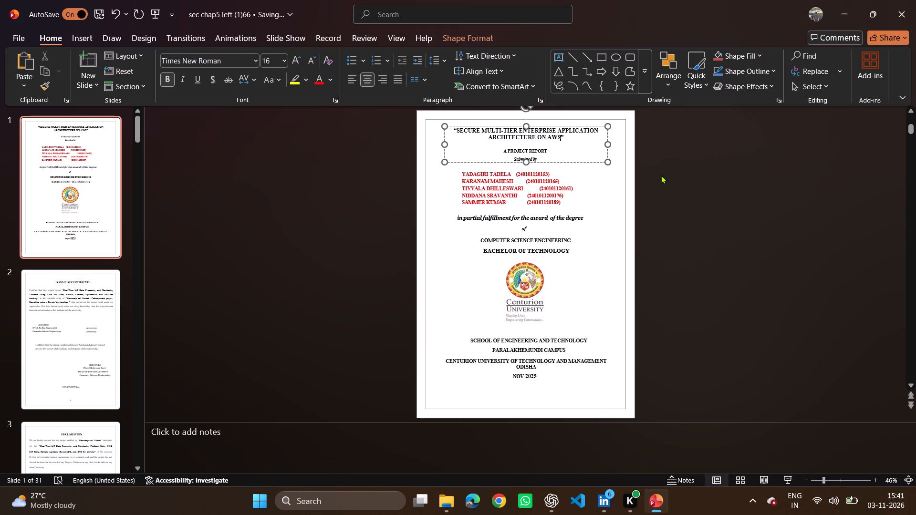
click(662, 175)
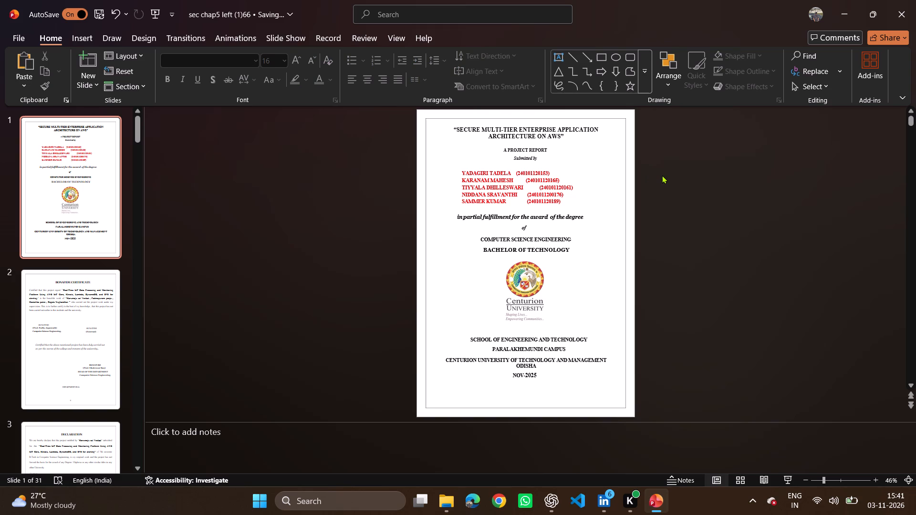
Check the fonts and sizes of the title, student list, degree and school text on the title slide.
click(572, 286)
click(563, 382)
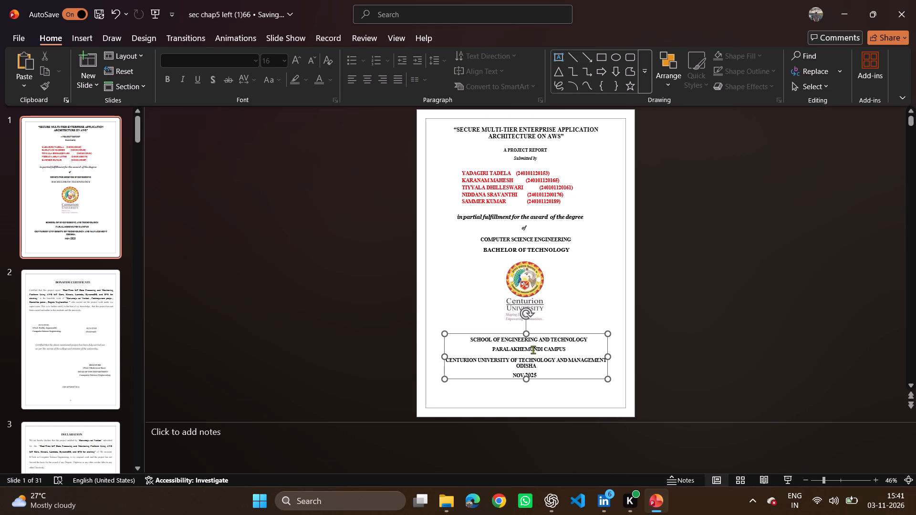
click(520, 131)
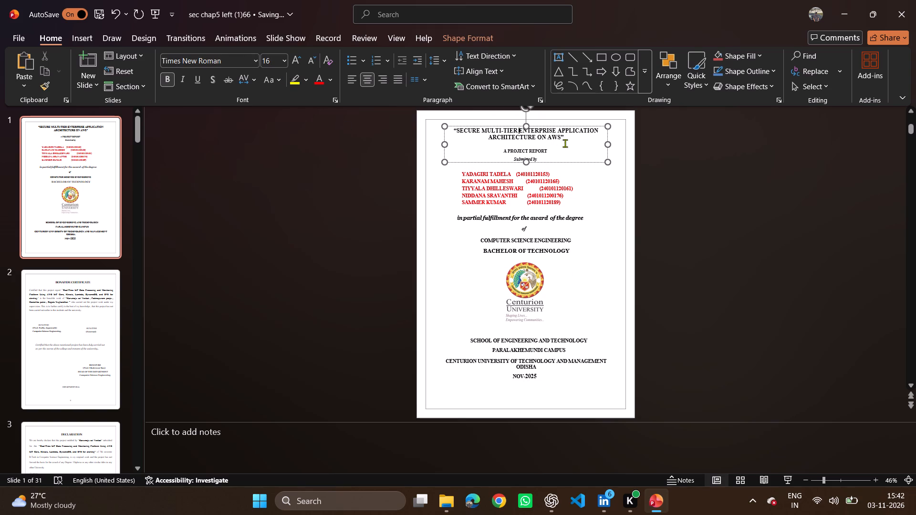
drag(569, 142, 509, 126)
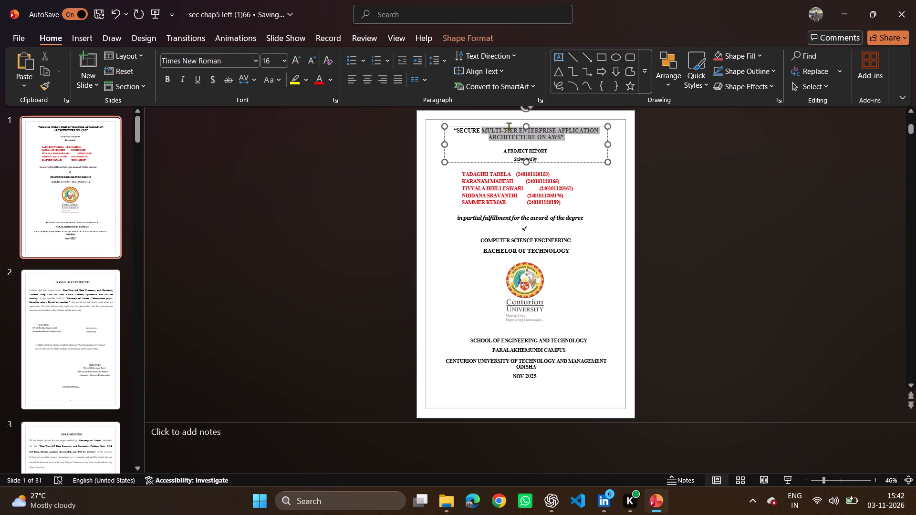
drag(509, 126, 467, 130)
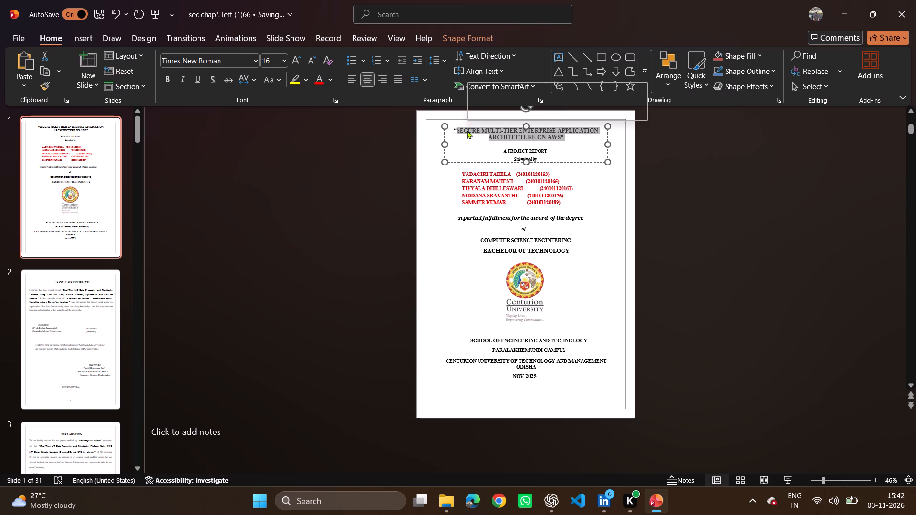
click(254, 62)
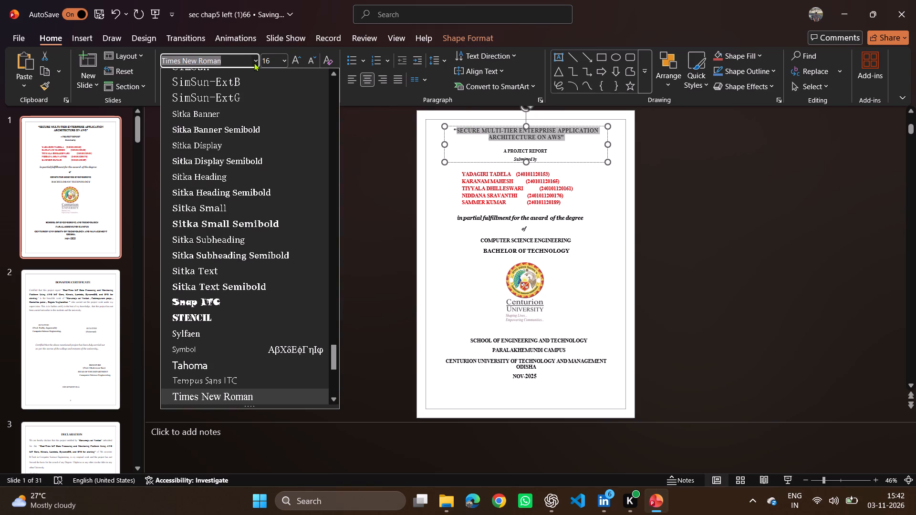
click(231, 60)
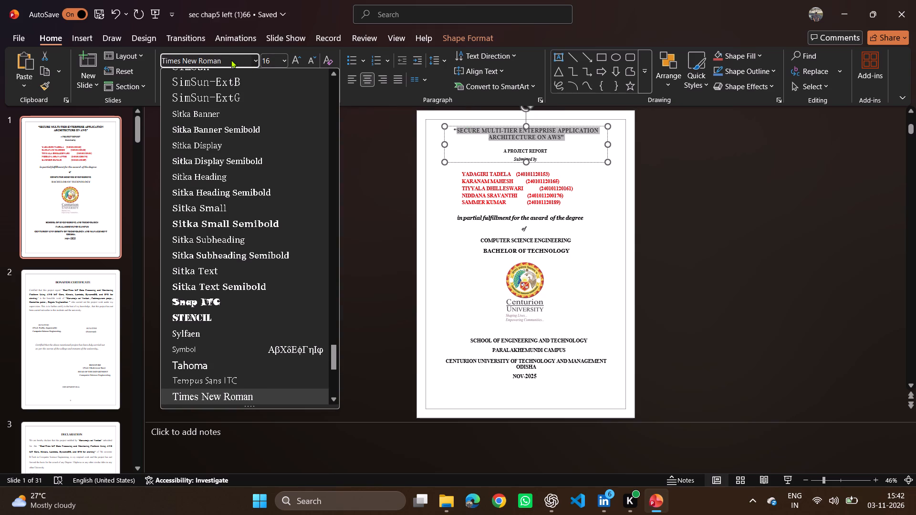
key(Return)
click(232, 119)
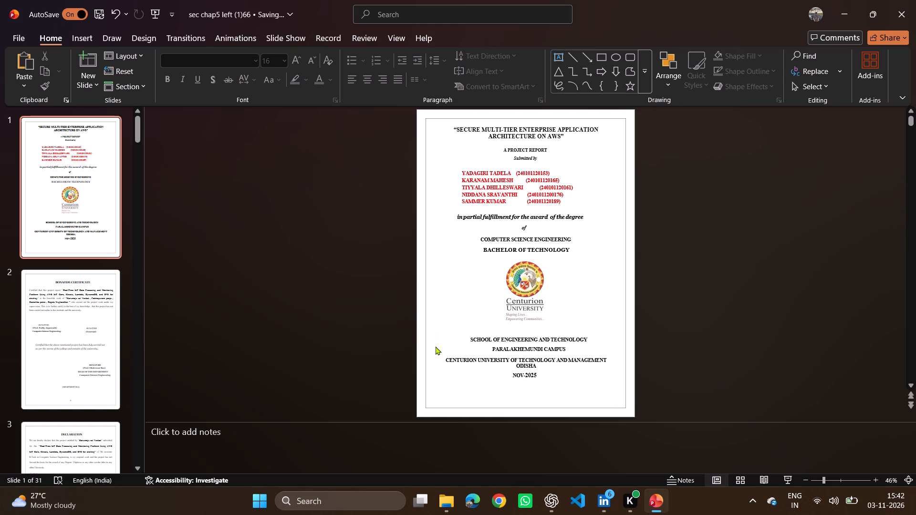
click(517, 175)
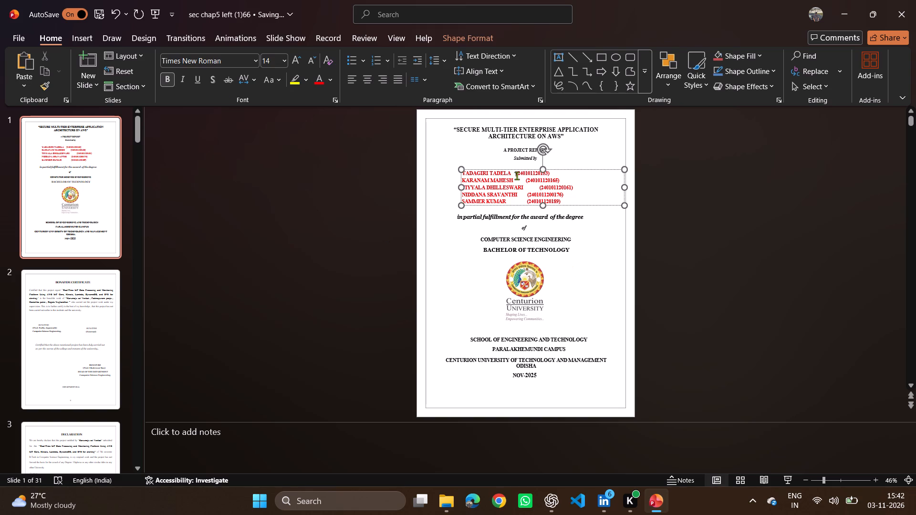
click(516, 216)
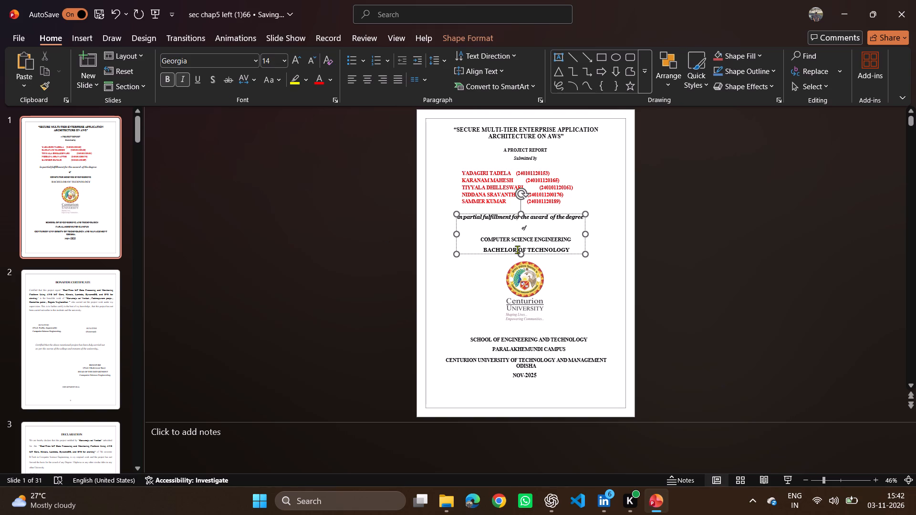
click(518, 249)
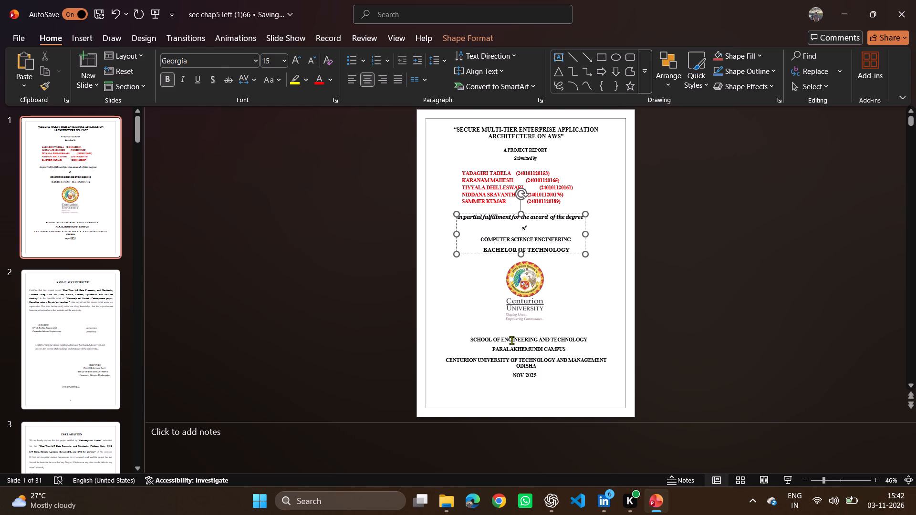
click(511, 340)
click(718, 294)
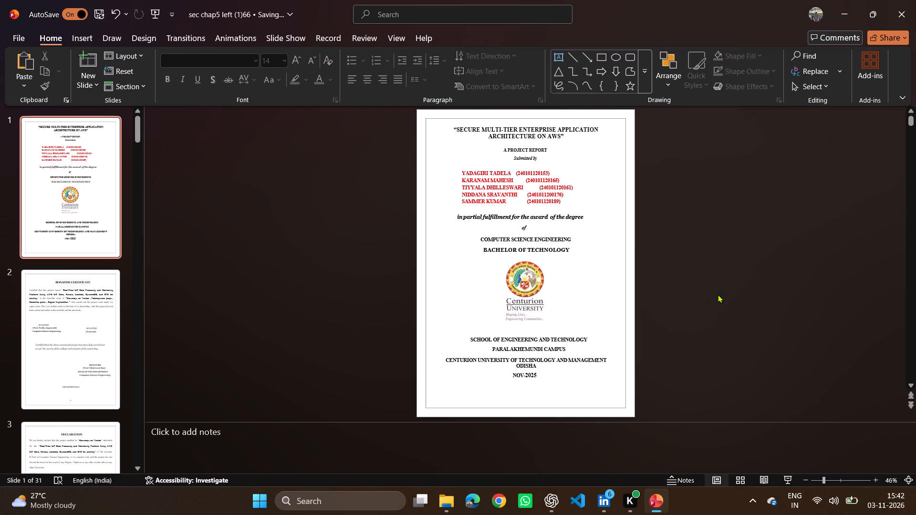
Copy the new project title between the quotation marks at the top of the title slide.
key(Down)
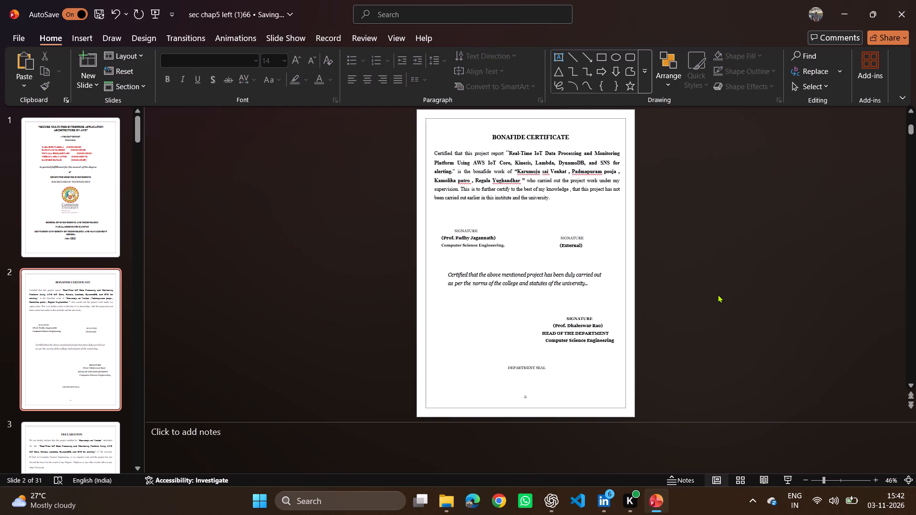
key(Left)
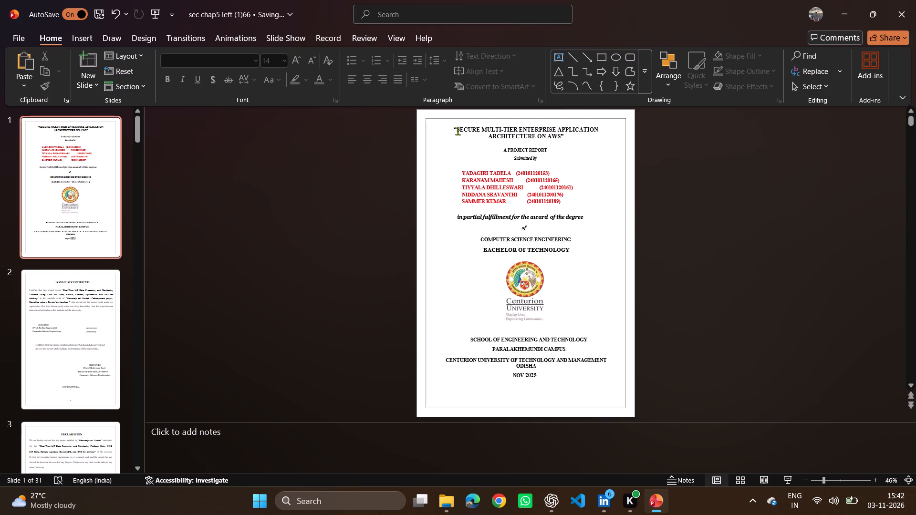
drag(458, 130, 518, 138)
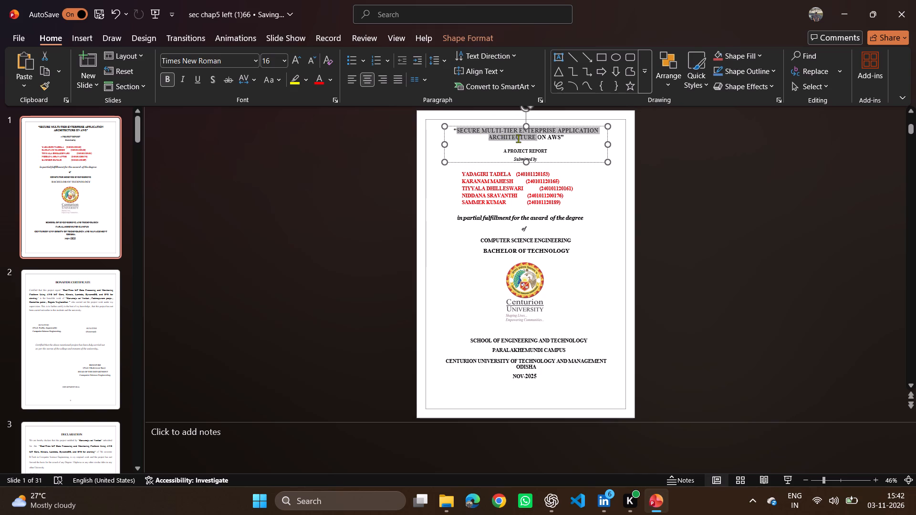
drag(518, 138, 559, 137)
drag(559, 137, 559, 138)
key(ctrl+c)
click(723, 264)
Replace the old project title on the Bonafide Certificate slide with SECURE MULTI-TIER ENTERPRISE APPLICATION ARCHITECTURE ON AWS.
key(Down)
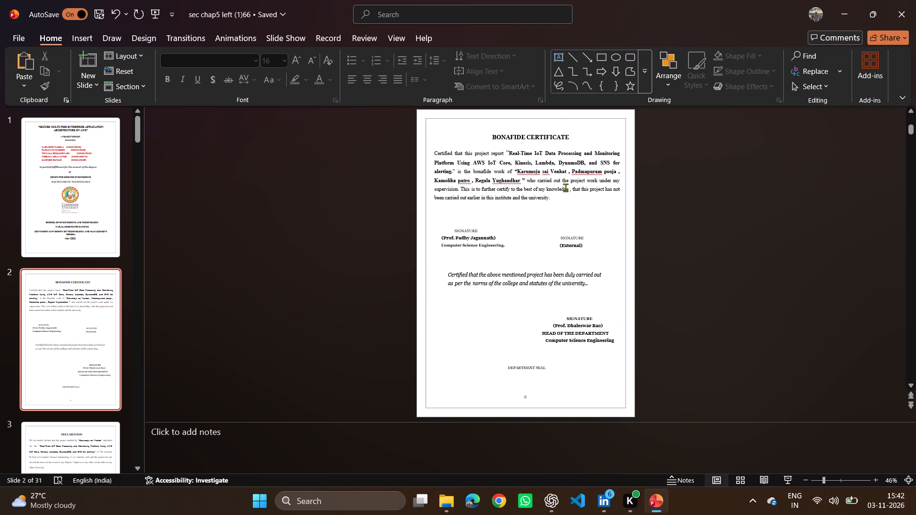
click(451, 172)
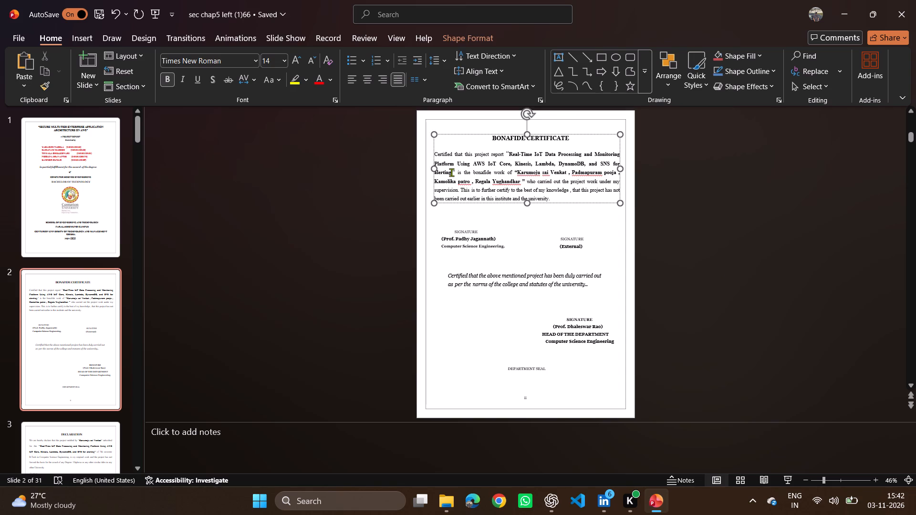
key(Right)
key(BackSpace)
key(BackSpace)
key(BackSpace)
key(BackSpace)
key(BackSpace)
key(BackSpace)
key(BackSpace)
key(BackSpace)
key(BackSpace)
key(BackSpace)
key(BackSpace)
key(BackSpace)
key(BackSpace)
key(BackSpace)
key(BackSpace)
key(BackSpace)
key(BackSpace)
key(BackSpace)
key(BackSpace)
key(BackSpace)
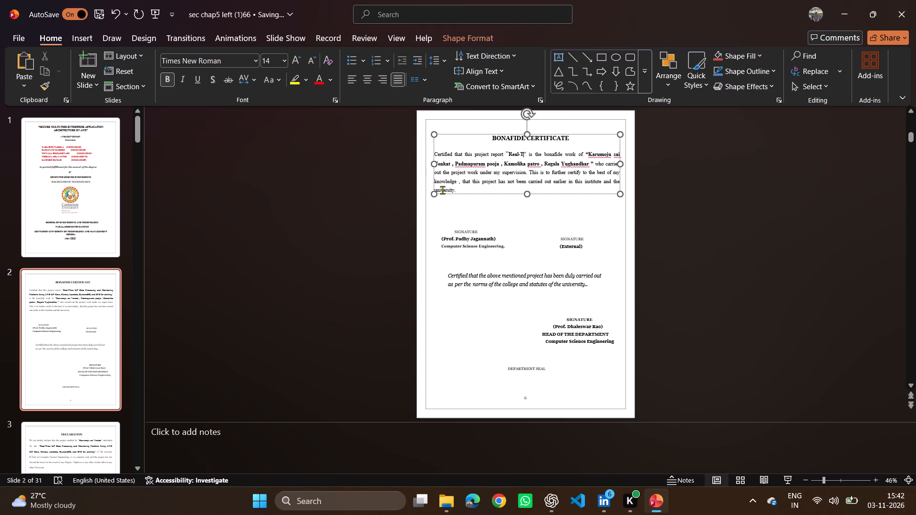
key(BackSpace)
key(BackSpace)
key(BackSpace)
key(BackSpace)
key(BackSpace)
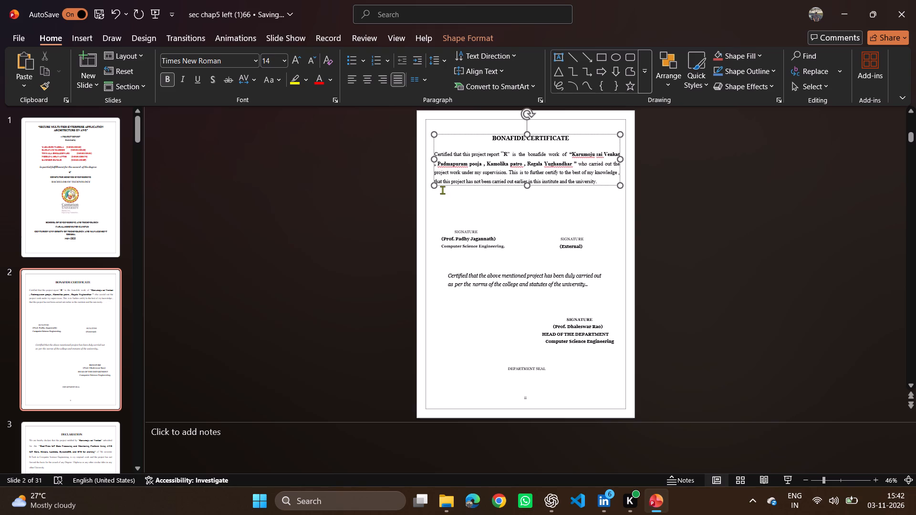
key(BackSpace)
key(ctrl+v)
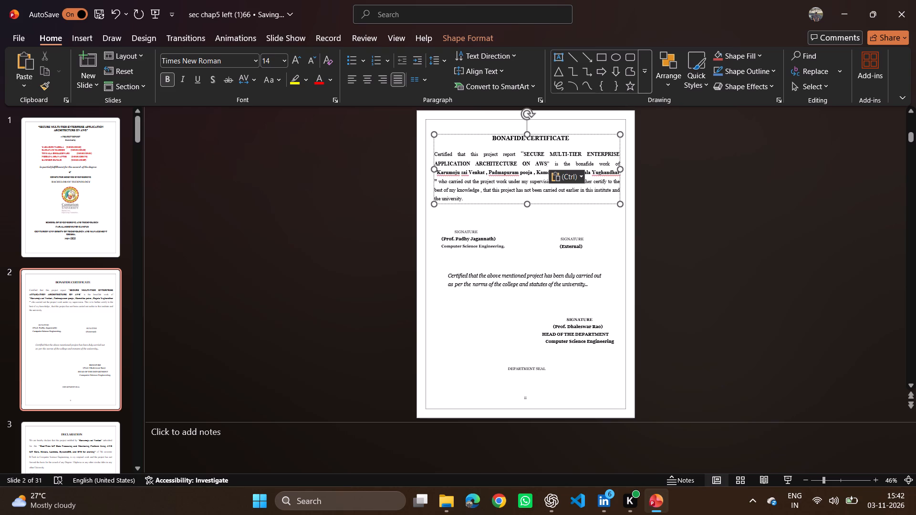
Delete the previous students' names between the quotation marks in the Bonafide Certificate paragraph.
key(Down)
key(Right)
key(Right)
key(Right)
key(Right)
key(Right)
key(Right)
key(Right)
key(Right)
key(Right)
key(Right)
key(Right)
key(Right)
key(Right)
key(Right)
key(Right)
key(Right)
key(Right)
key(Right)
key(Right)
key(Right)
key(Right)
key(Right)
key(Right)
key(Right)
key(Right)
key(Right)
key(BackSpace)
key(BackSpace)
key(BackSpace)
key(BackSpace)
key(BackSpace)
key(BackSpace)
key(BackSpace)
key(BackSpace)
key(BackSpace)
key(BackSpace)
key(BackSpace)
key(BackSpace)
key(BackSpace)
key(BackSpace)
key(BackSpace)
key(BackSpace)
key(BackSpace)
key(BackSpace)
key(BackSpace)
key(BackSpace)
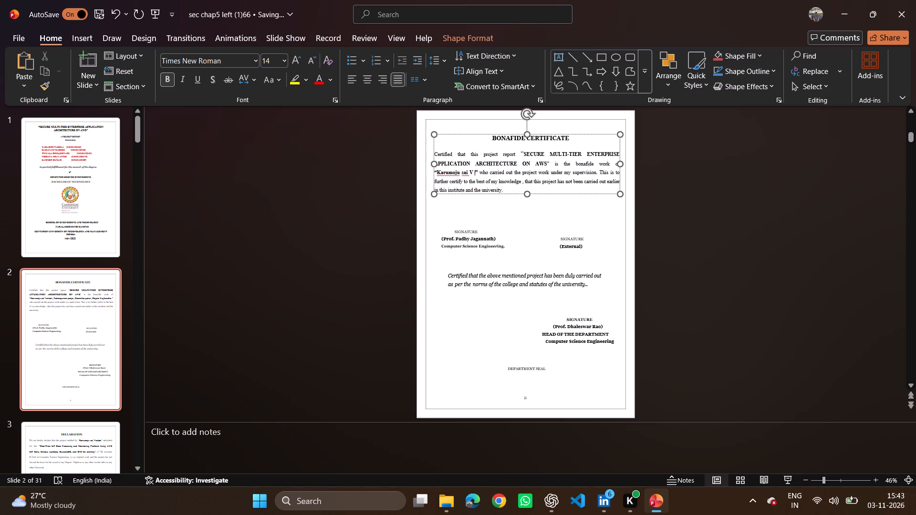
key(BackSpace)
key(BackSpace)
key(BackSpace)
key(BackSpace)
key(BackSpace)
key(BackSpace)
key(BackSpace)
key(BackSpace)
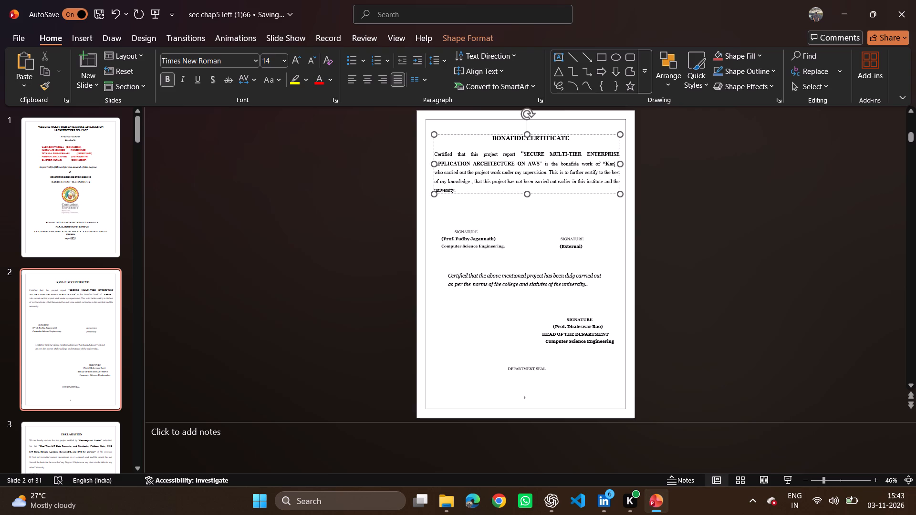
key(BackSpace)
key(BackSpace)
key(BackSpace)
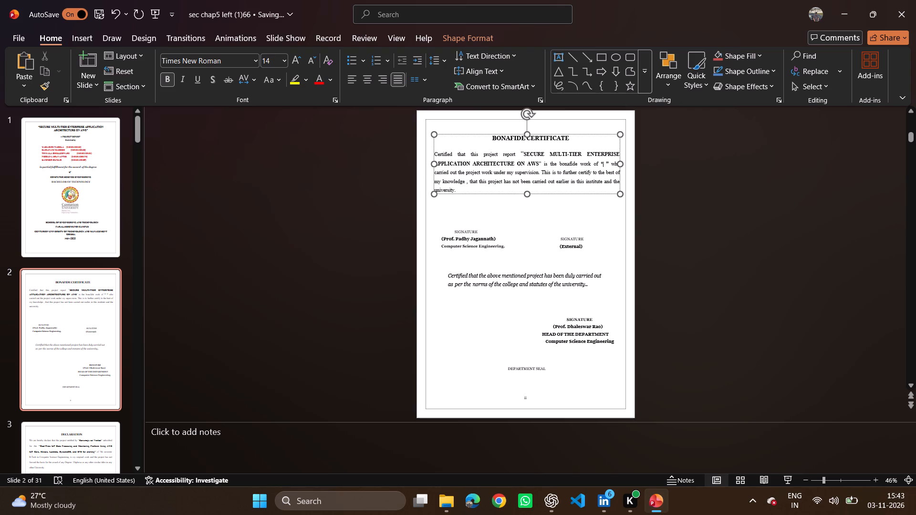
Enter the five students' names in capitals, separated by commas, between the quotation marks in the Bonafide Certificate paragraph.
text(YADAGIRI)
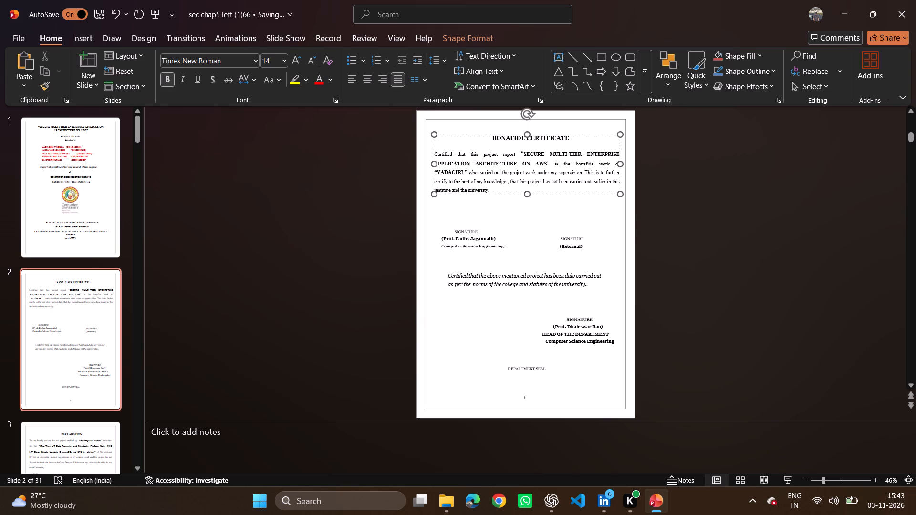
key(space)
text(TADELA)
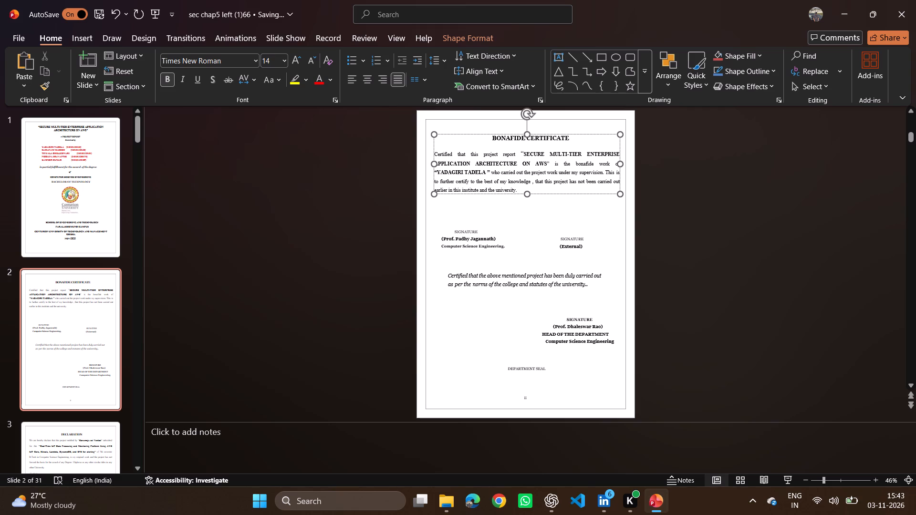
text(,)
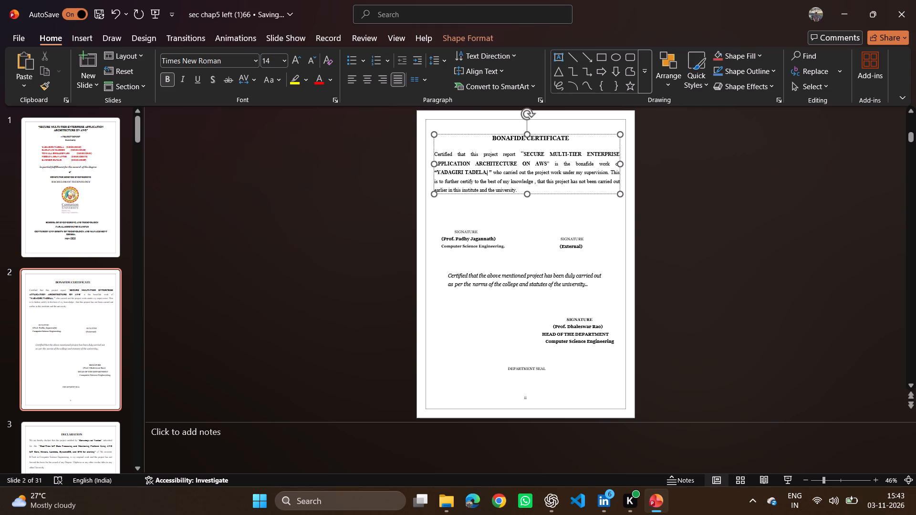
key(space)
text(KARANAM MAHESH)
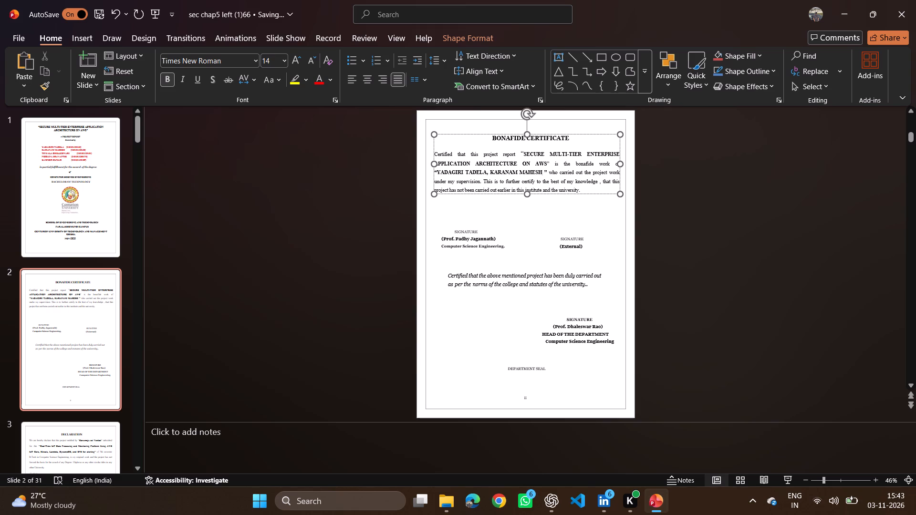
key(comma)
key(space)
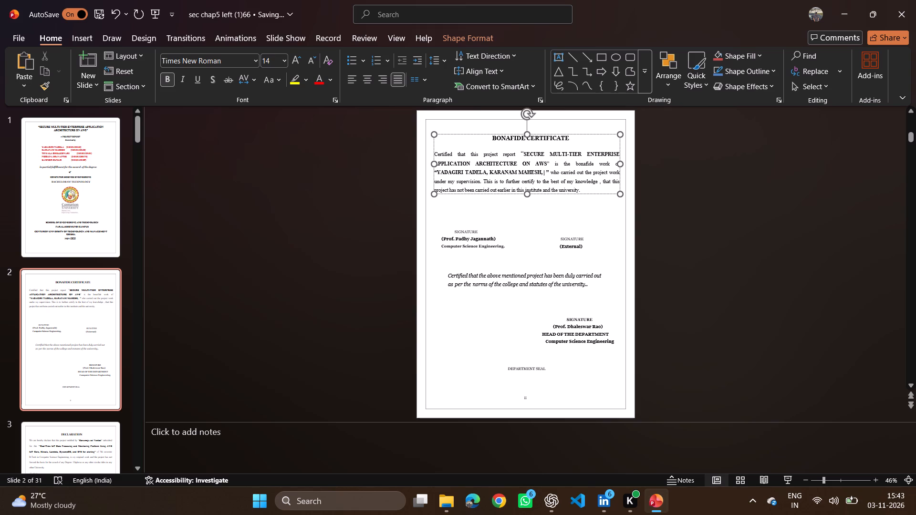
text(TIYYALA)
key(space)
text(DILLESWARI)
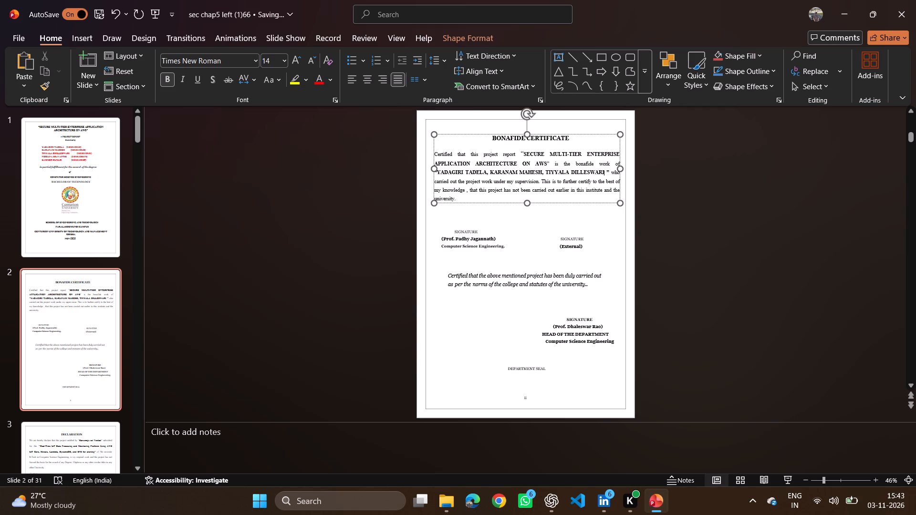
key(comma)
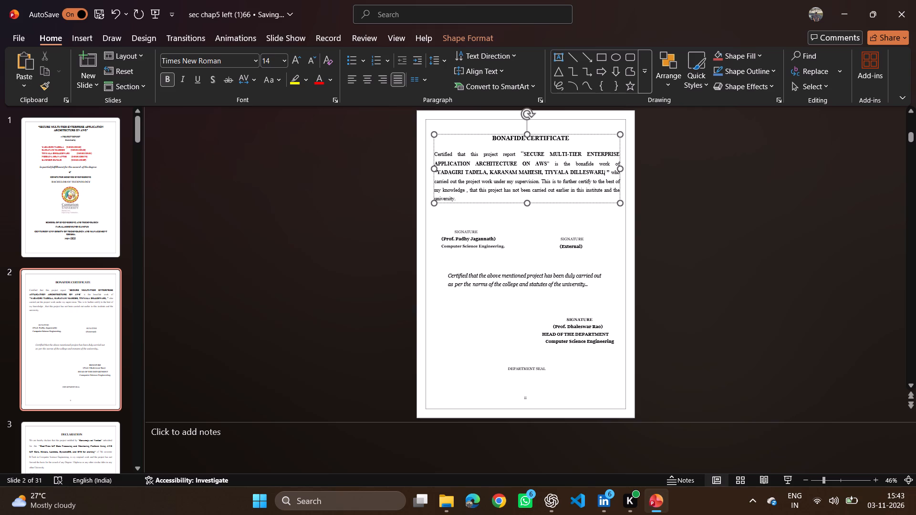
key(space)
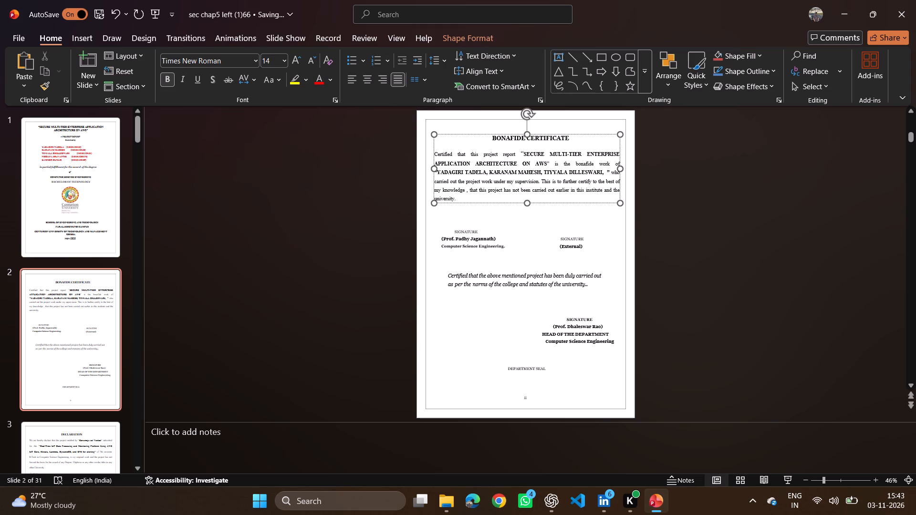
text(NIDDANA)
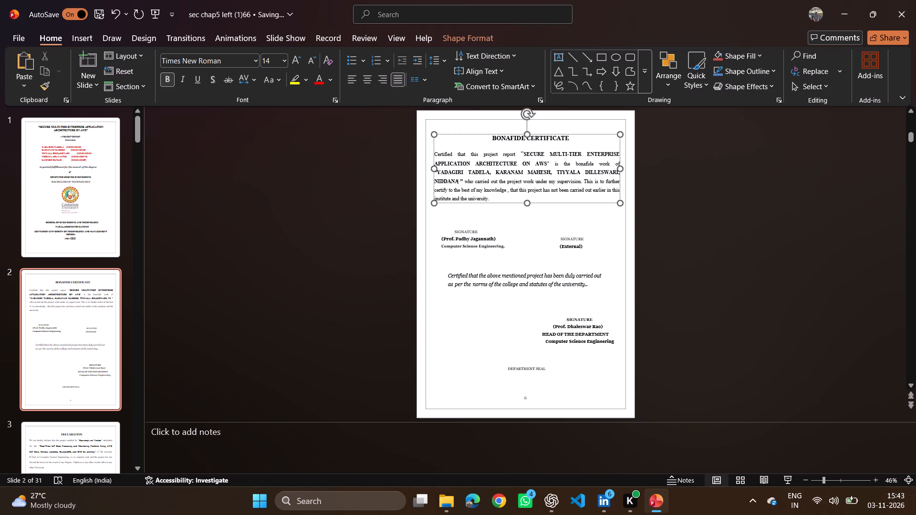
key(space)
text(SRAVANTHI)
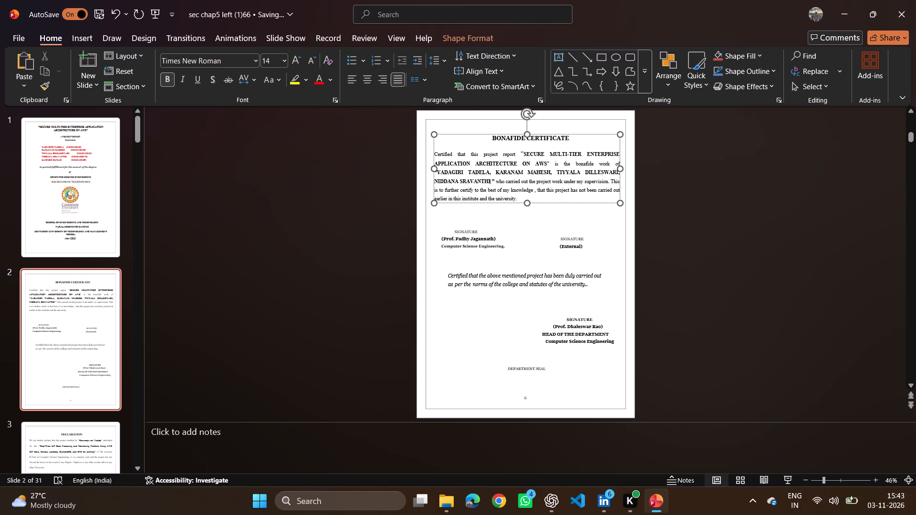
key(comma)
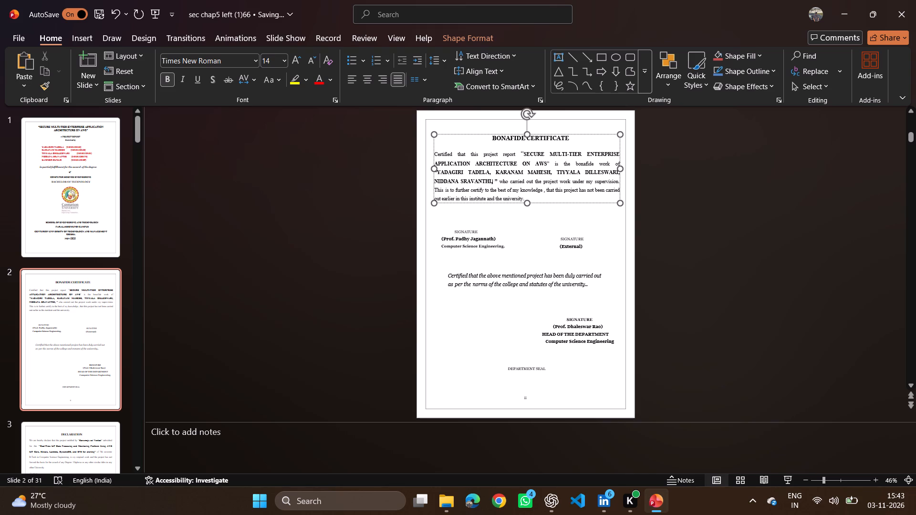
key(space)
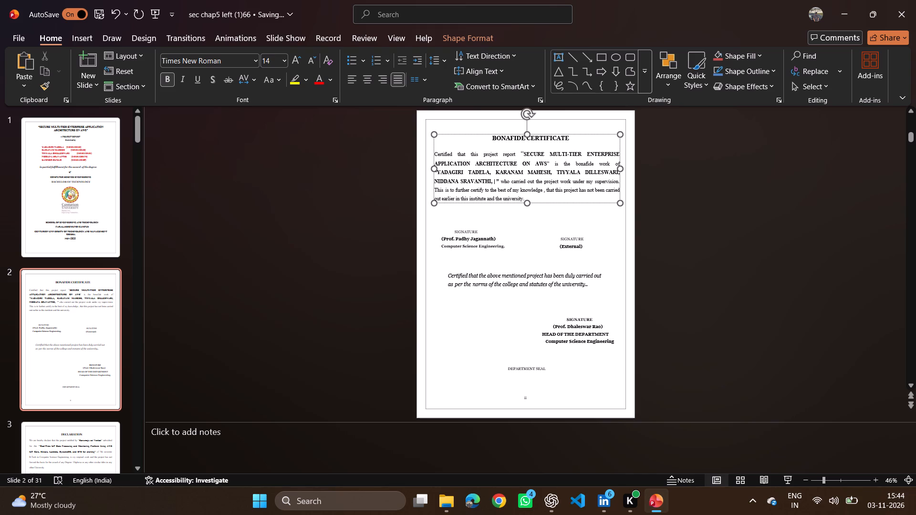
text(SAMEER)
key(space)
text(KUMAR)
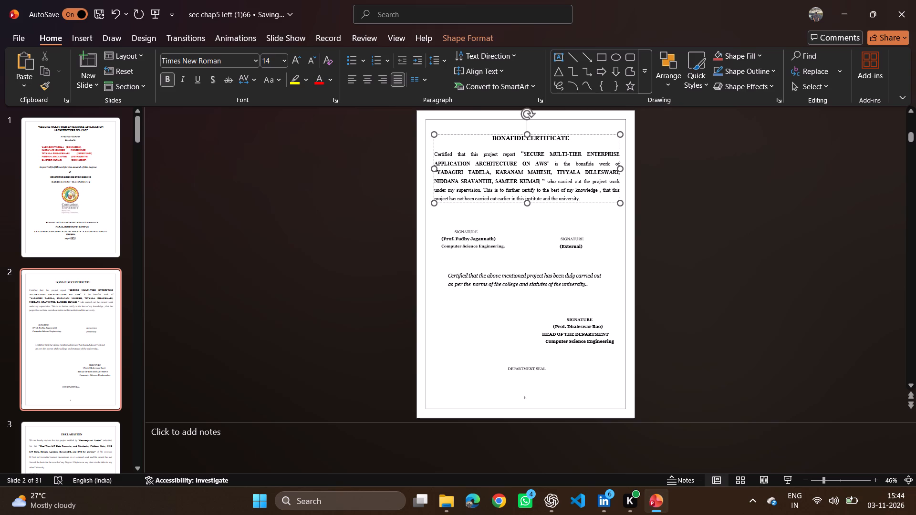
click(657, 223)
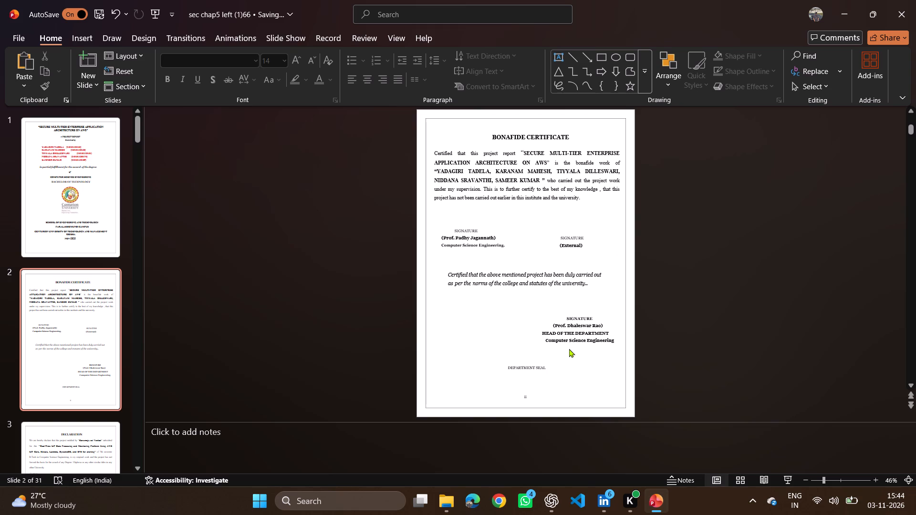
Replace the quoted student name on the Declaration slide (slide 3) with the first listed student's full name in capitals.
key(Down)
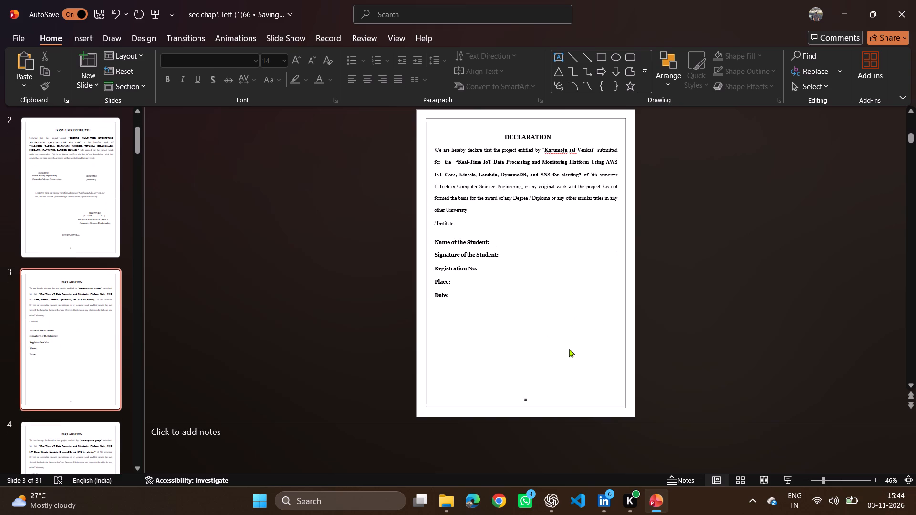
click(592, 150)
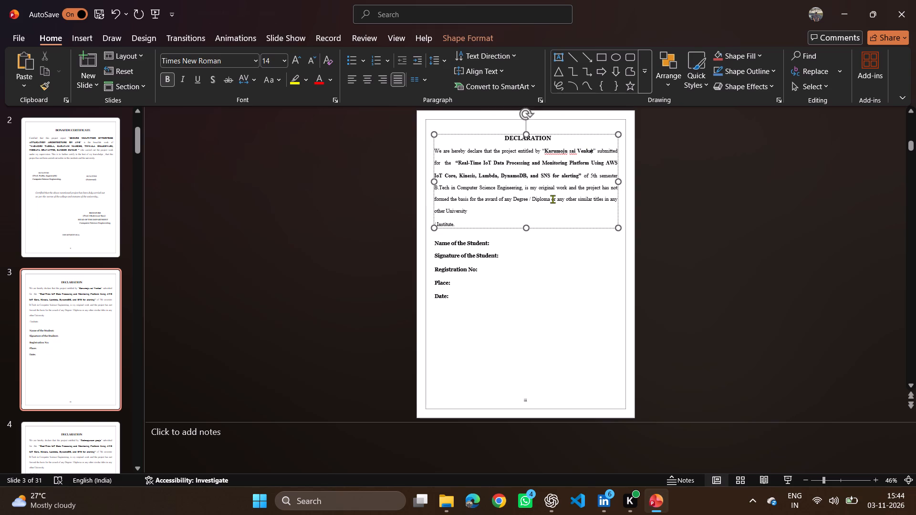
key(Right)
key(BackSpace)
key(BackSpace)
key(BackSpace)
key(BackSpace)
key(BackSpace)
key(BackSpace)
key(BackSpace)
key(BackSpace)
key(BackSpace)
key(BackSpace)
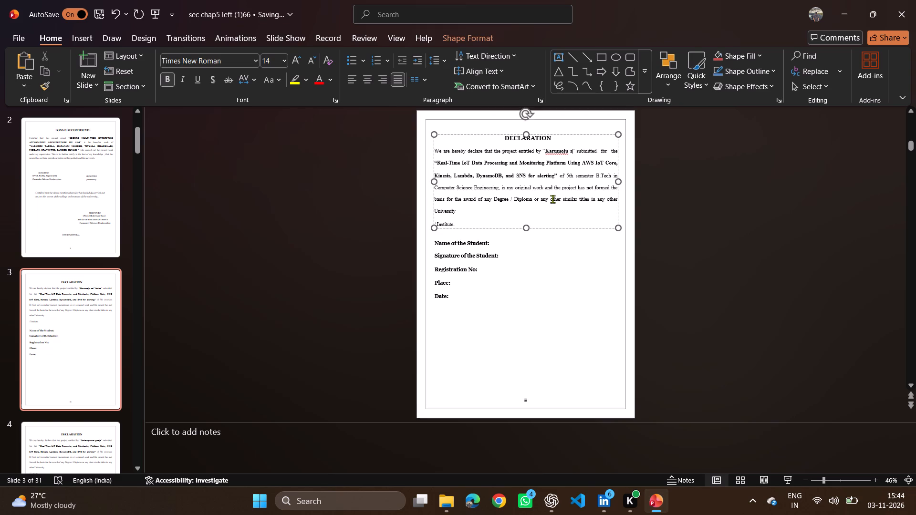
key(BackSpace)
key(BackSpace)
key(BackSpace)
key(BackSpace)
key(BackSpace)
key(BackSpace)
key(BackSpace)
key(BackSpace)
key(BackSpace)
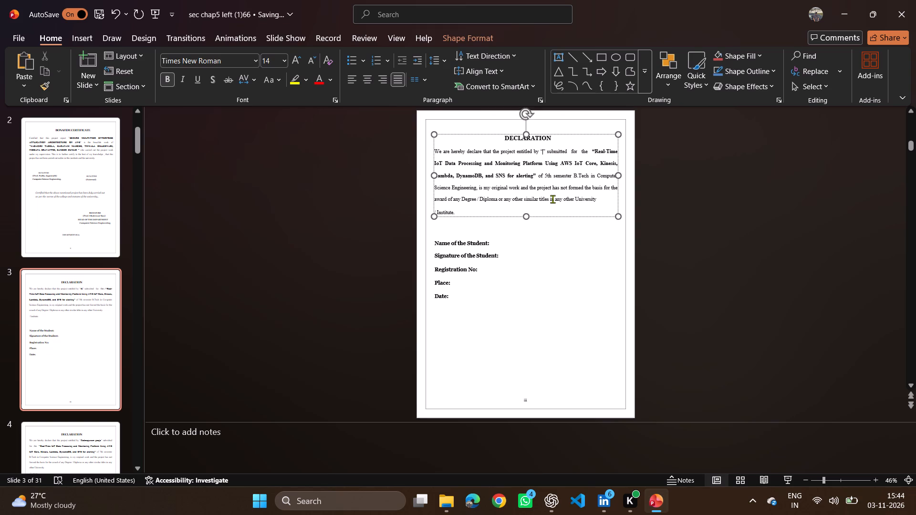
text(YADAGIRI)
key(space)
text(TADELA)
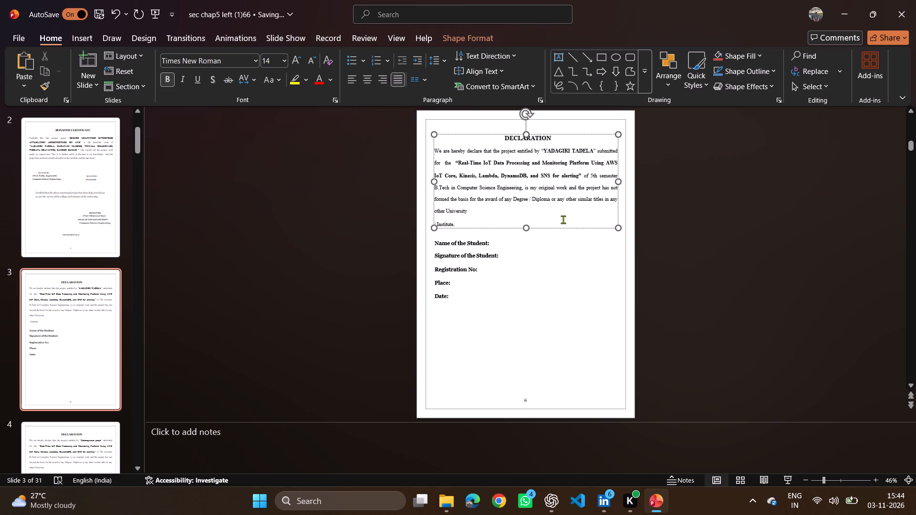
Replace the quoted project title on the slide 3 Declaration with SECURE MULTI-TIER ENTERPRISE APPLICATION ARCHITECTURE ON AWS, keeping the quotation marks.
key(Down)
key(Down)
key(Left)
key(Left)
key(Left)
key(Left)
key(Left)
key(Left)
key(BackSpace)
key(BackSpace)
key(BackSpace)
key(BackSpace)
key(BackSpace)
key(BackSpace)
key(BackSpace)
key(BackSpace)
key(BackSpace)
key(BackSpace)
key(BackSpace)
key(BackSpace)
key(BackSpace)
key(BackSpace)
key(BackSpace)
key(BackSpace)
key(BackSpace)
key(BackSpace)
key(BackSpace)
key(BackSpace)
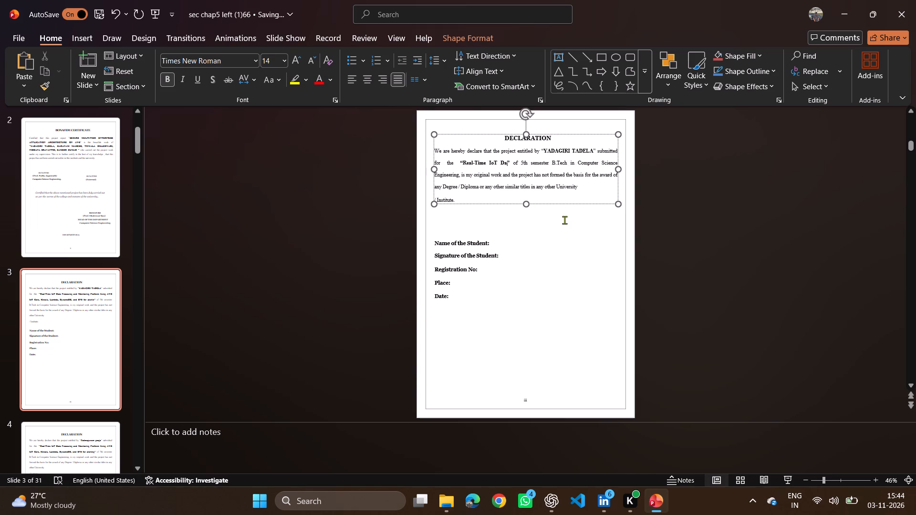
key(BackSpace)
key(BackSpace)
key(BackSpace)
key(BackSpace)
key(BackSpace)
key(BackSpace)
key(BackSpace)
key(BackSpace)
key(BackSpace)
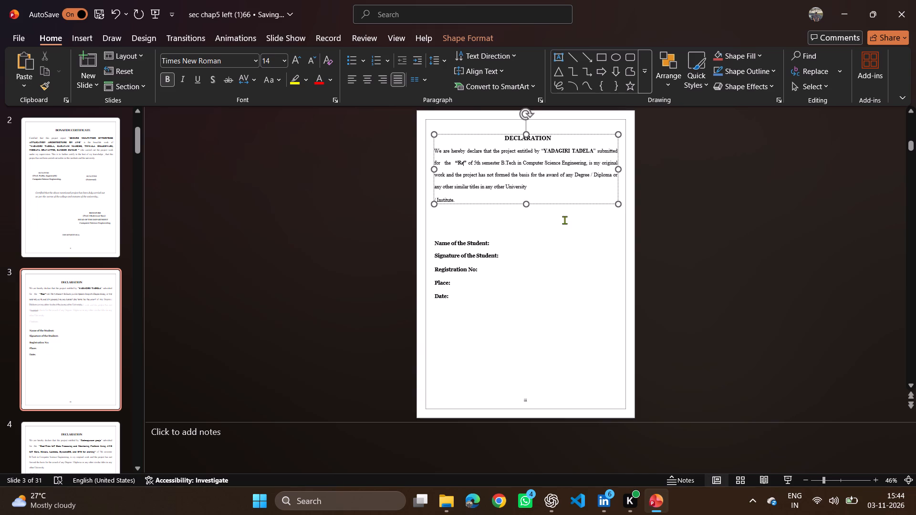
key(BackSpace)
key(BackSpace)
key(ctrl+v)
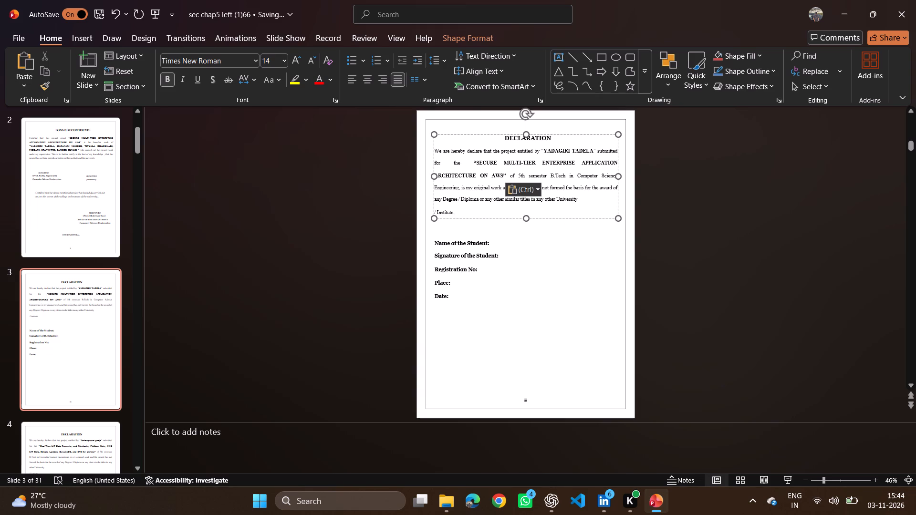
click(567, 279)
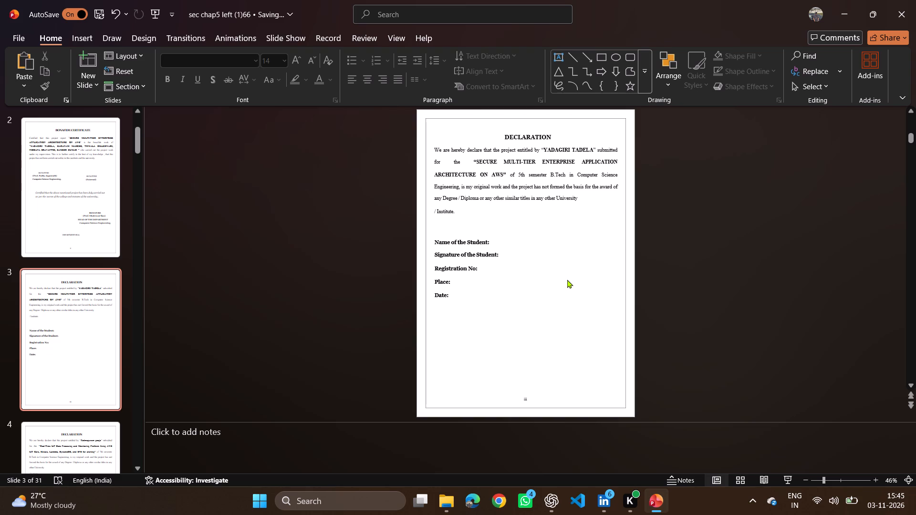
Go to the next Declaration slide (slide 4).
key(Down)
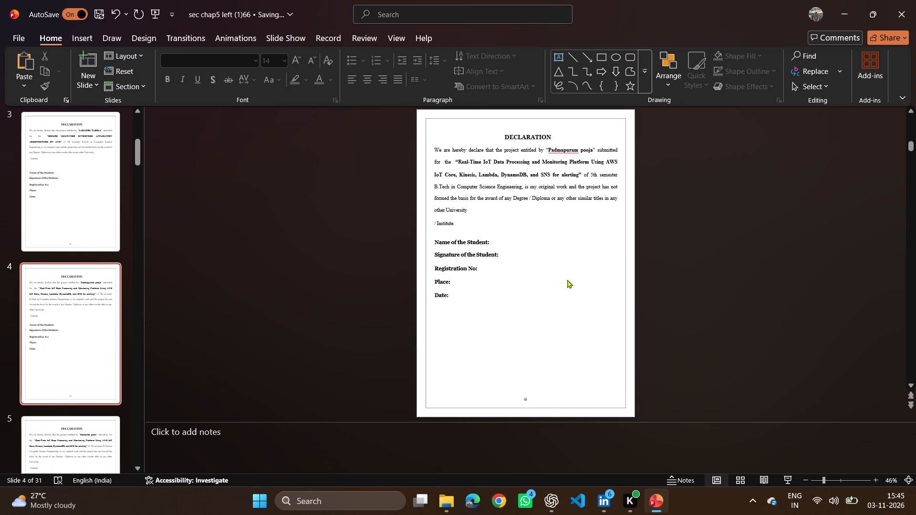
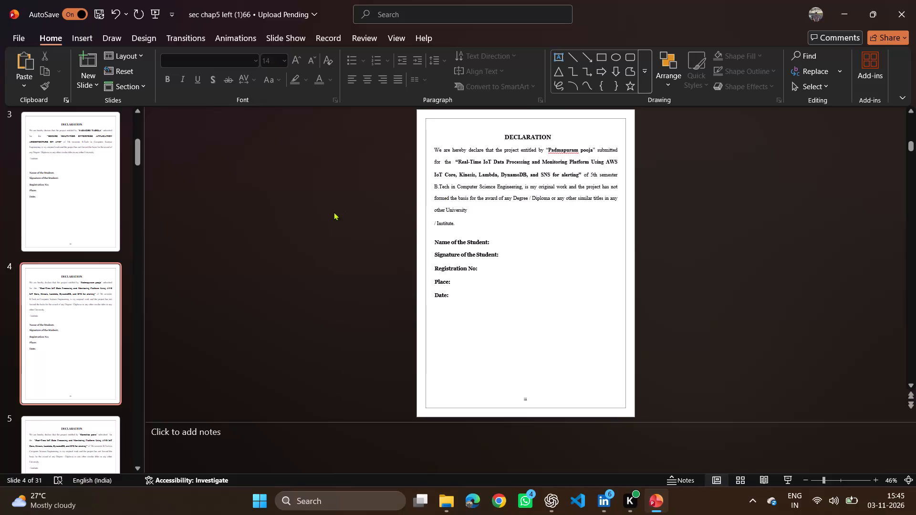
Delete the three remaining Declaration slides that follow the first student's Declaration on slide 3.
click(94, 304)
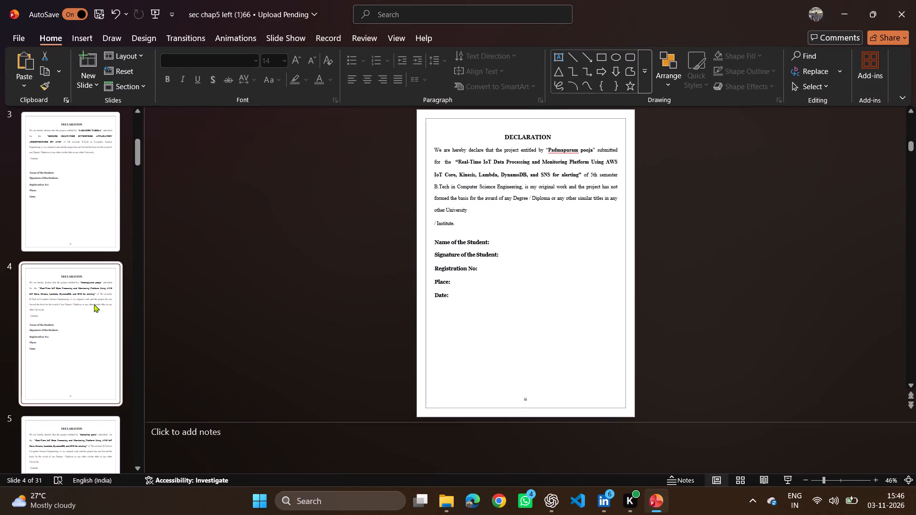
key(Delete)
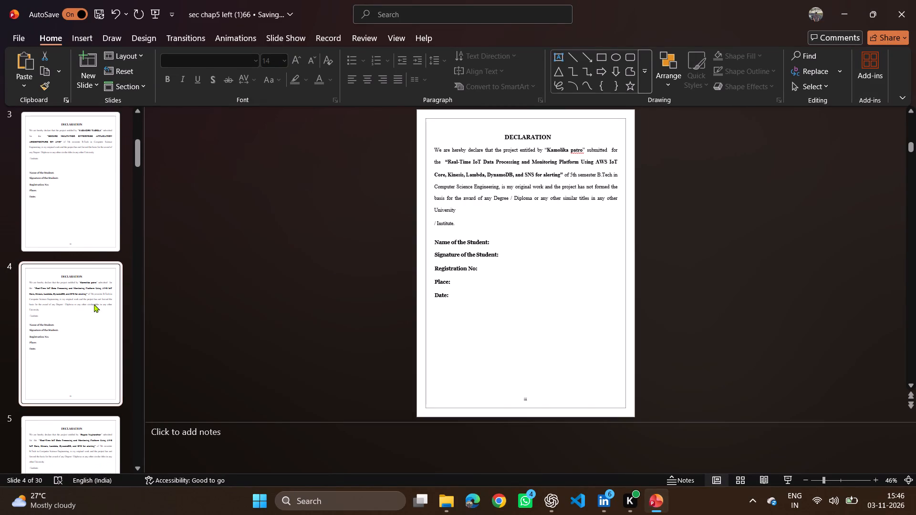
key(Delete)
key(Delete)
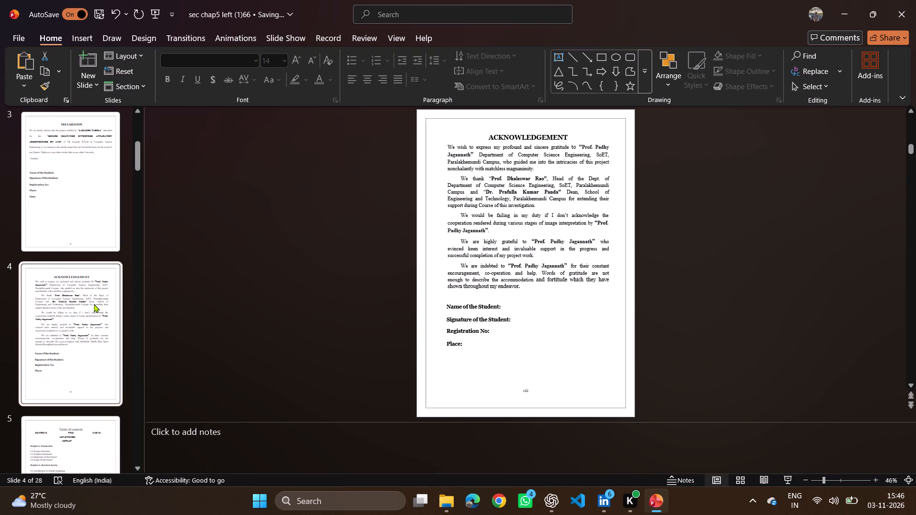
Look through the slides after the Declaration, from the Acknowledgement through the table of contents and Abstract to Chapter 1.
key(Up)
key(Down)
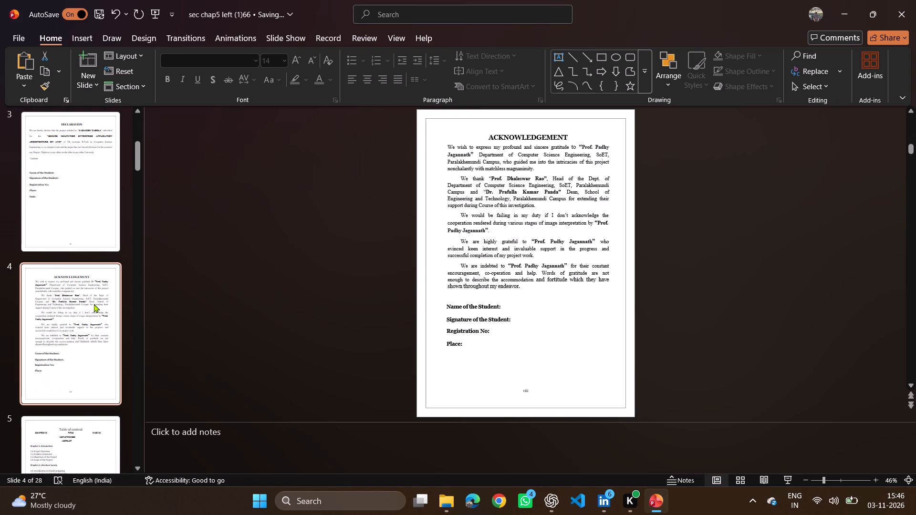
key(Down)
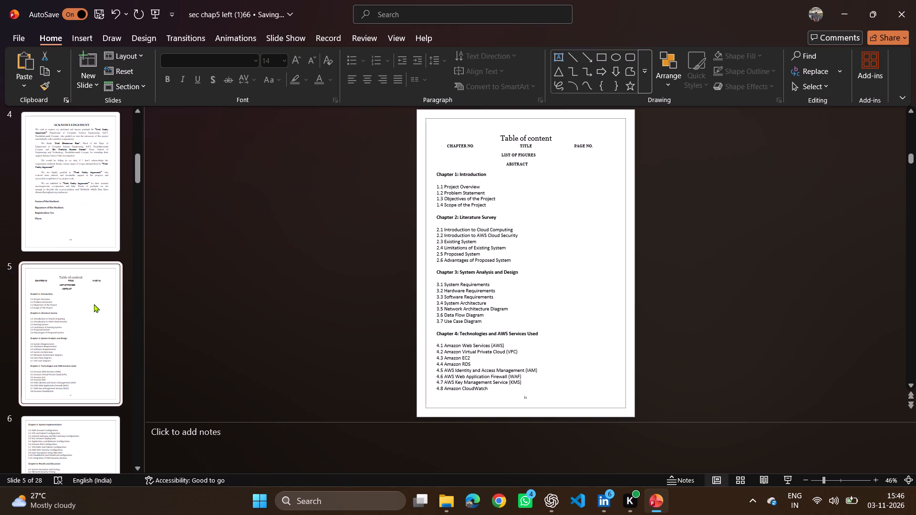
key(Down)
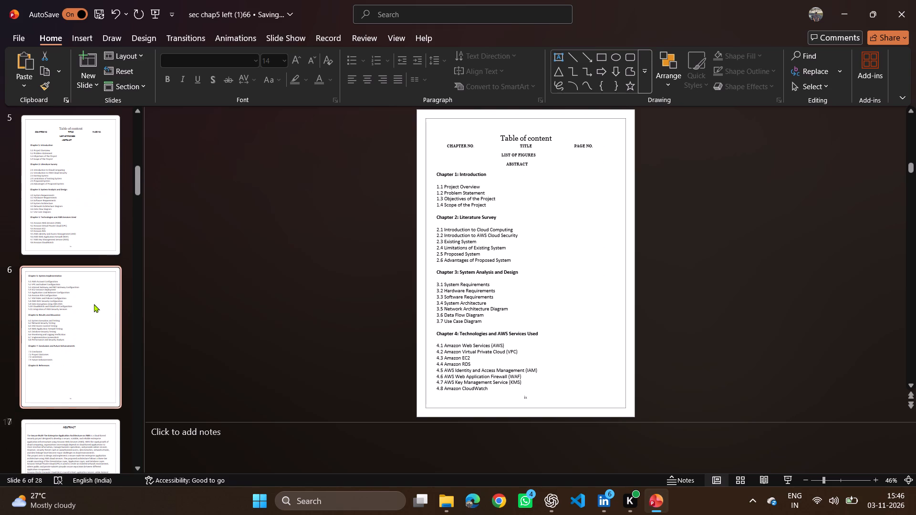
key(Down)
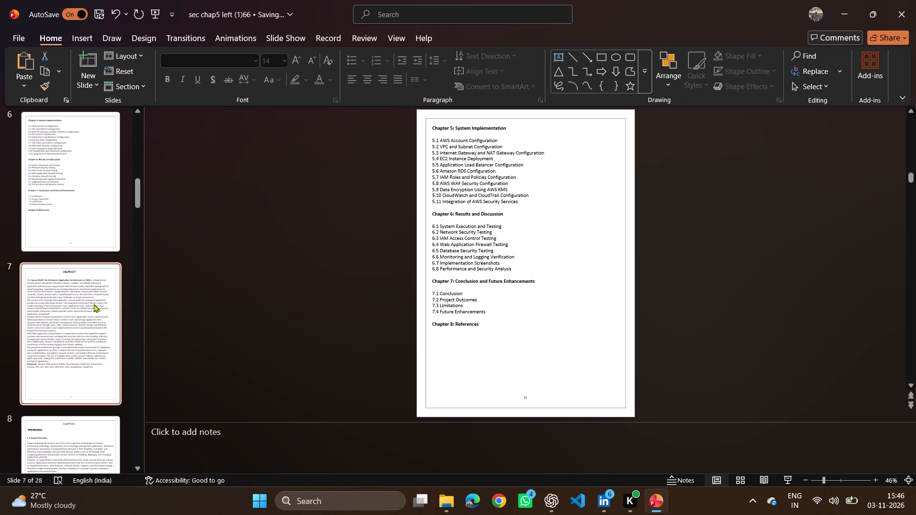
key(Down)
key(Down)
Justify all the body text of the Abstract on slide 7, from the first paragraph through the Keywords.
key(Up)
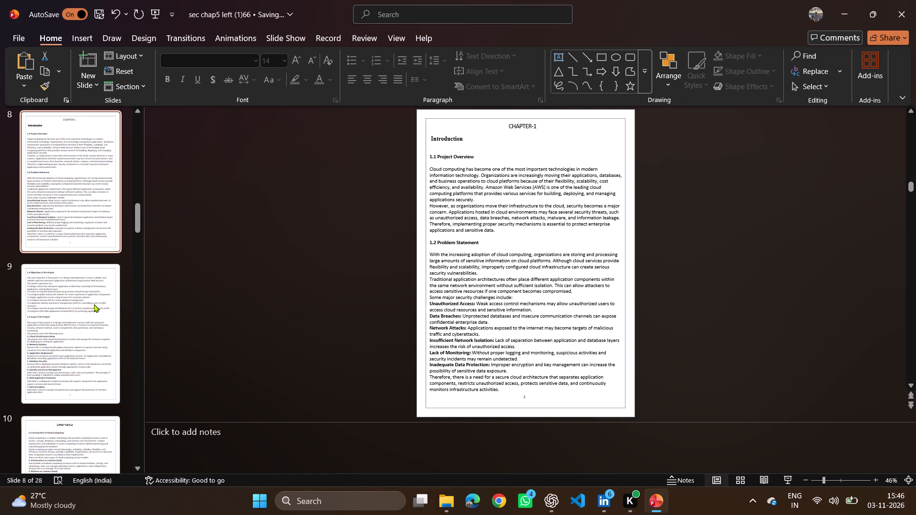
key(Up)
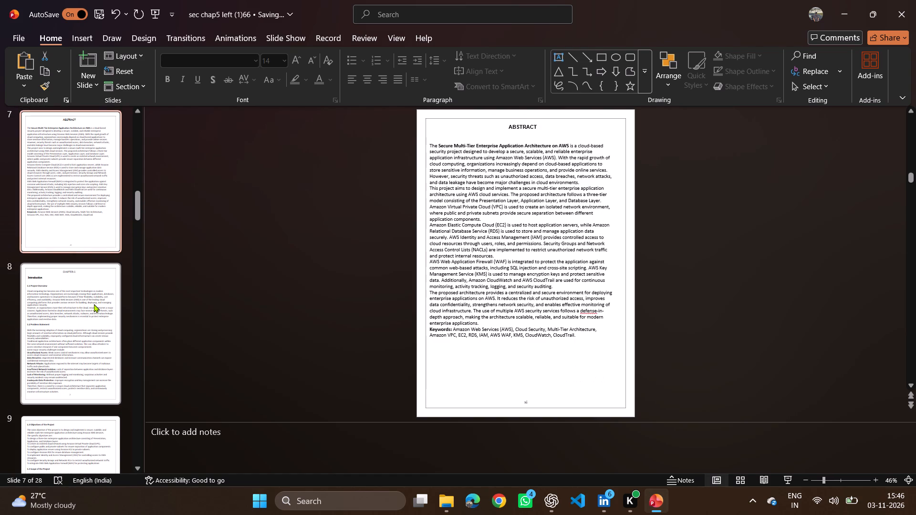
click(590, 344)
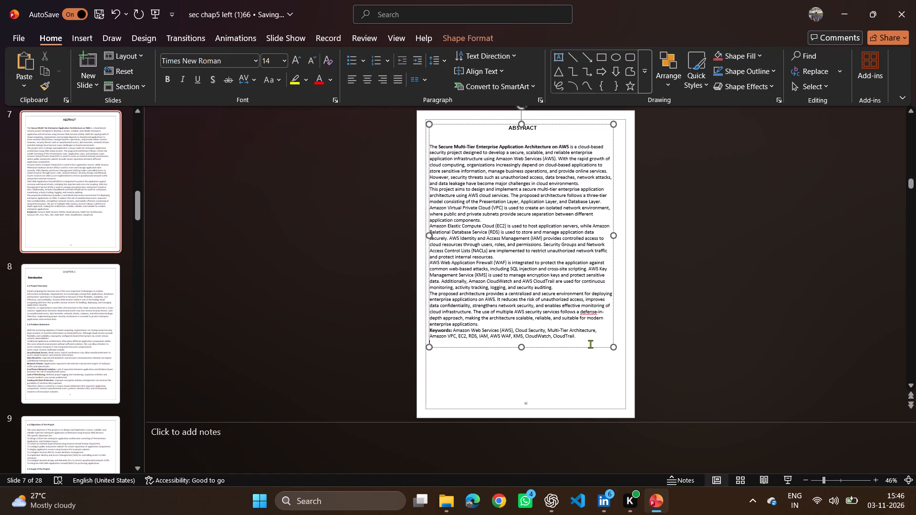
click(600, 340)
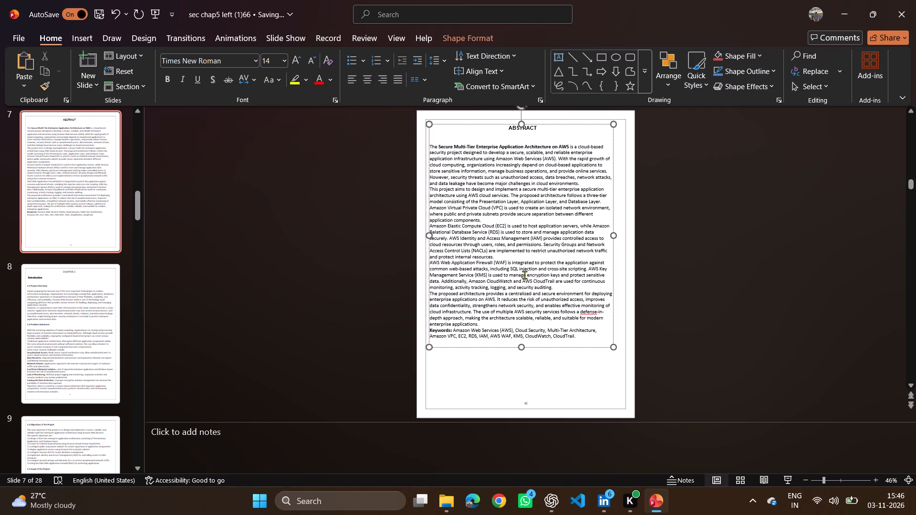
click(397, 78)
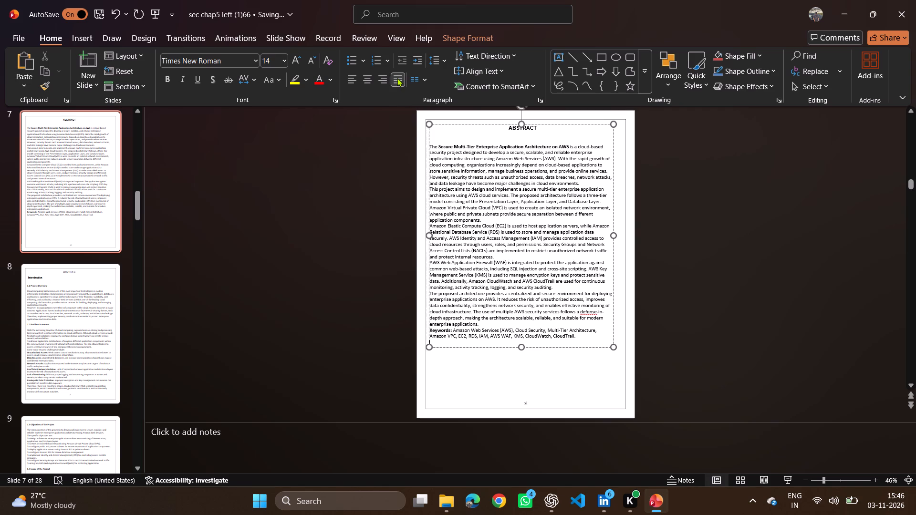
click(397, 78)
drag(602, 336, 423, 147)
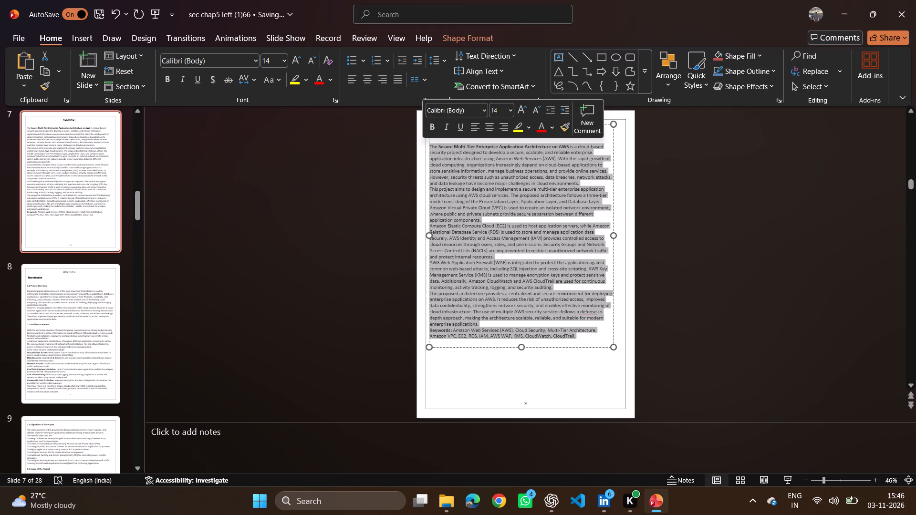
click(398, 82)
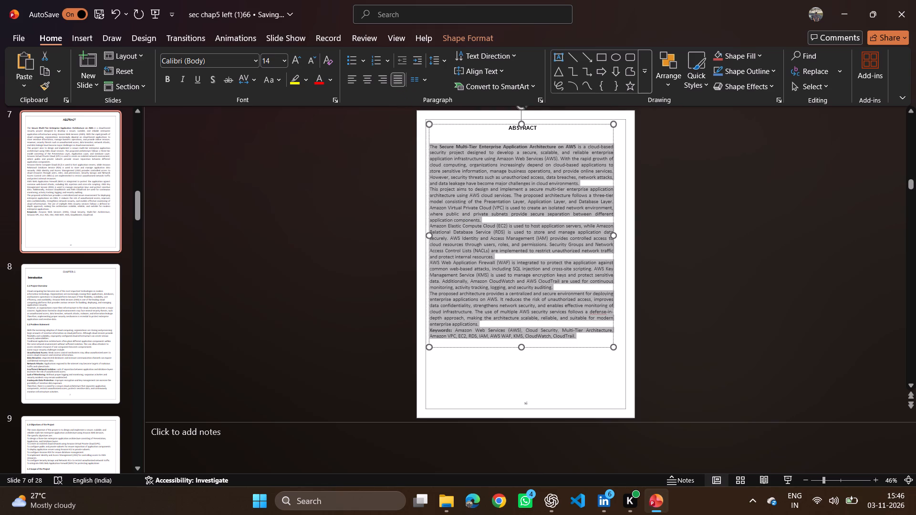
click(681, 303)
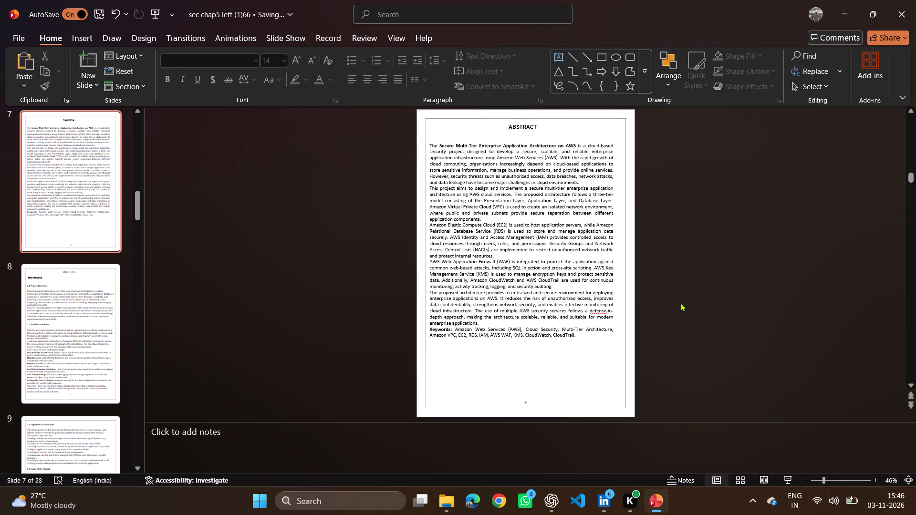
Delete the page number and its text box at the bottom of the Chapter 1 Introduction page (slide 8).
key(Down)
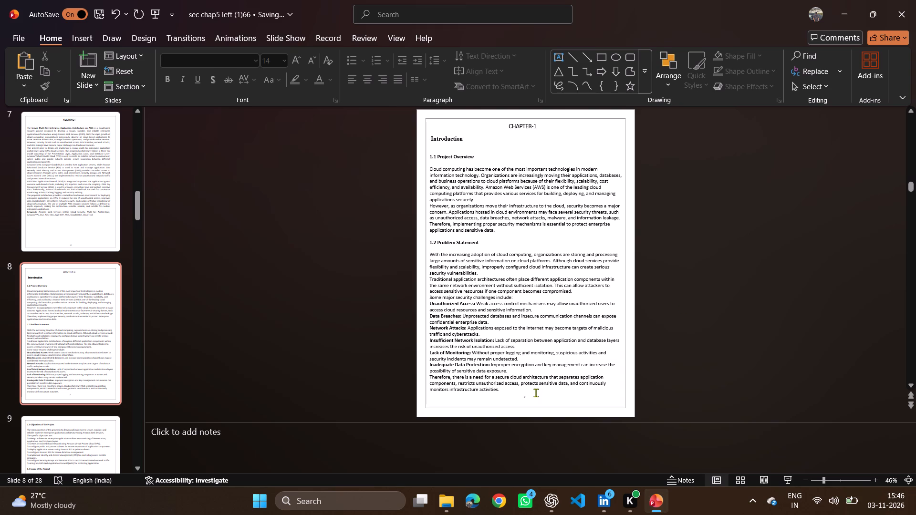
key(Up)
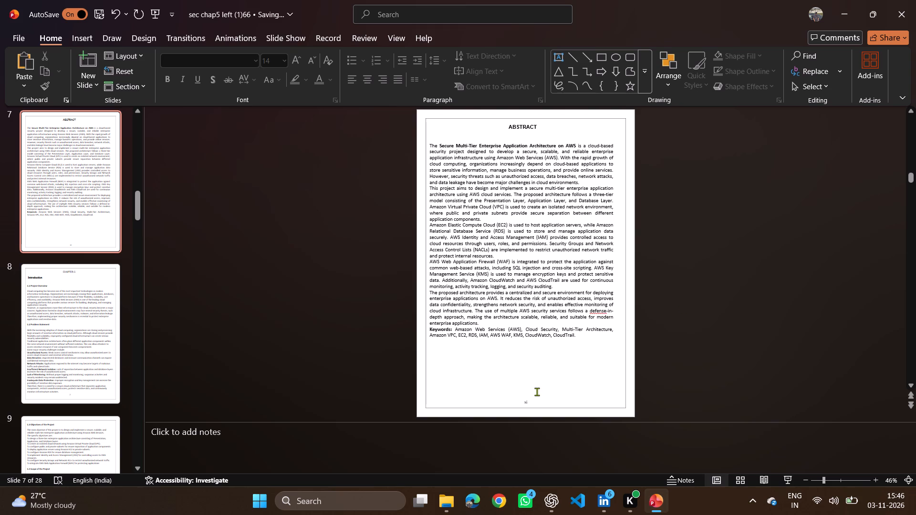
key(Down)
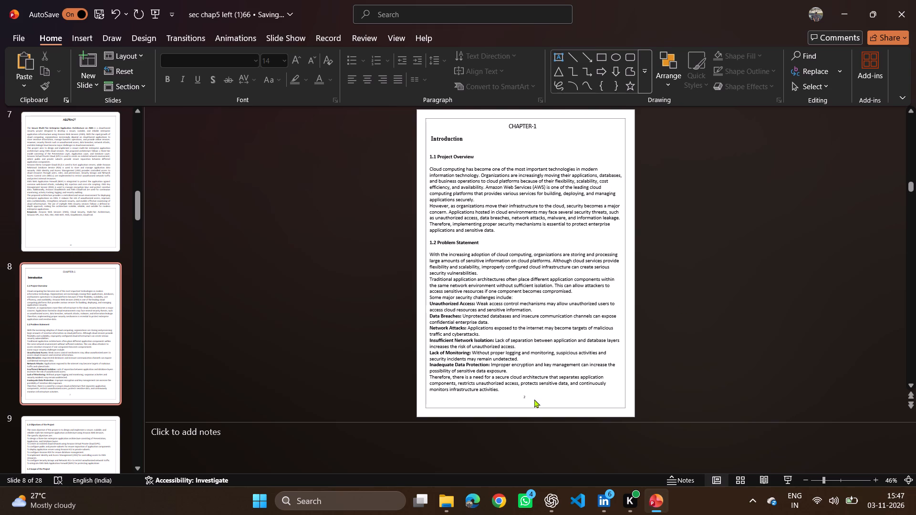
click(525, 395)
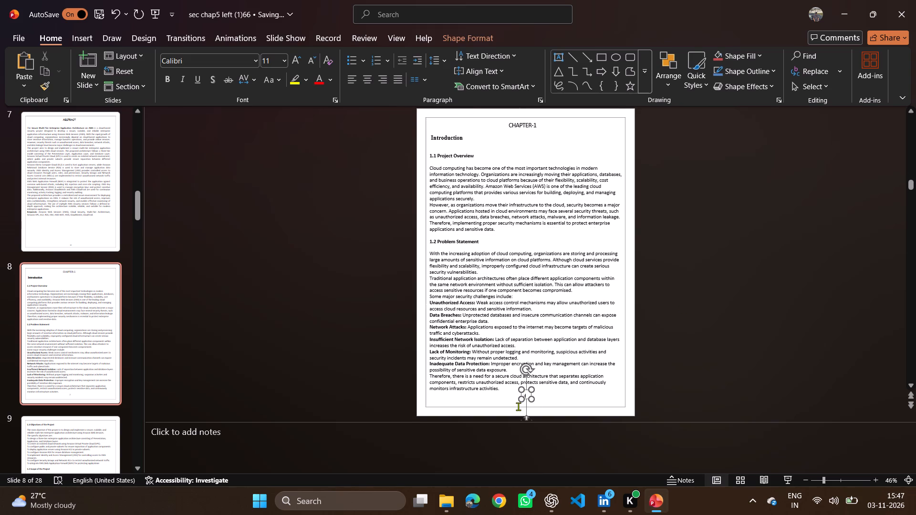
key(BackSpace)
click(661, 383)
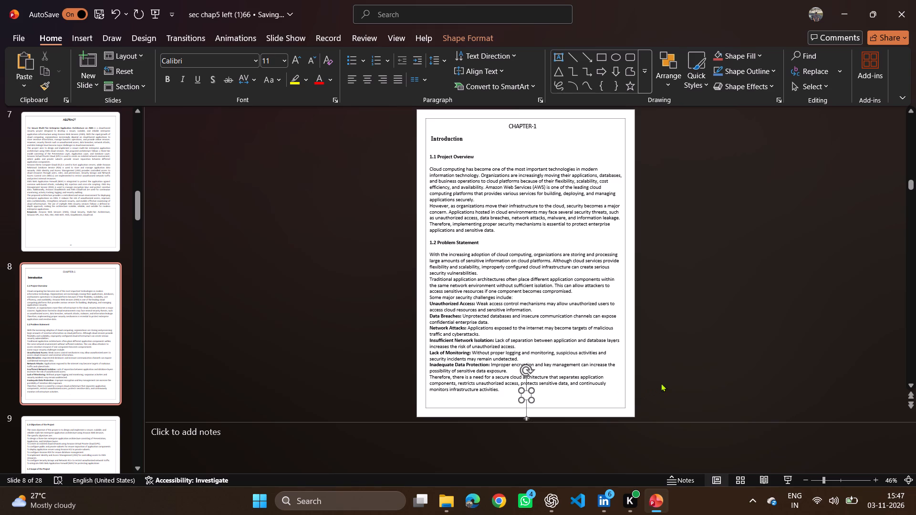
click(526, 401)
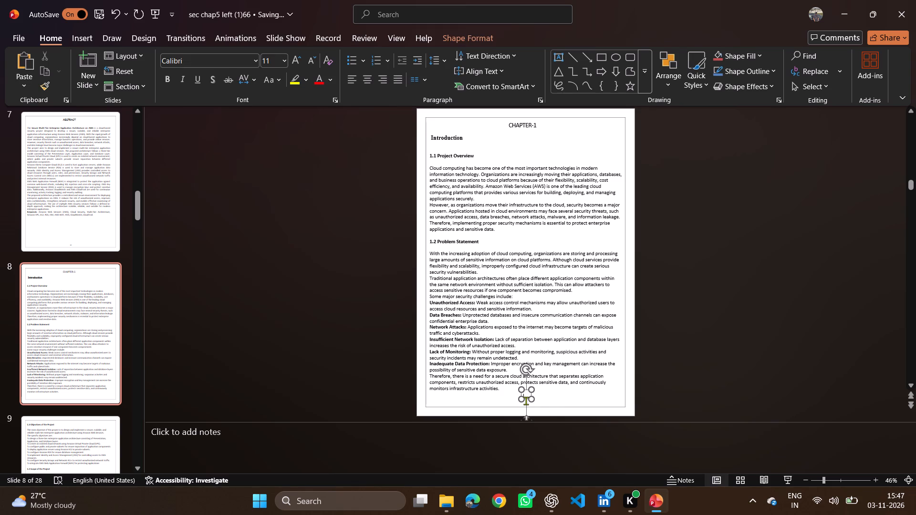
key(BackSpace)
key(Delete)
drag(530, 398, 524, 398)
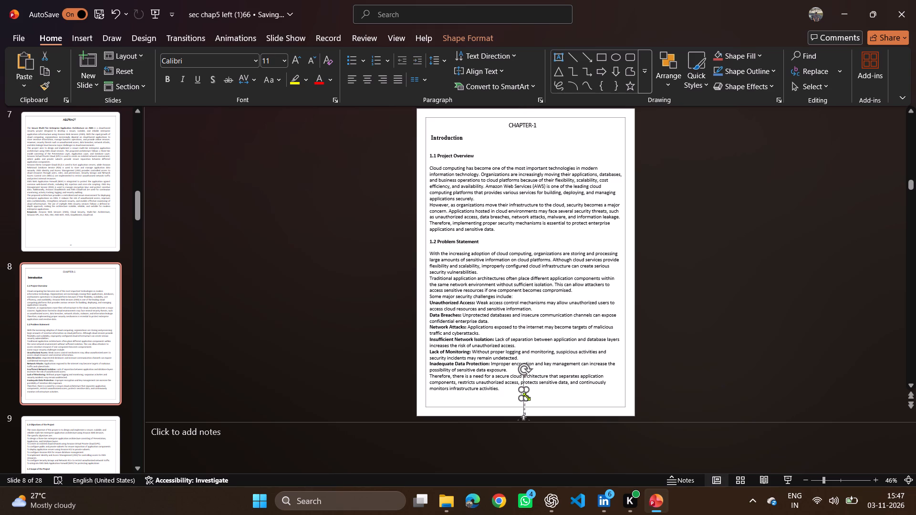
key(BackSpace)
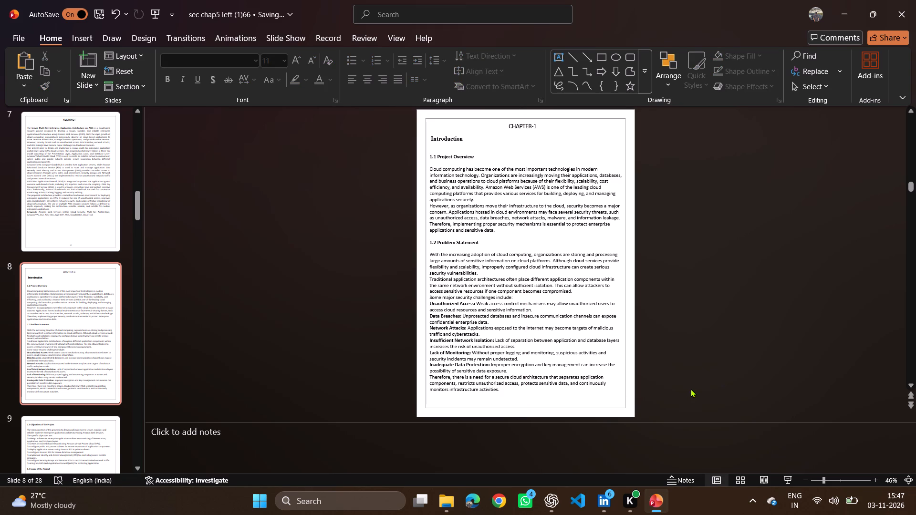
Justify the text on slide 8, from the Introduction heading to the end of section 1.2 Problem Statement.
click(551, 394)
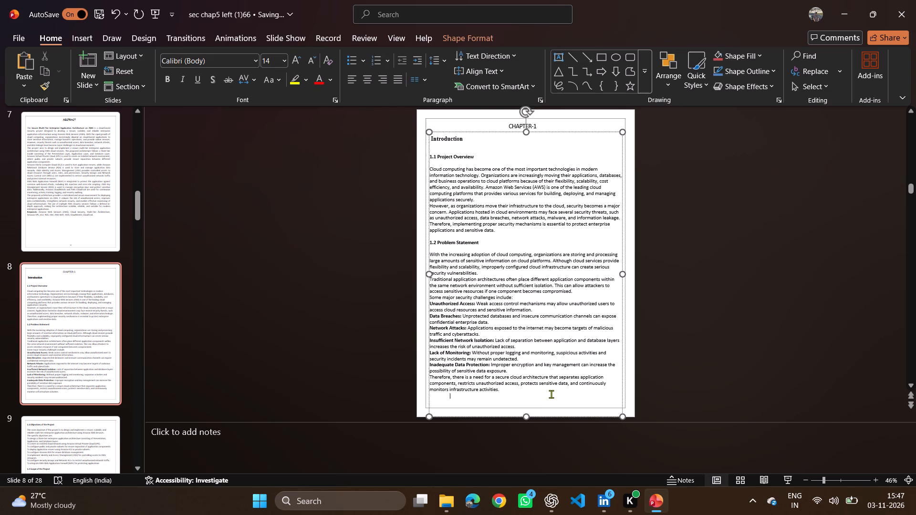
drag(551, 394, 438, 161)
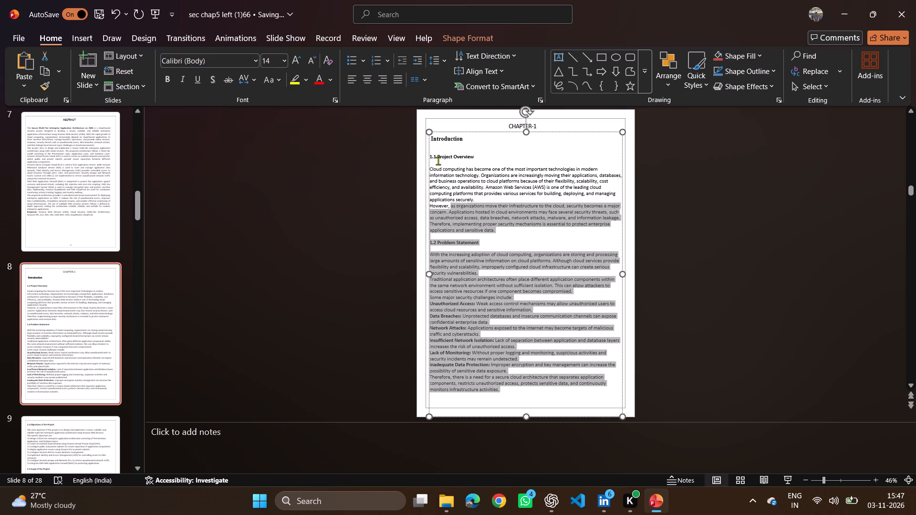
drag(438, 161, 434, 135)
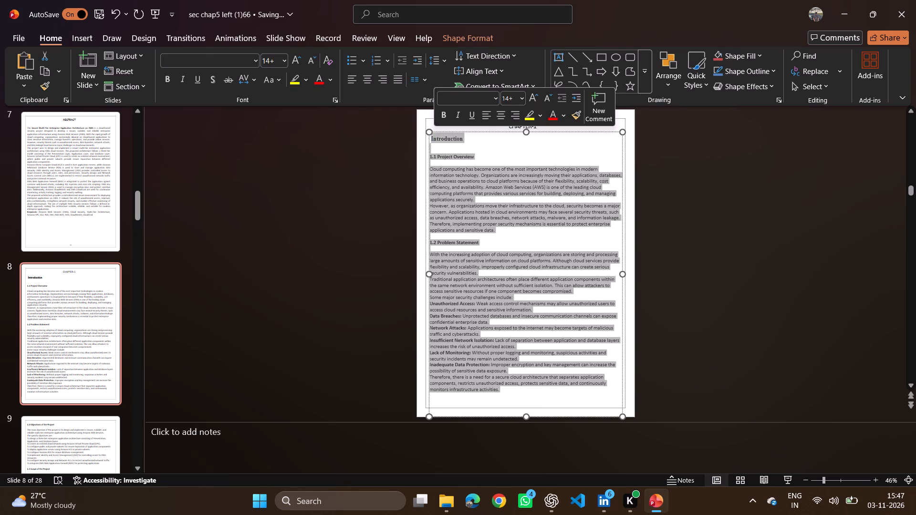
click(399, 80)
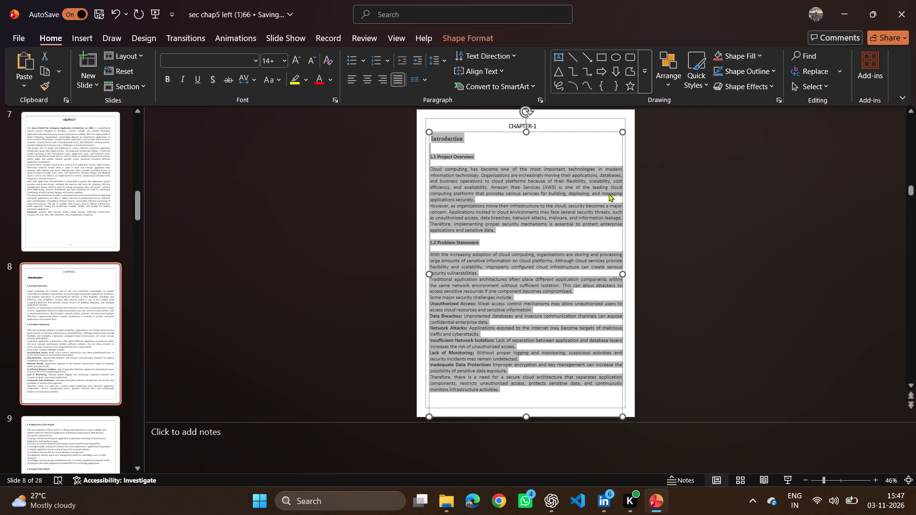
click(832, 202)
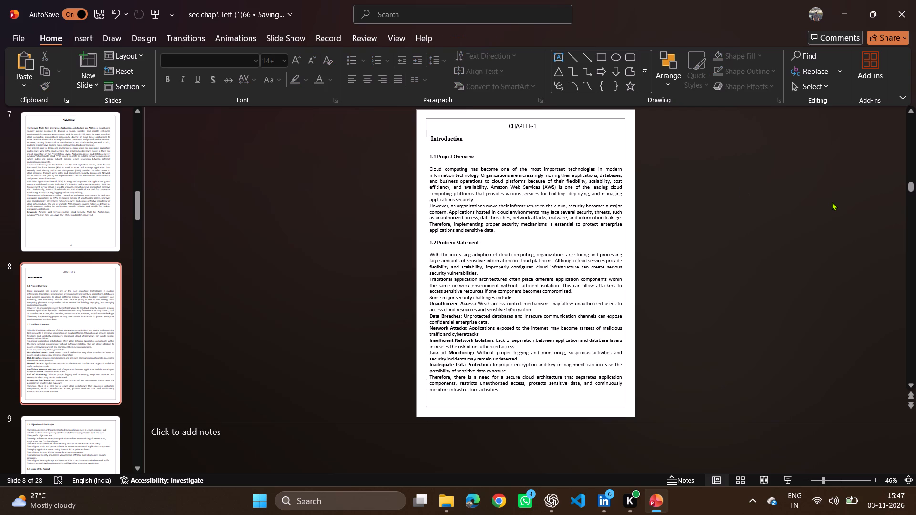
Delete the page number and its text box at the bottom of the Objectives of the Project page (slide 9).
key(Down)
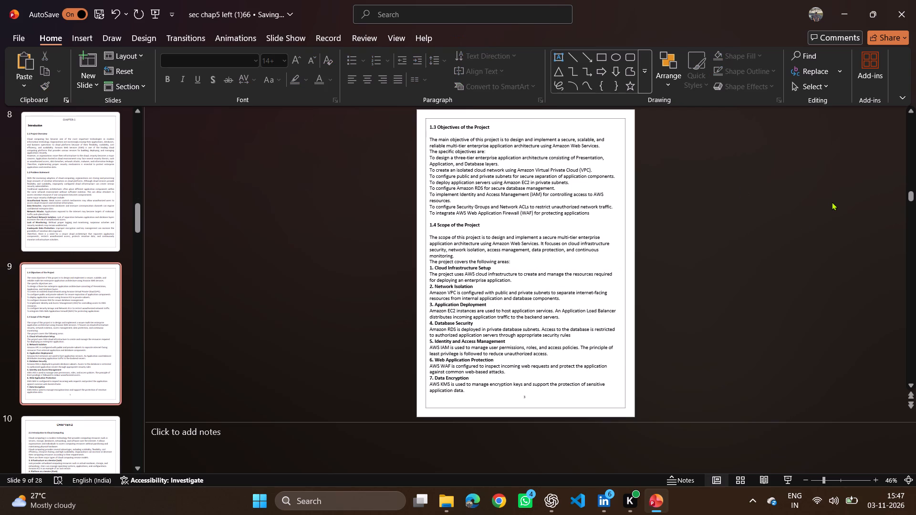
click(528, 399)
click(528, 399)
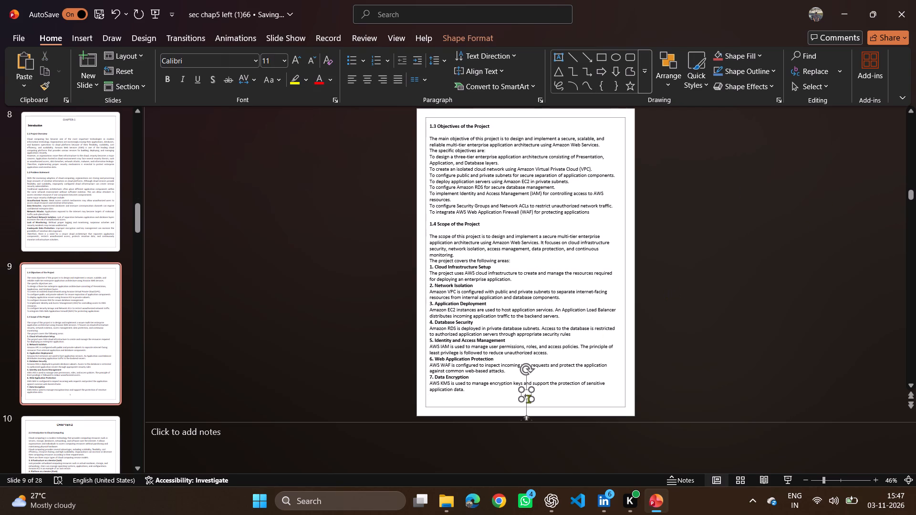
key(BackSpace)
key(Delete)
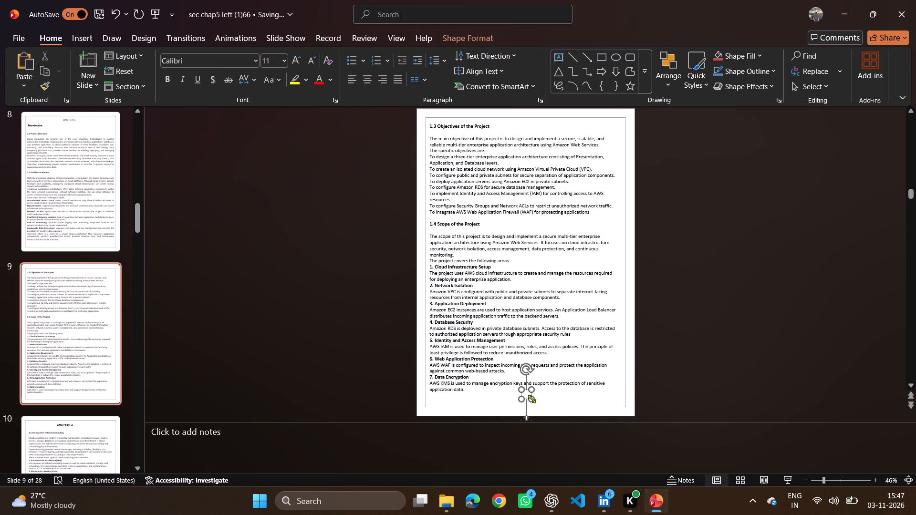
click(526, 398)
key(BackSpace)
Justify all the text on slide 9, from the 1.3 Objectives heading to the end of section 1.4 Scope of the Project.
click(514, 397)
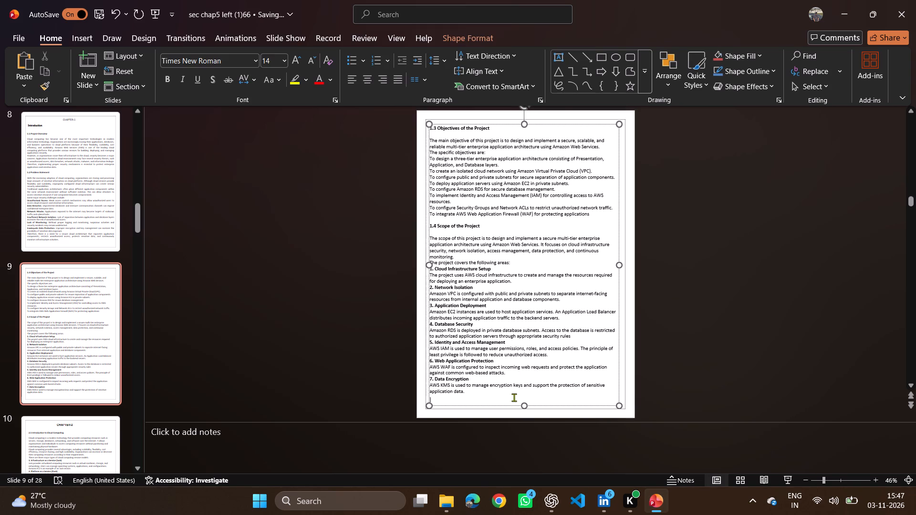
drag(502, 397, 407, 116)
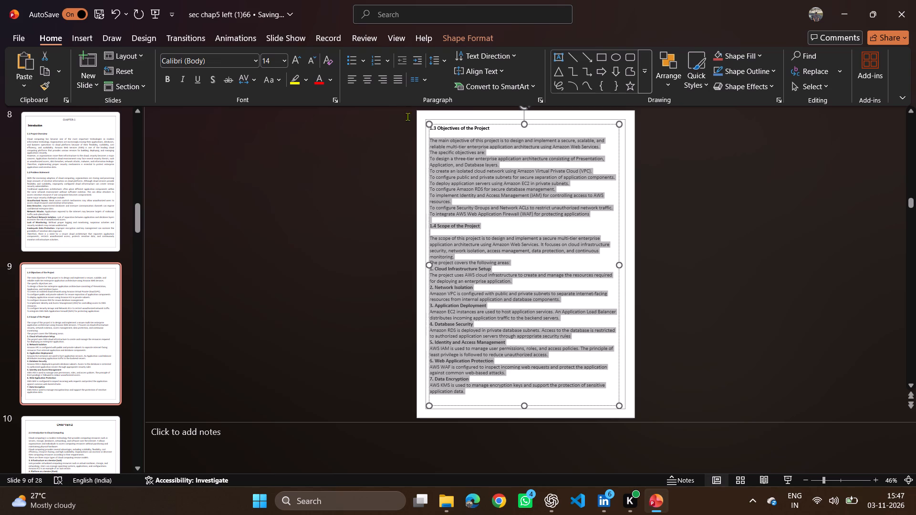
drag(407, 116, 407, 108)
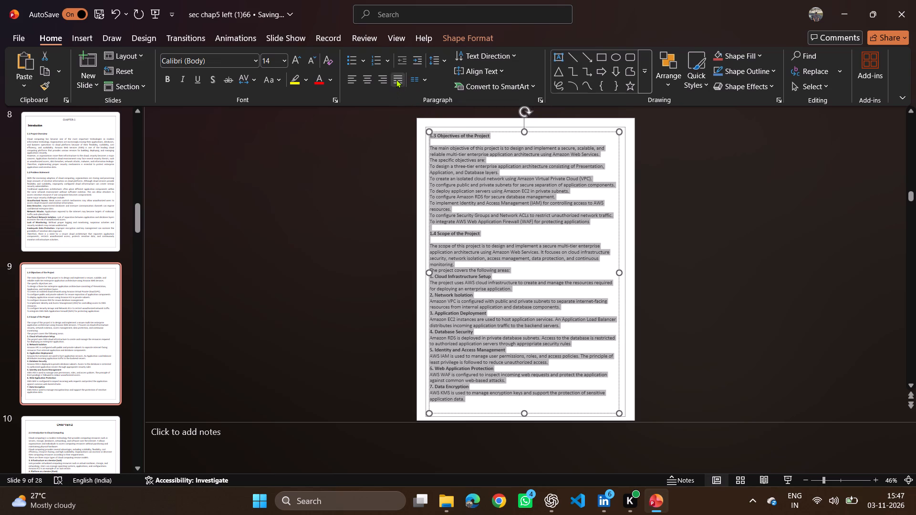
click(396, 79)
click(760, 227)
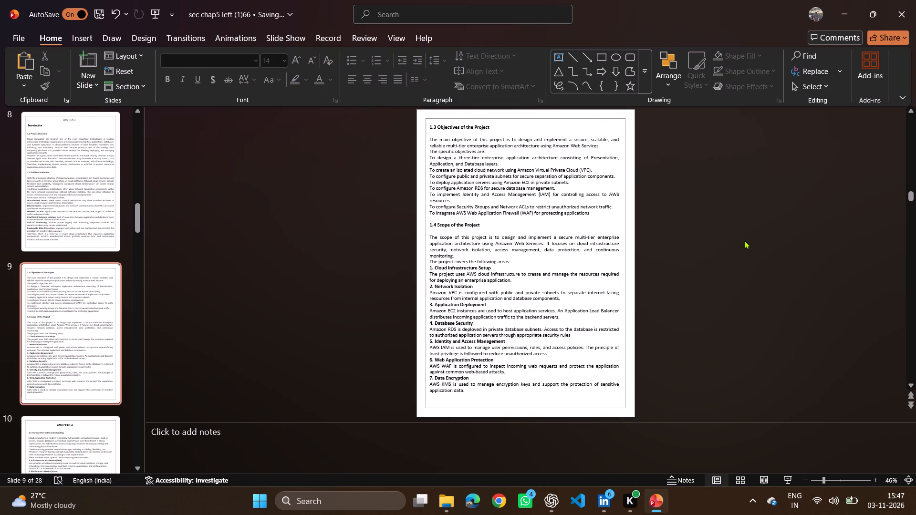
Delete the page number at the bottom of the Chapter 2 opening page (slide 10).
key(Down)
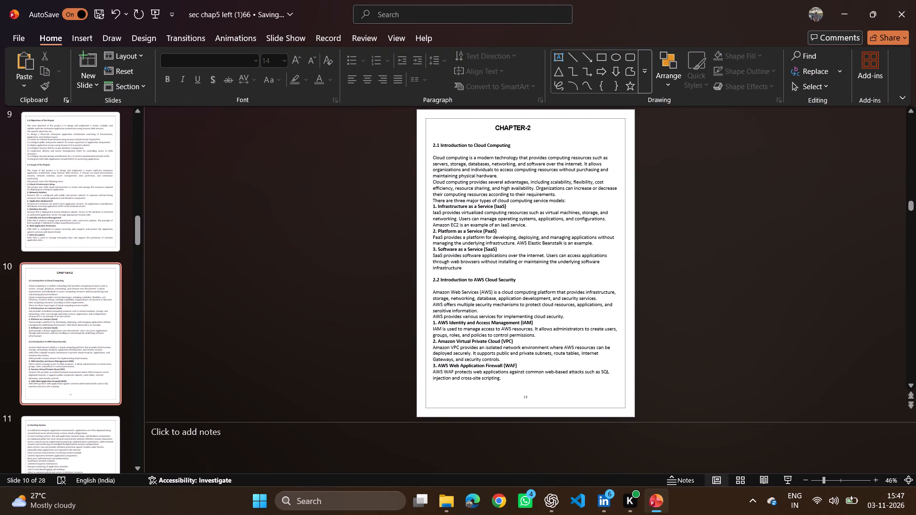
click(531, 394)
key(BackSpace)
Justify the text on slide 10, from the 2.1 Introduction to Cloud Computing heading to the end of section 2.2.
click(513, 381)
drag(513, 381, 437, 193)
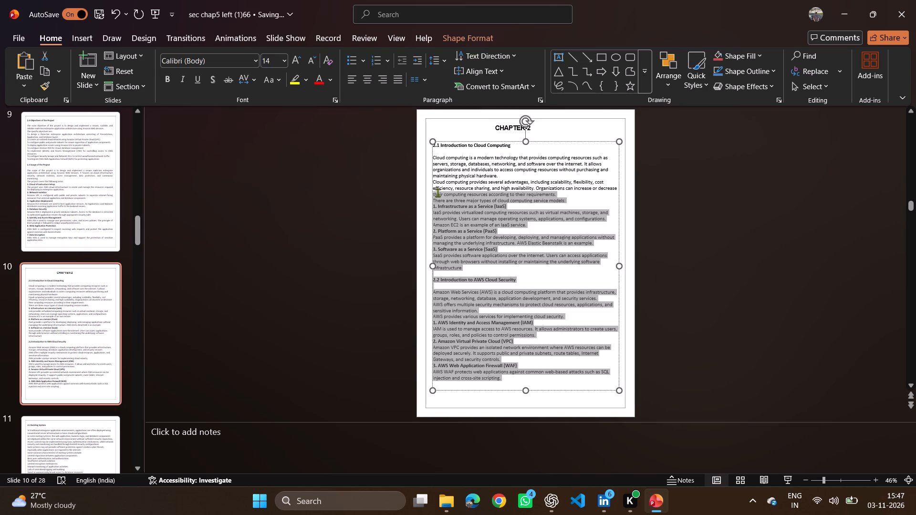
drag(437, 193, 422, 142)
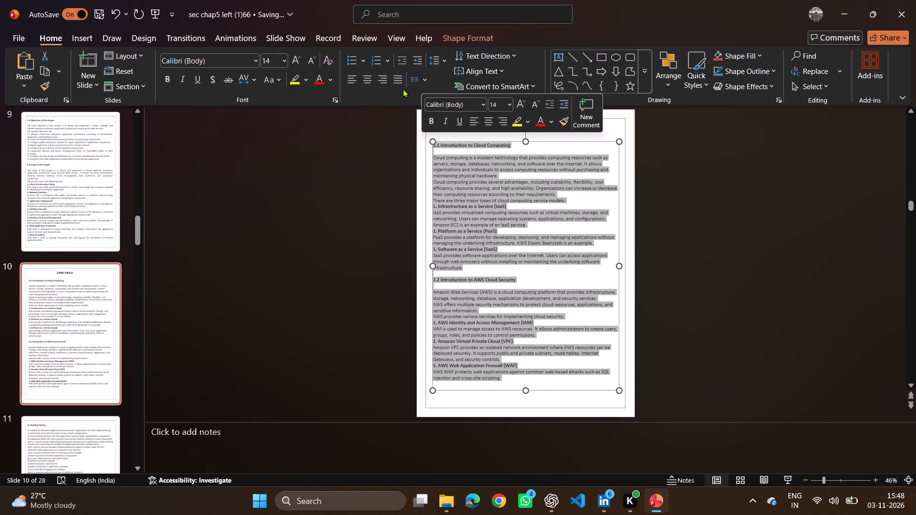
click(397, 79)
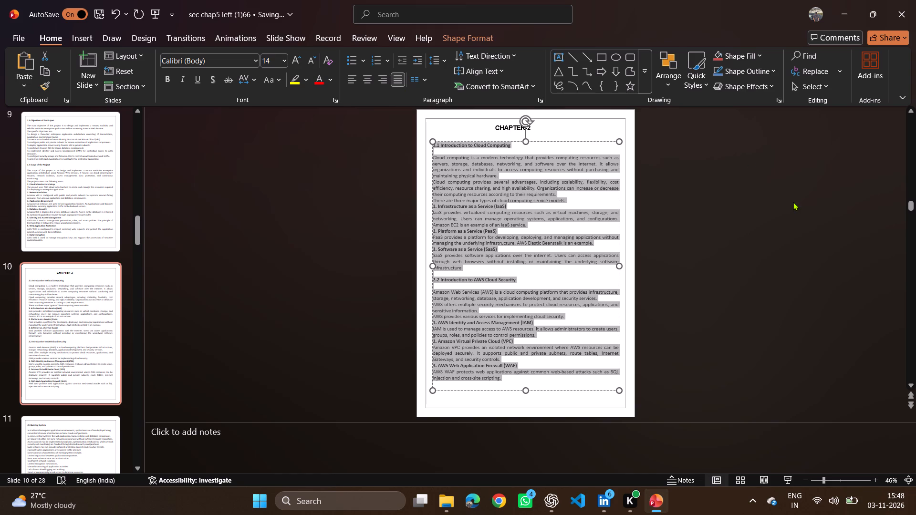
click(793, 202)
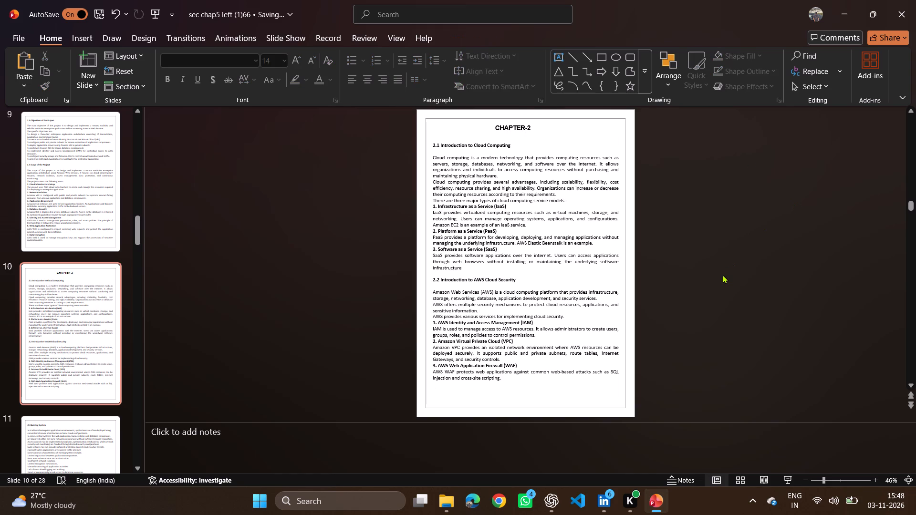
Move the body text box on slide 11 (2.3 Existing System) upward so it clears the page number beneath it.
key(Down)
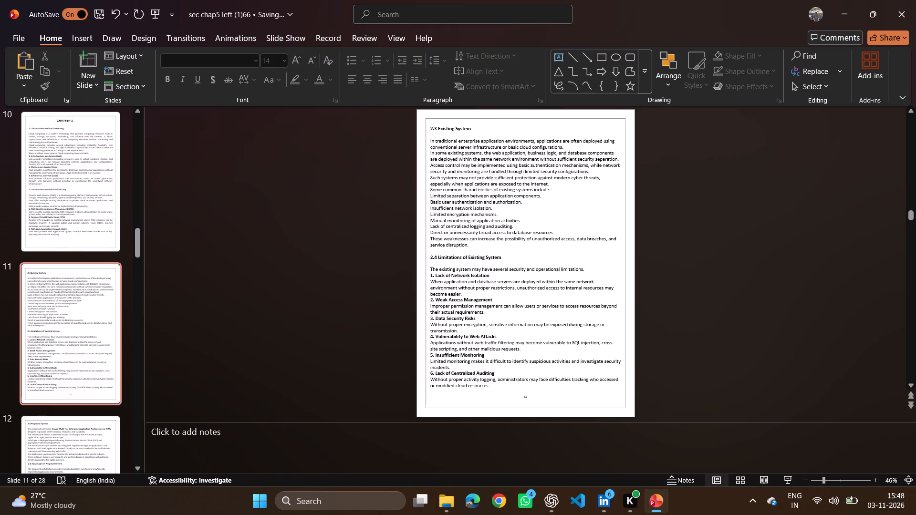
click(529, 398)
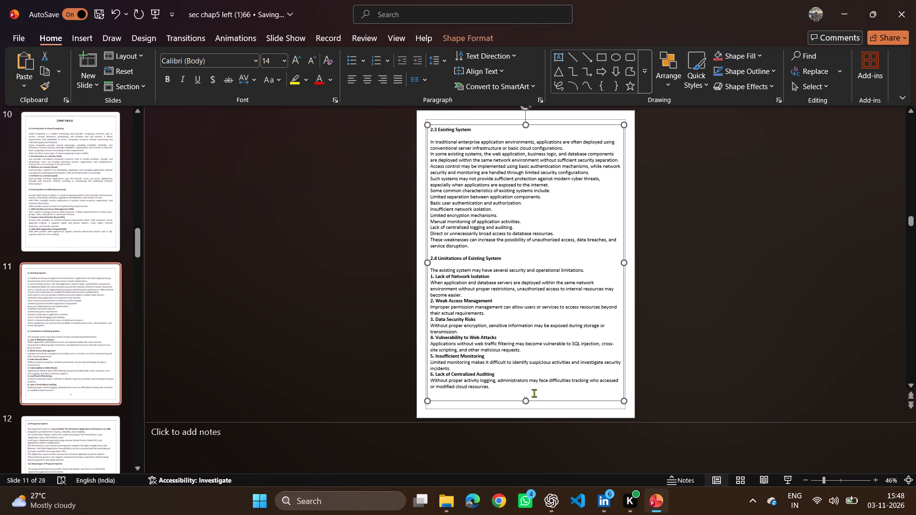
click(533, 393)
click(525, 397)
click(523, 391)
click(528, 396)
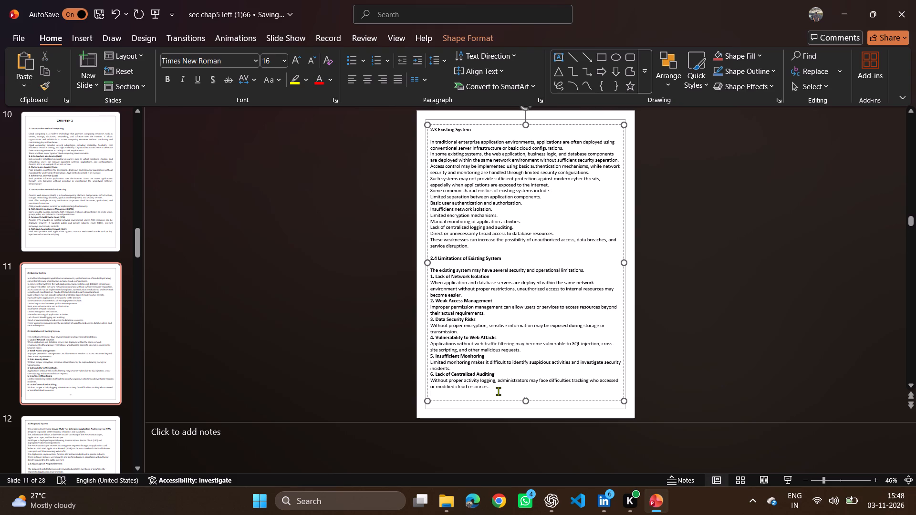
drag(523, 398, 524, 391)
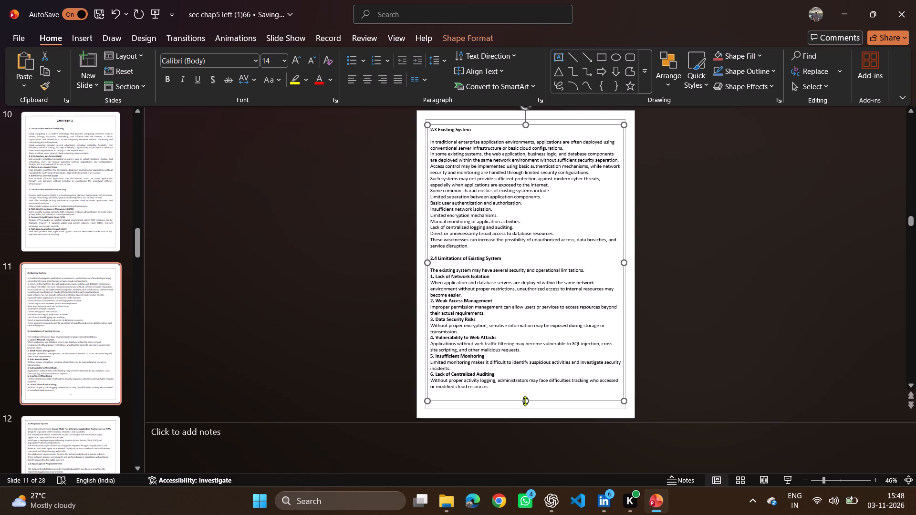
drag(529, 400, 531, 403)
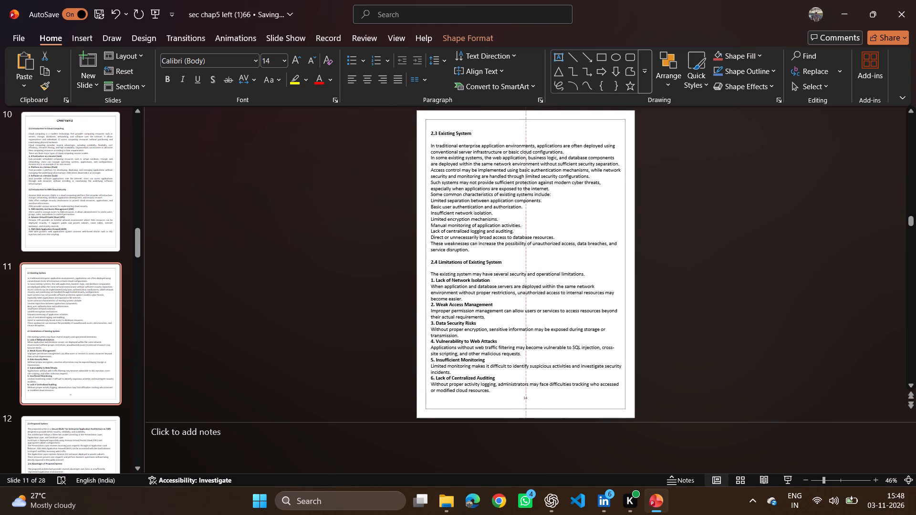
drag(531, 403, 531, 390)
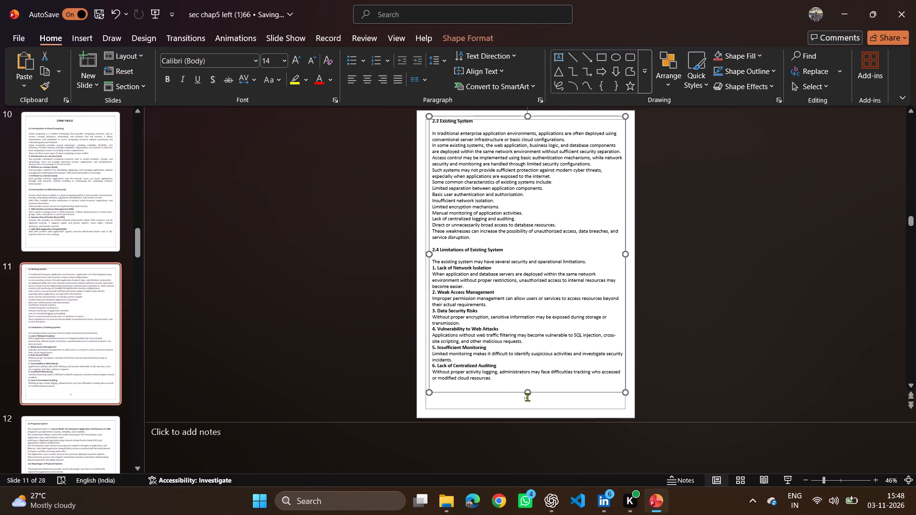
Delete the page number and its text box at the bottom of slide 11.
click(527, 397)
key(BackSpace)
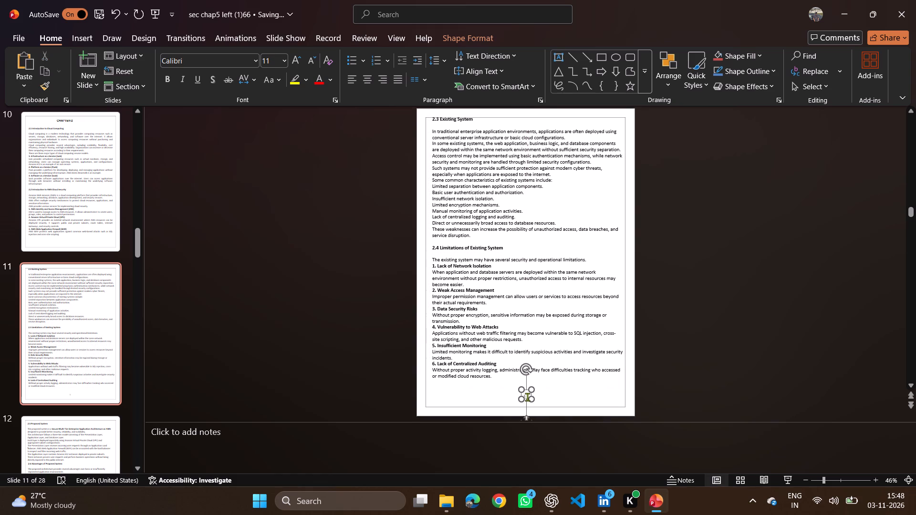
key(backslash)
key(BackSpace)
key(BackSpace)
key(BackSpace)
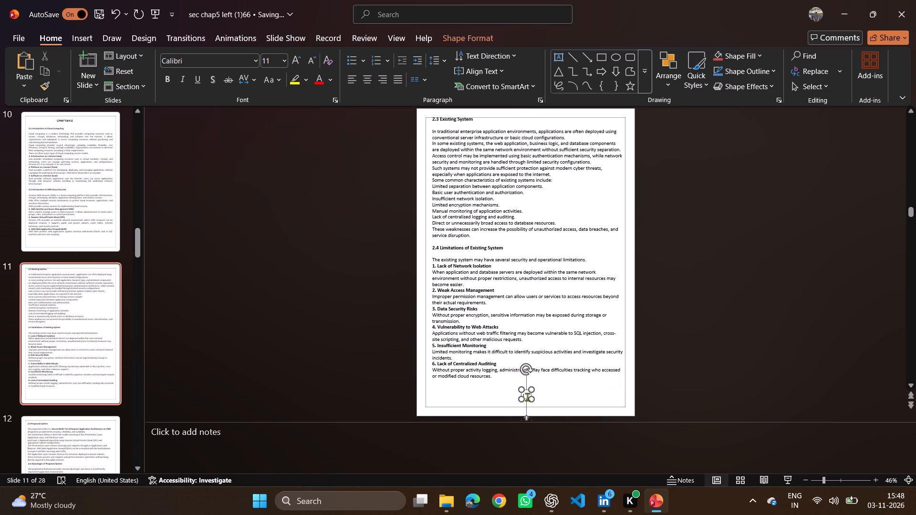
click(534, 400)
key(BackSpace)
Move the body text box on slide 11 back down so its text sits inside the page border.
click(497, 303)
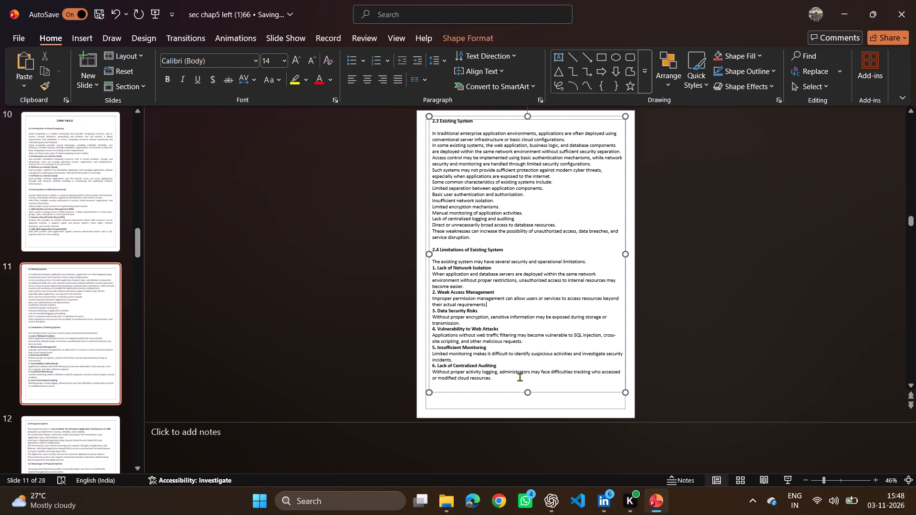
drag(535, 390, 533, 393)
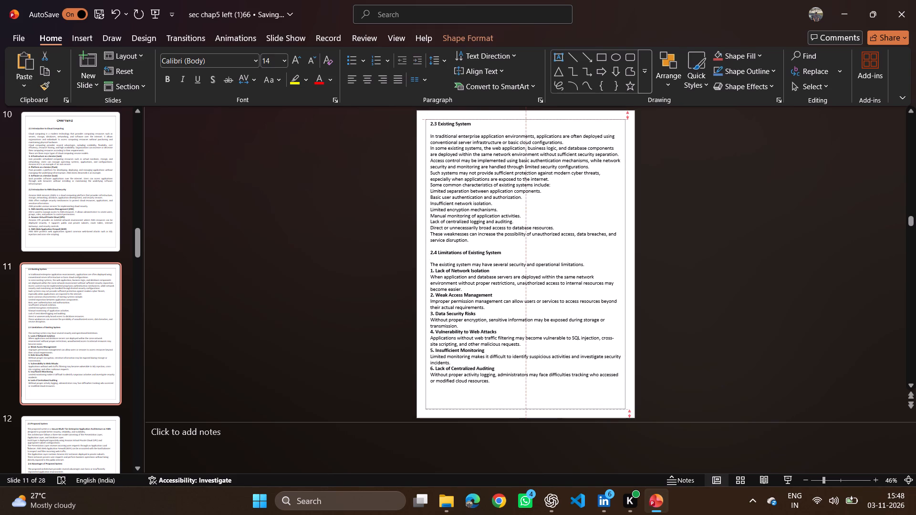
drag(533, 393, 534, 397)
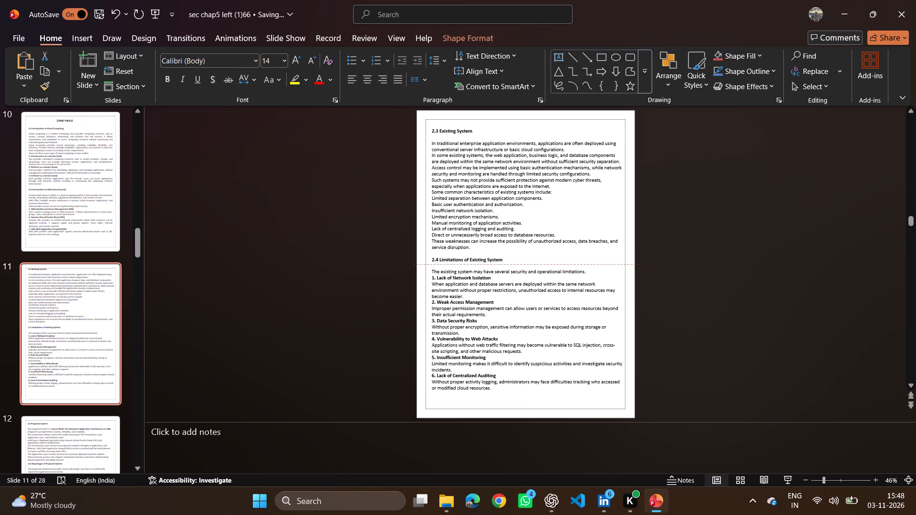
drag(534, 397, 534, 397)
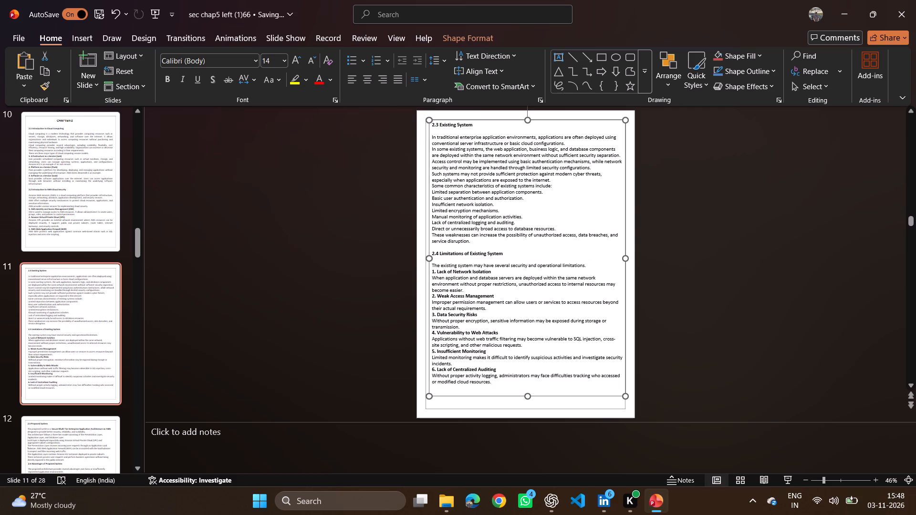
click(534, 397)
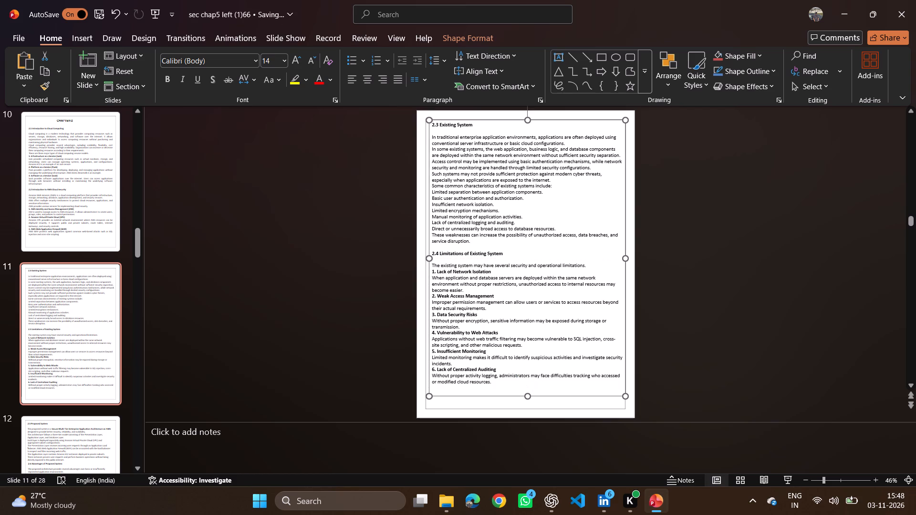
click(535, 394)
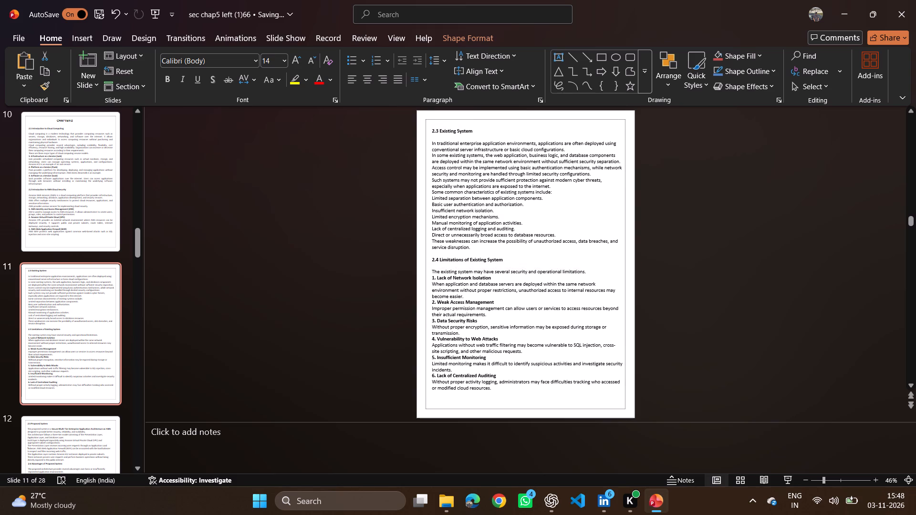
Justify all the text on slide 11, from the 2.3 Existing System heading to the end of section 2.4.
click(535, 397)
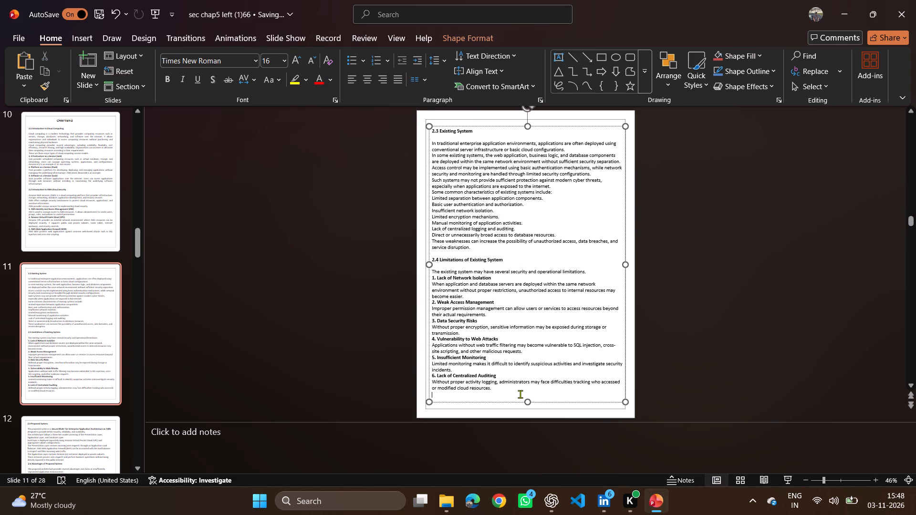
drag(520, 394, 408, 137)
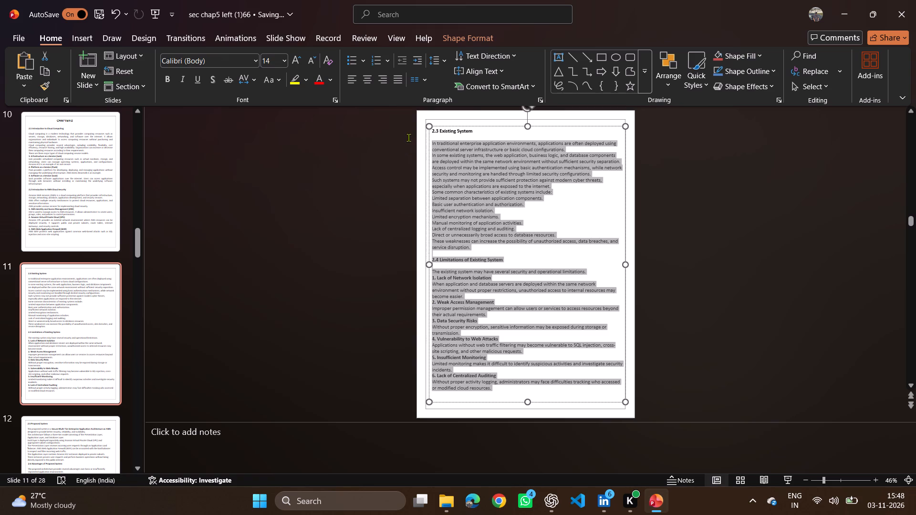
drag(408, 137, 408, 131)
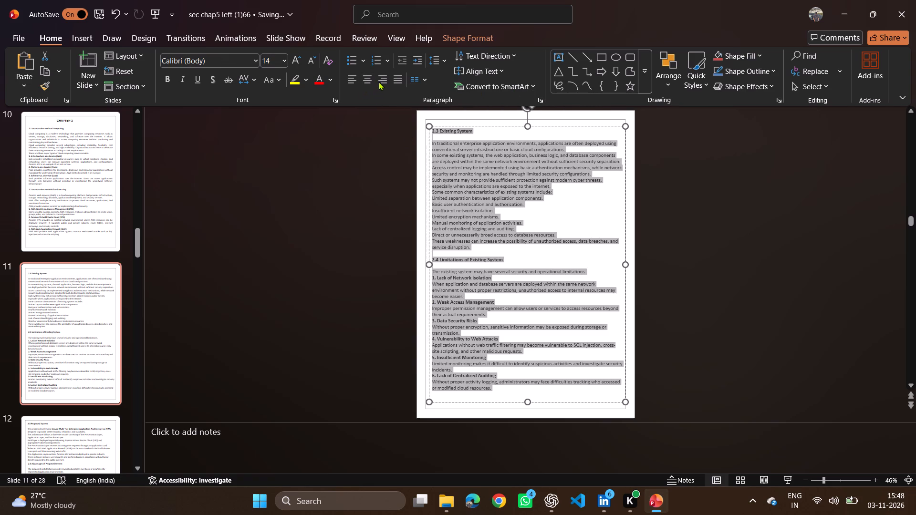
click(394, 80)
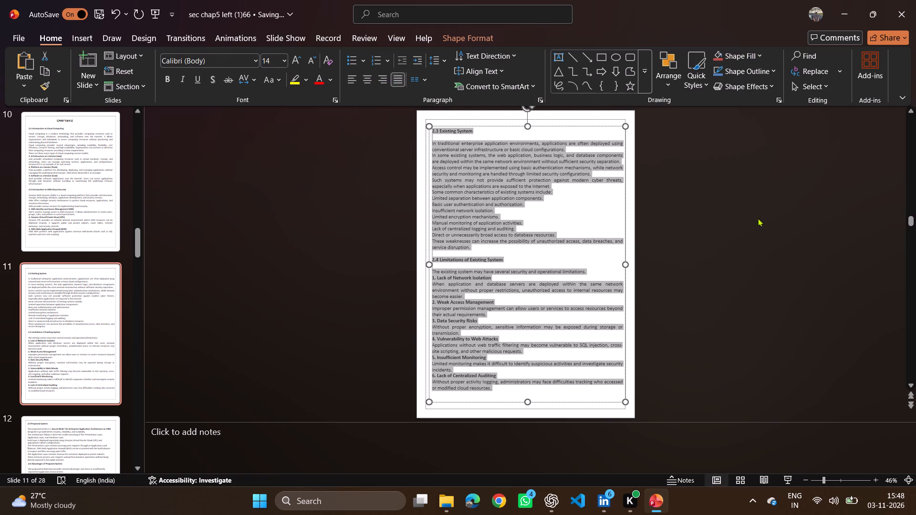
Delete the page number and its text box at the bottom of slide 12 (2.5 Proposed System).
click(763, 230)
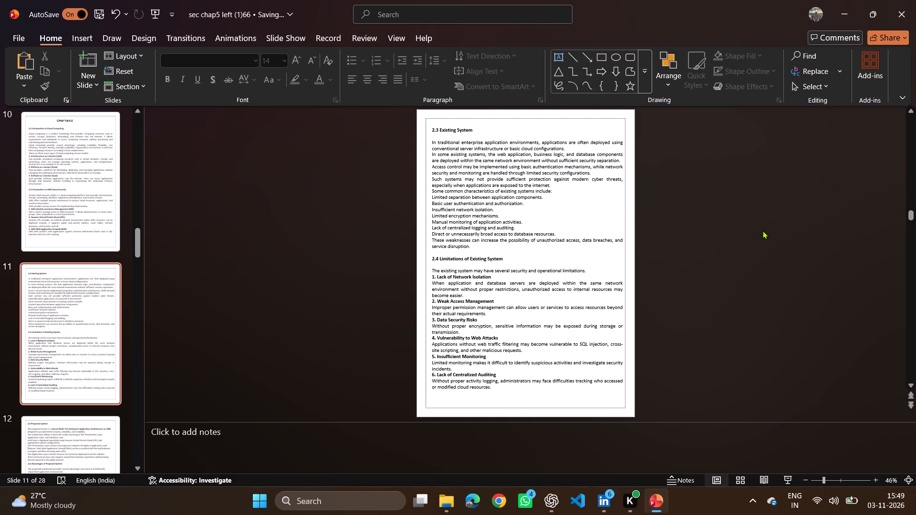
key(Down)
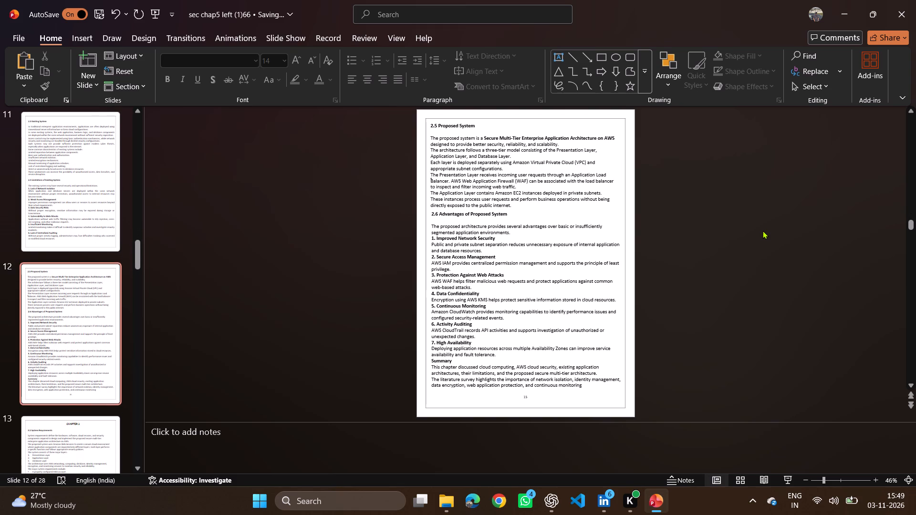
click(528, 396)
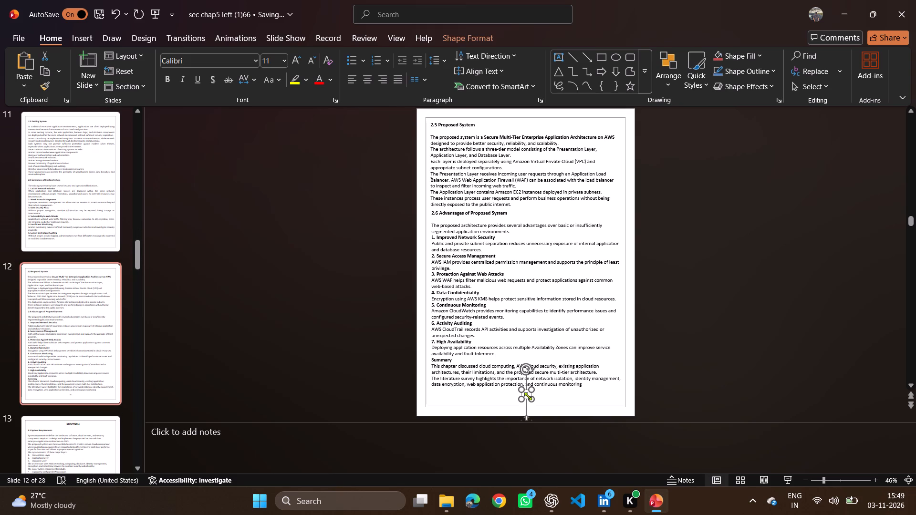
key(BackSpace)
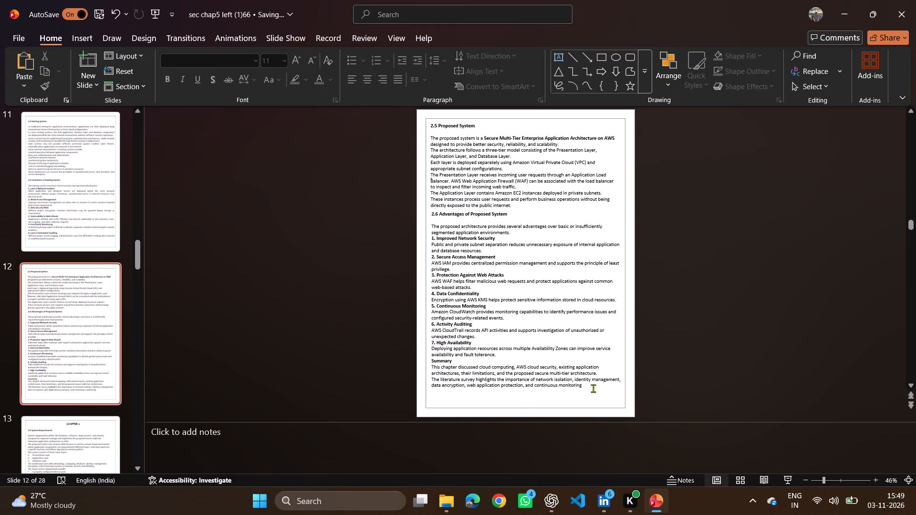
Justify the text in both text boxes on slide 12, covering 2.5 Proposed System and 2.6 Advantages of Proposed System through the Summary.
drag(593, 388, 434, 143)
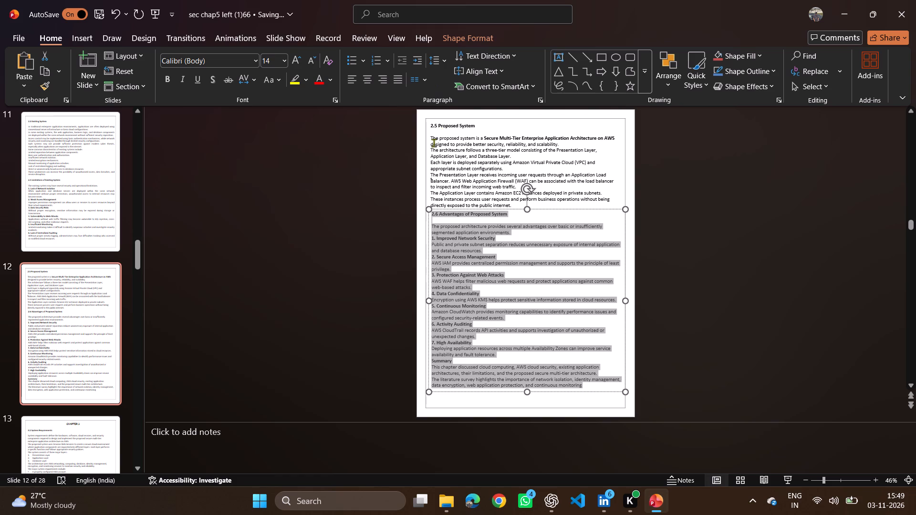
drag(434, 143, 430, 145)
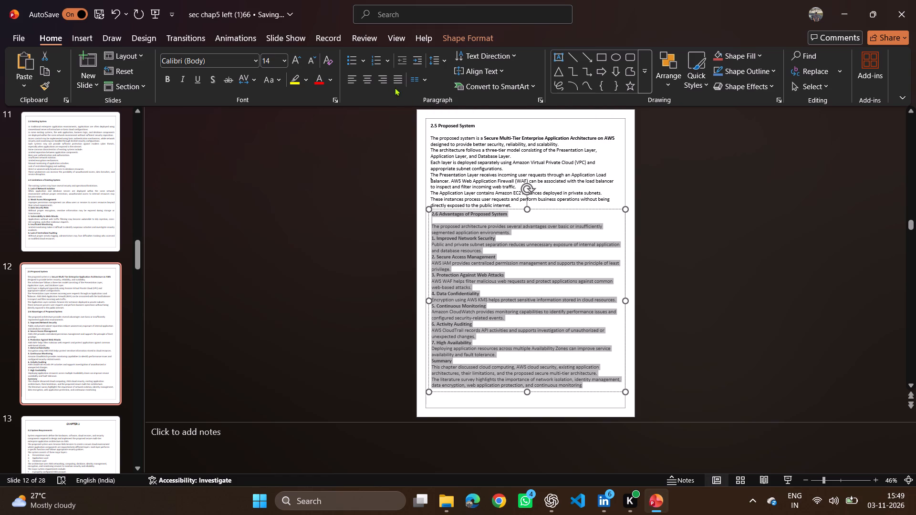
click(395, 78)
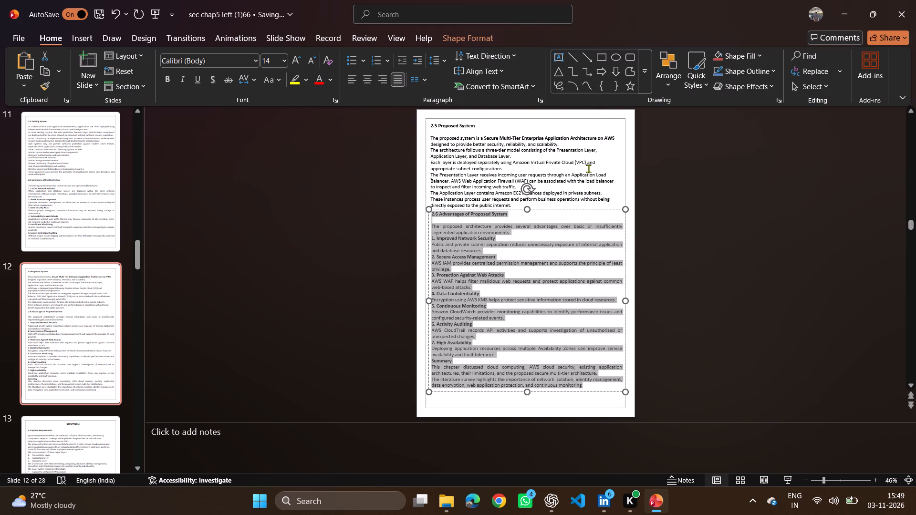
click(588, 168)
drag(548, 206, 488, 159)
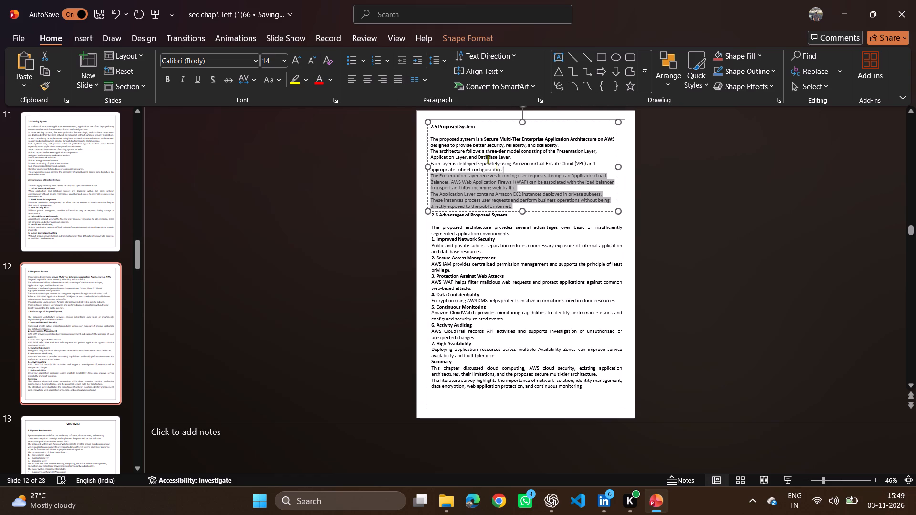
drag(488, 159, 431, 128)
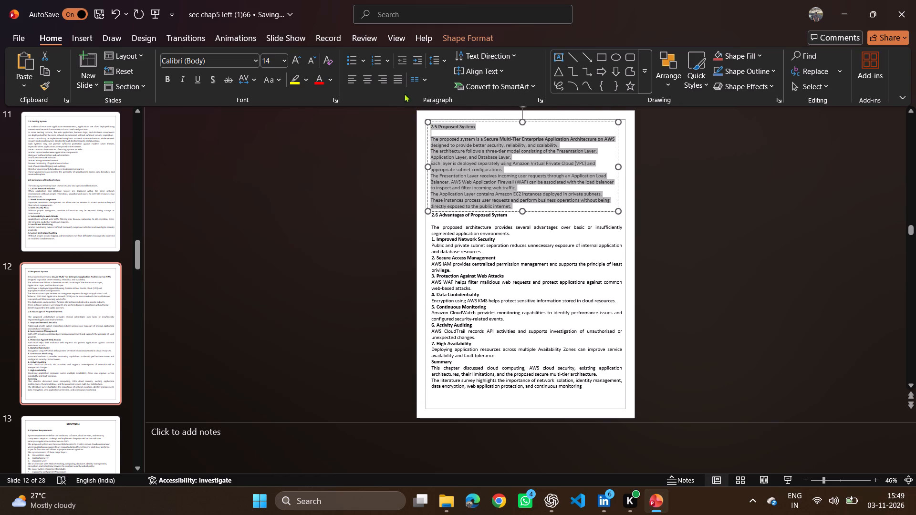
click(397, 79)
click(292, 257)
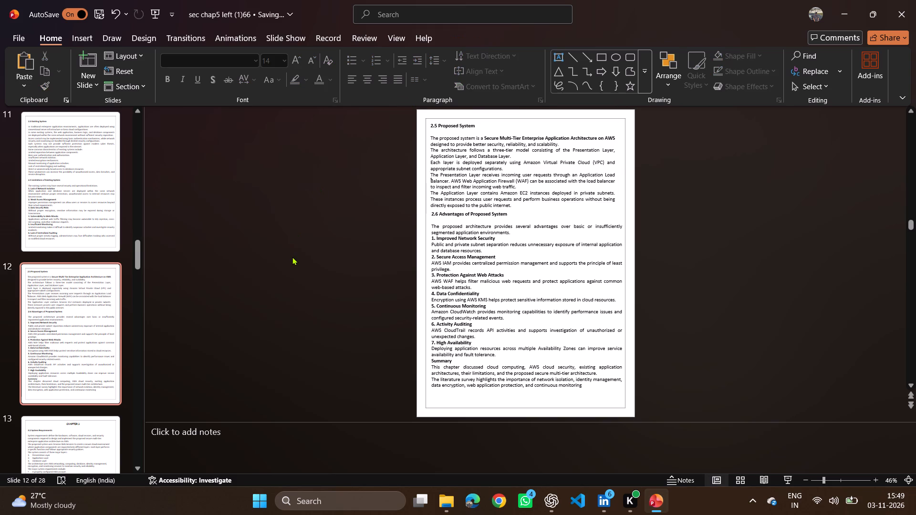
Justify the 3.1 System Requirements text on slide 13, from its heading to the last bullet about AWS IAM.
key(Down)
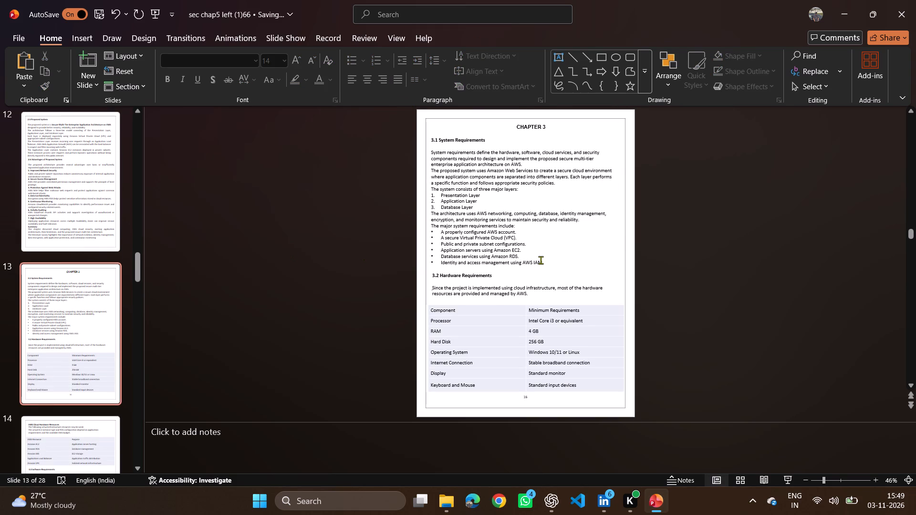
click(554, 263)
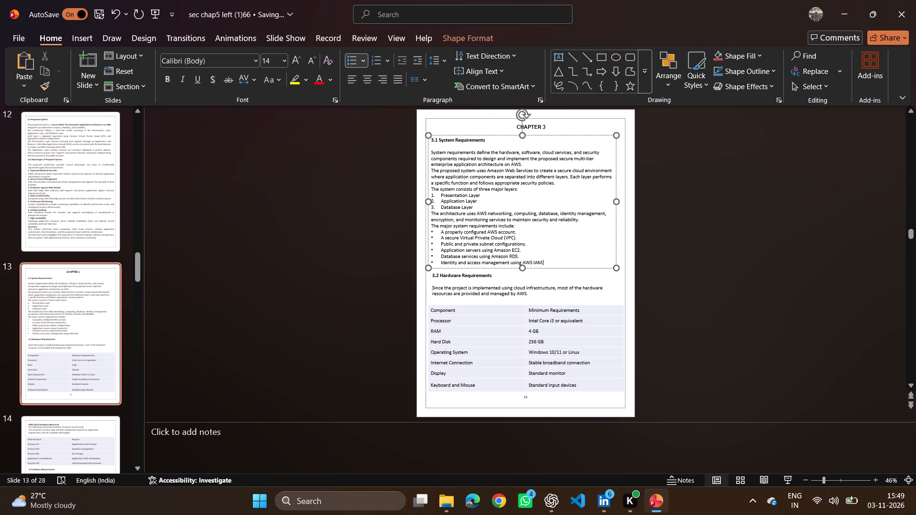
click(390, 353)
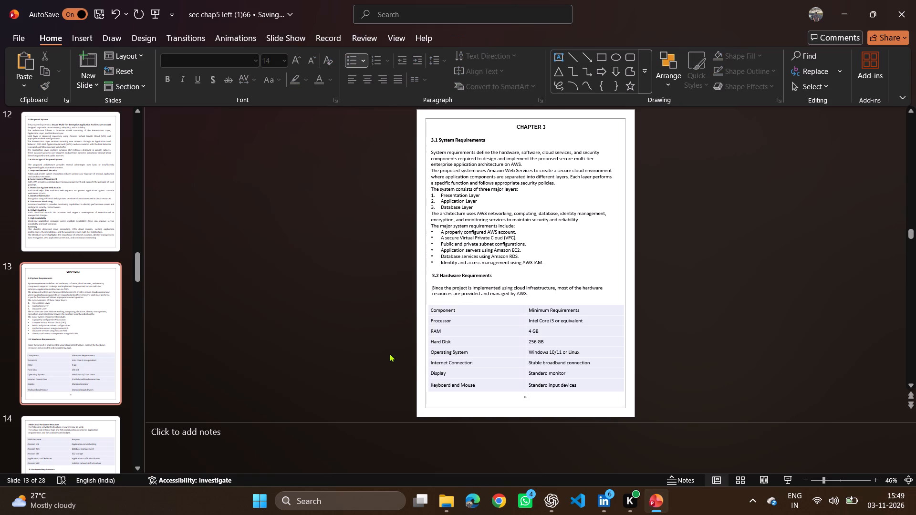
key(Up)
key(Down)
click(583, 257)
drag(548, 262, 421, 138)
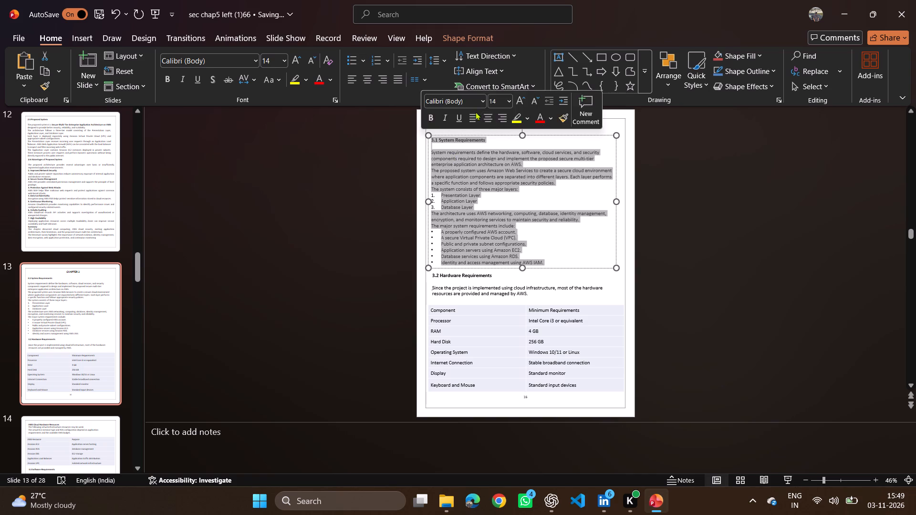
click(397, 81)
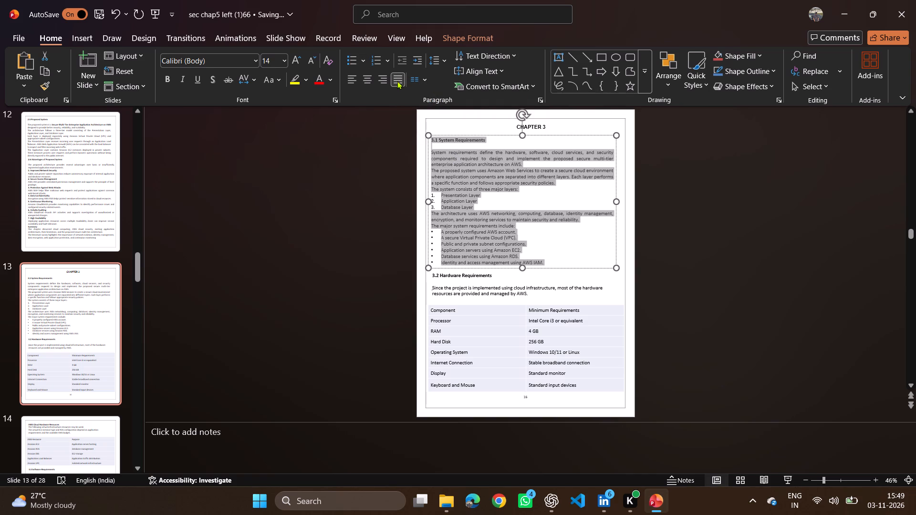
click(657, 237)
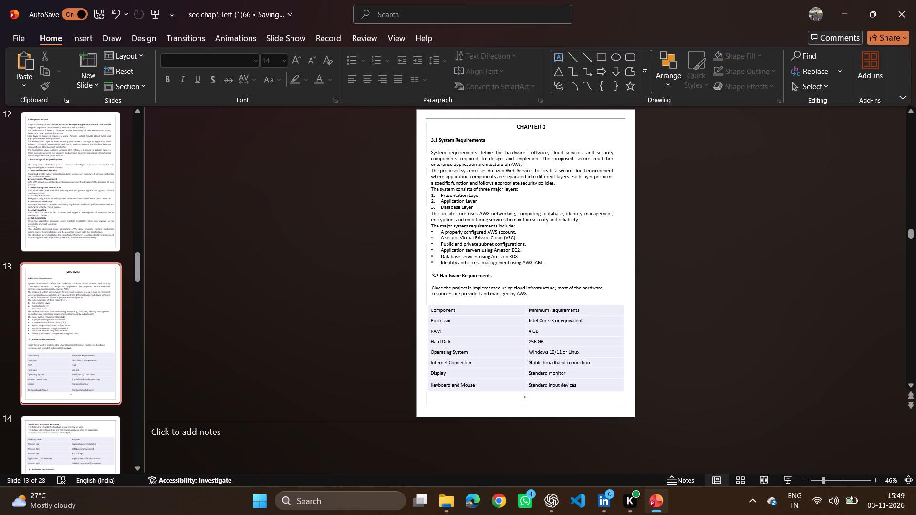
Delete the page number and its text box below the hardware table on slide 13.
click(524, 396)
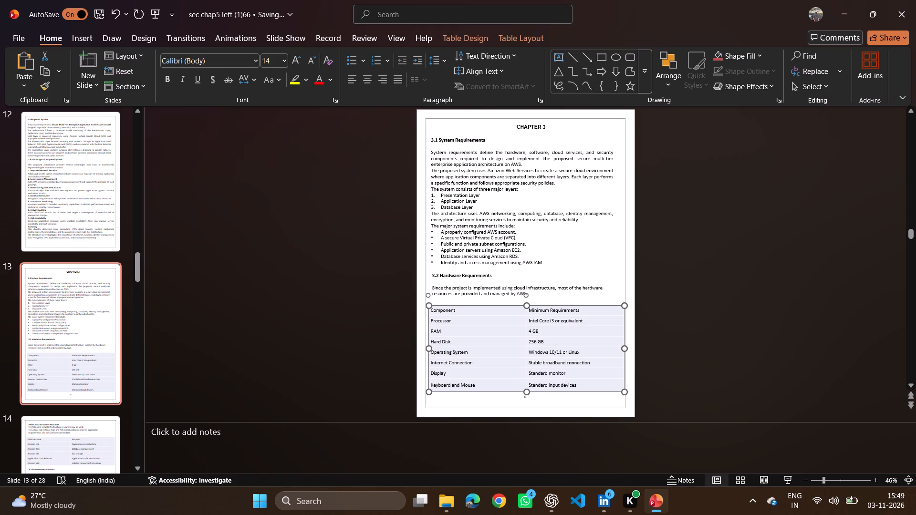
click(524, 397)
click(524, 401)
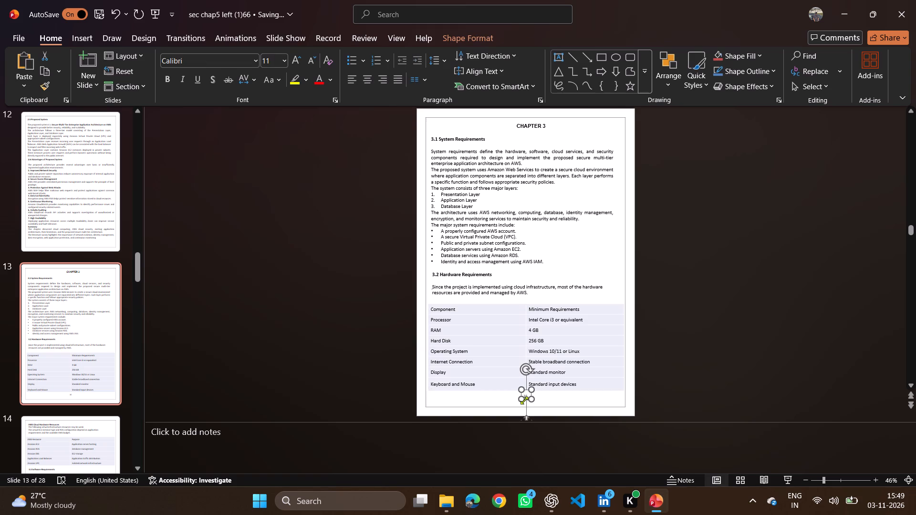
key(BackSpace)
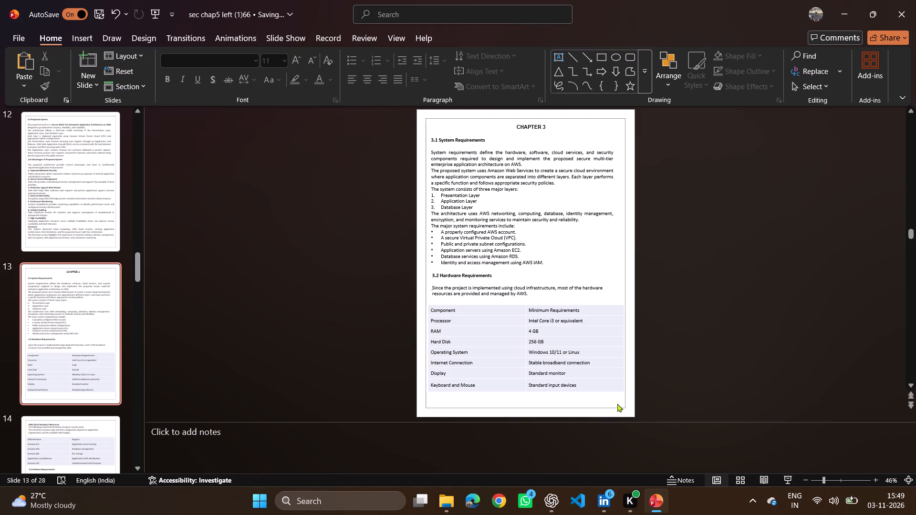
Justify the paragraph under the 3.2 Hardware Requirements heading on slide 13.
drag(619, 401, 436, 289)
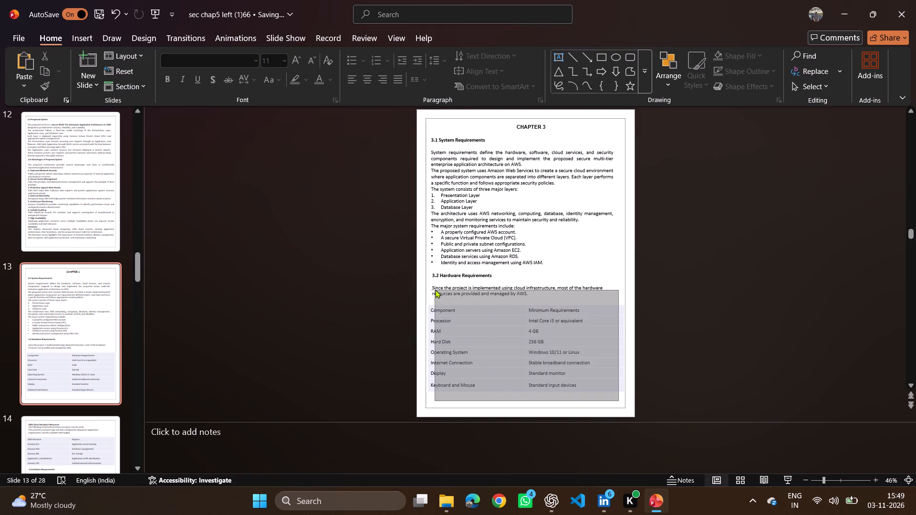
drag(436, 289, 433, 286)
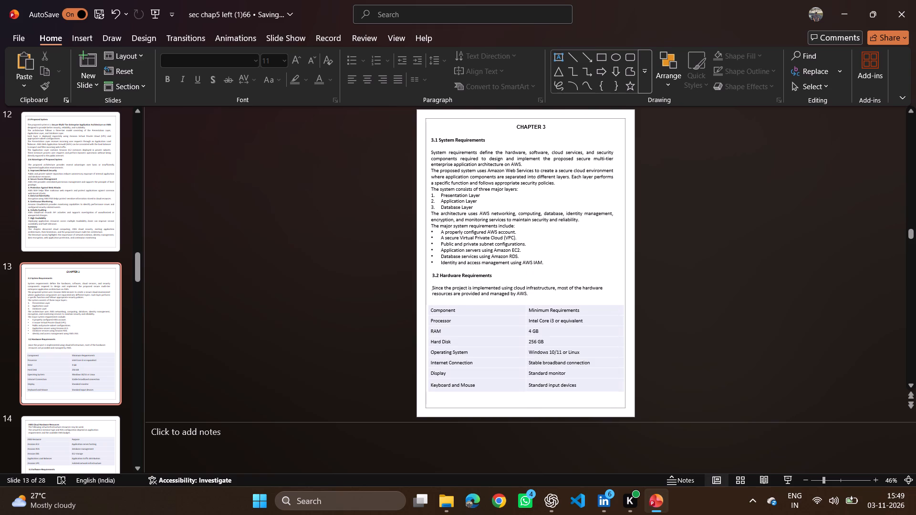
drag(433, 286, 562, 302)
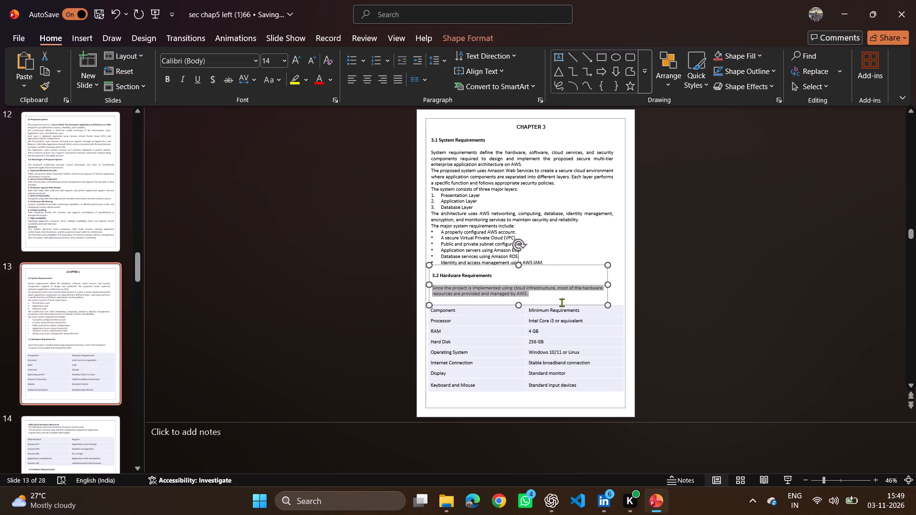
drag(562, 302, 562, 302)
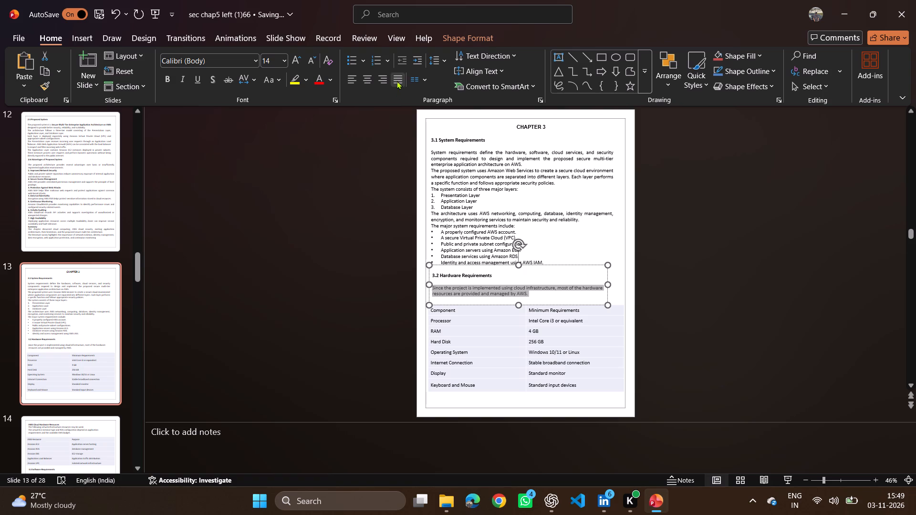
click(397, 80)
click(742, 208)
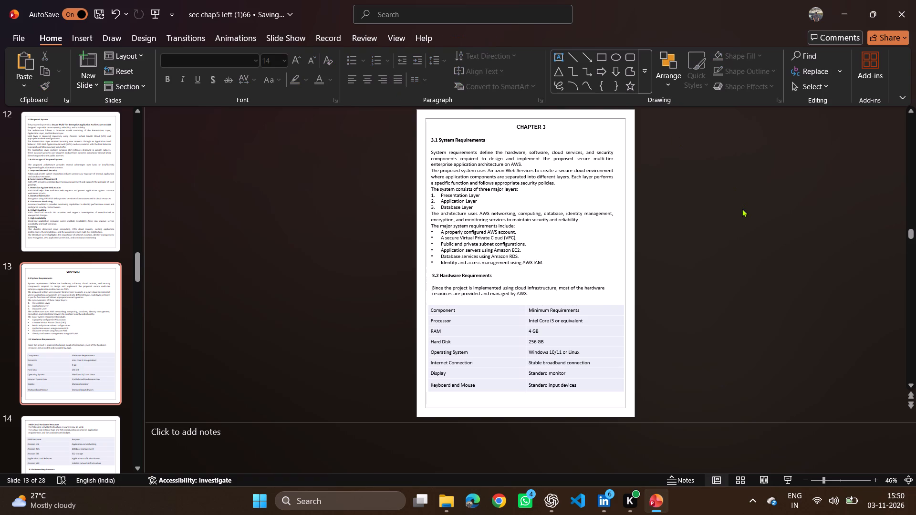
Justify the AWS Cloud Hardware Resources text and the introductory paragraph of 3.3 Software Requirements on slide 14.
key(Down)
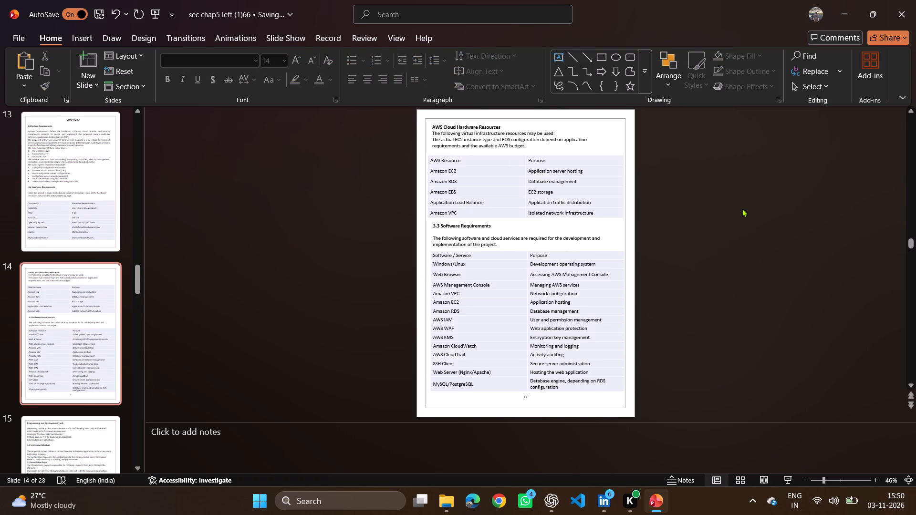
click(598, 140)
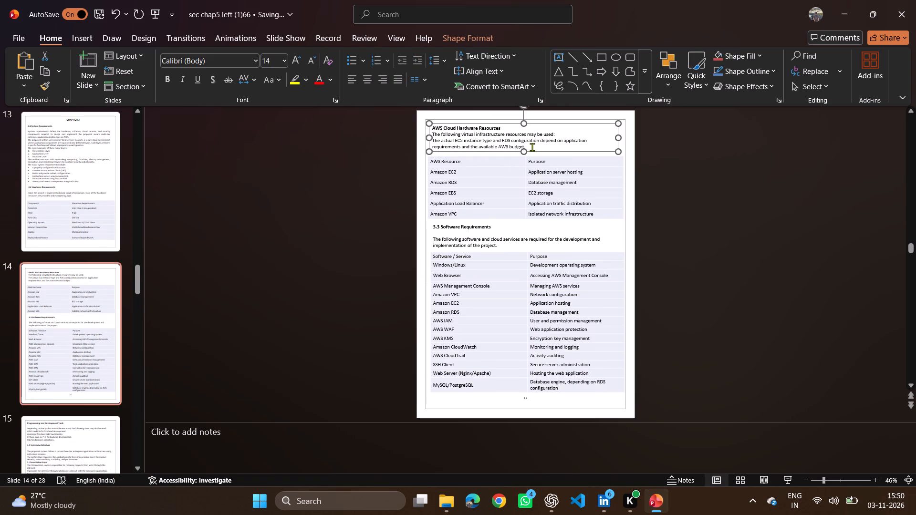
drag(532, 147, 433, 128)
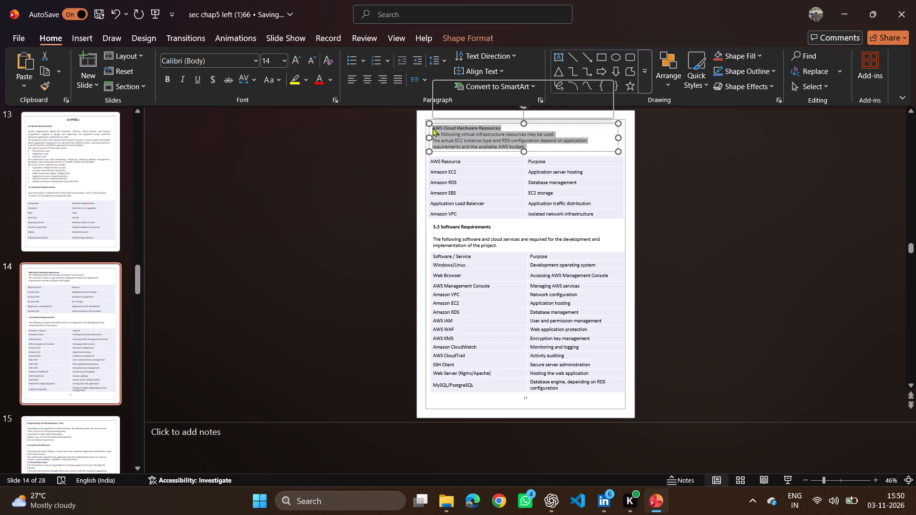
click(398, 82)
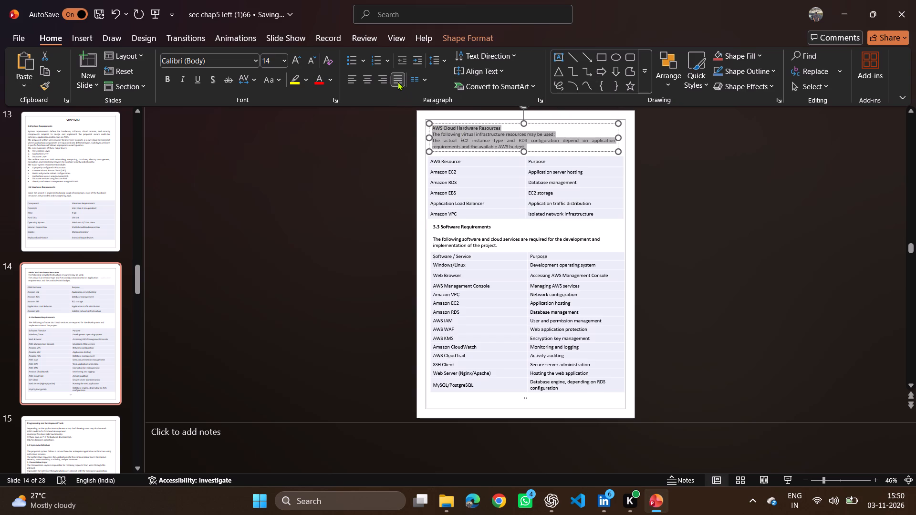
click(766, 260)
click(596, 240)
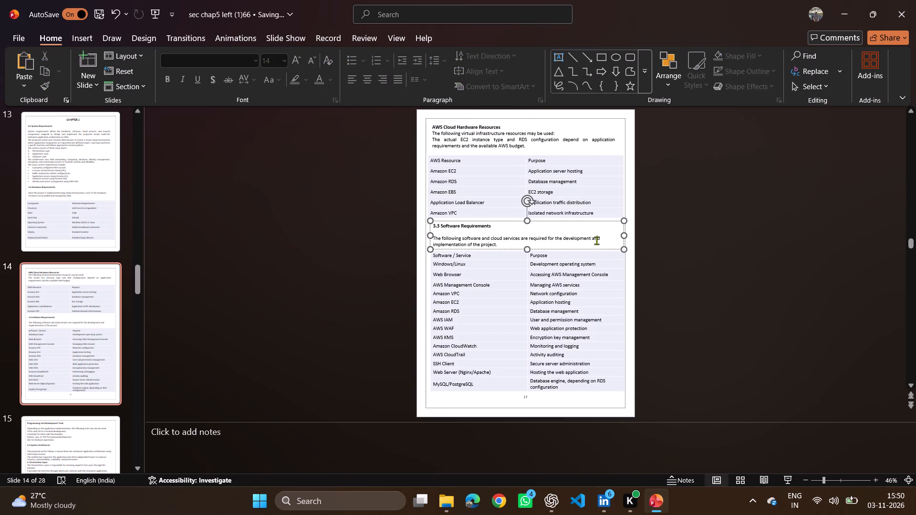
drag(579, 243, 423, 257)
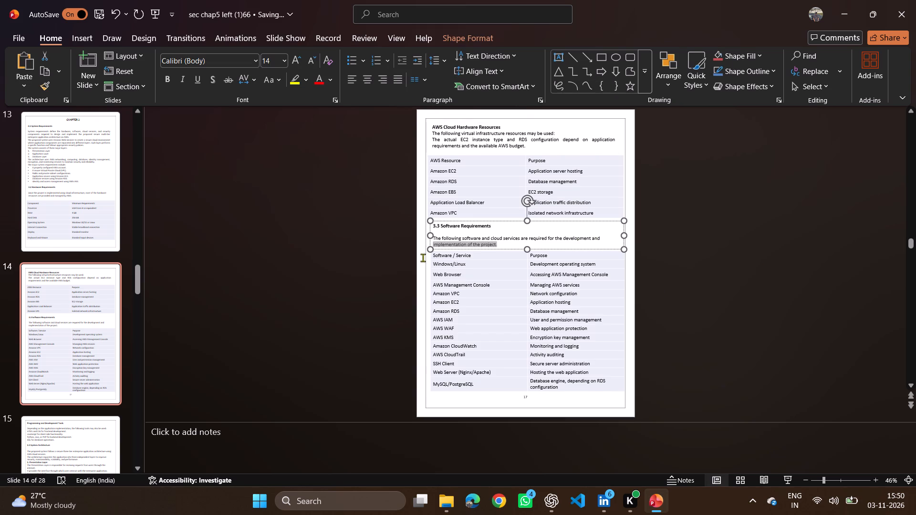
drag(423, 257, 427, 234)
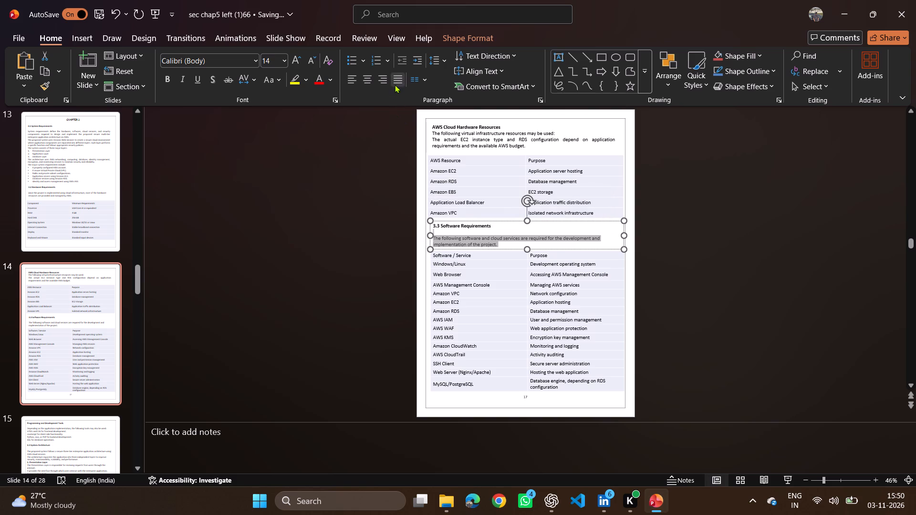
click(394, 81)
click(788, 243)
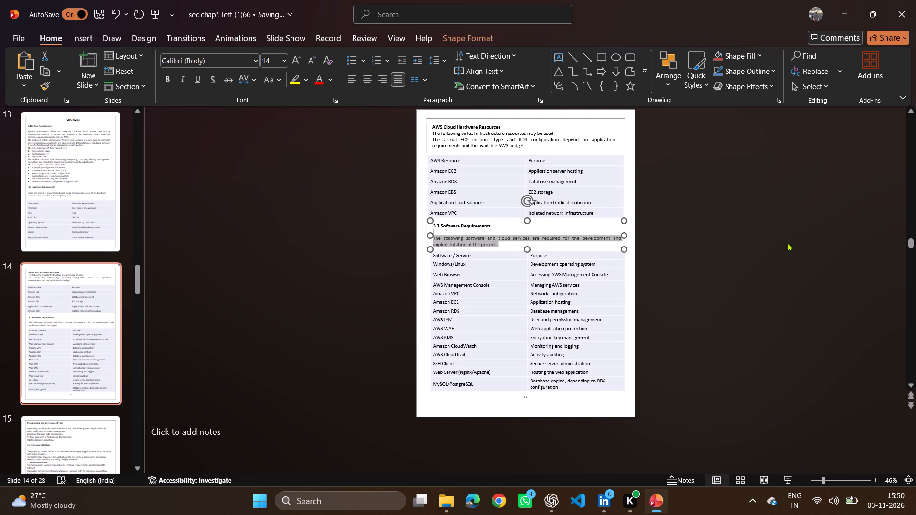
Delete the page number below the software table on slide 14 and move on to slide 15.
click(526, 400)
key(BackSpace)
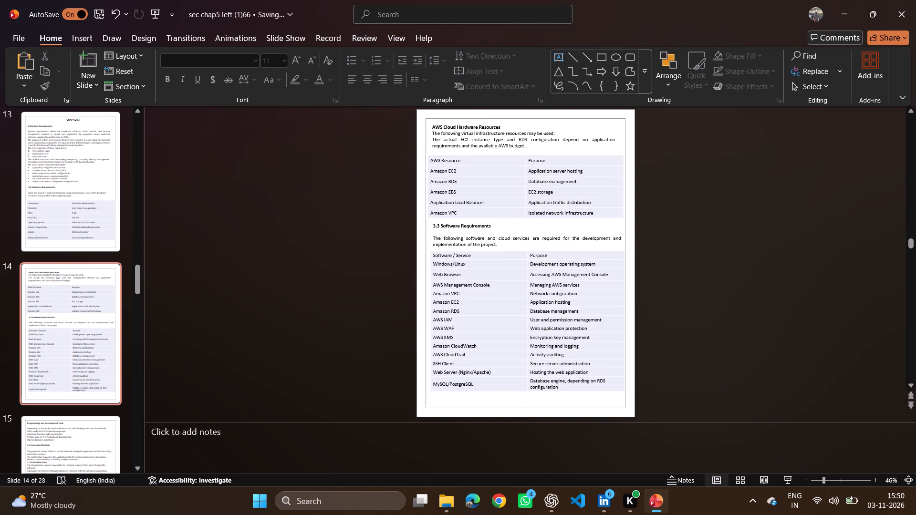
key(Down)
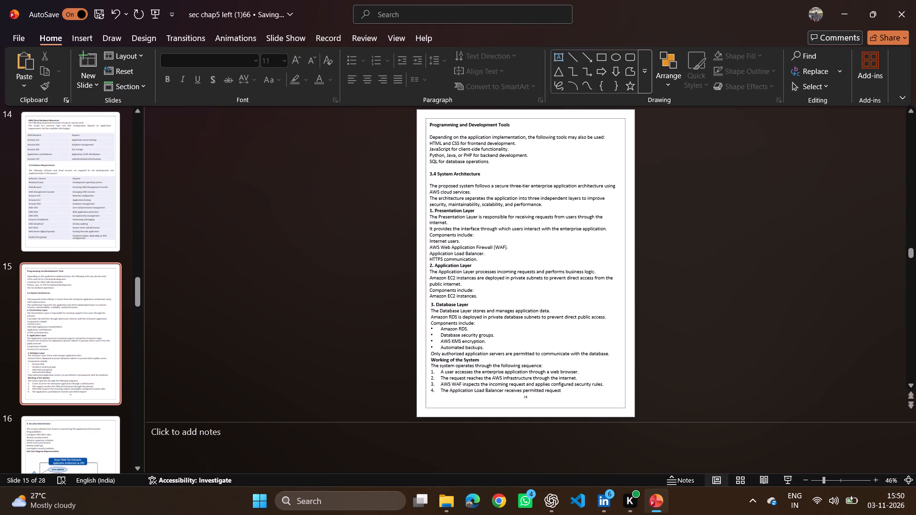
Justify the text from 3. Database Layer through the Working of the System list on slide 15.
click(531, 400)
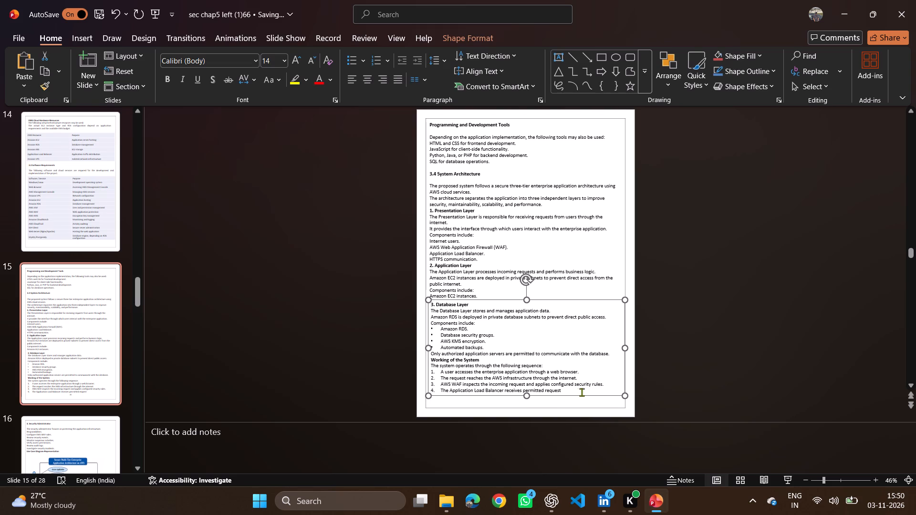
drag(579, 392, 441, 303)
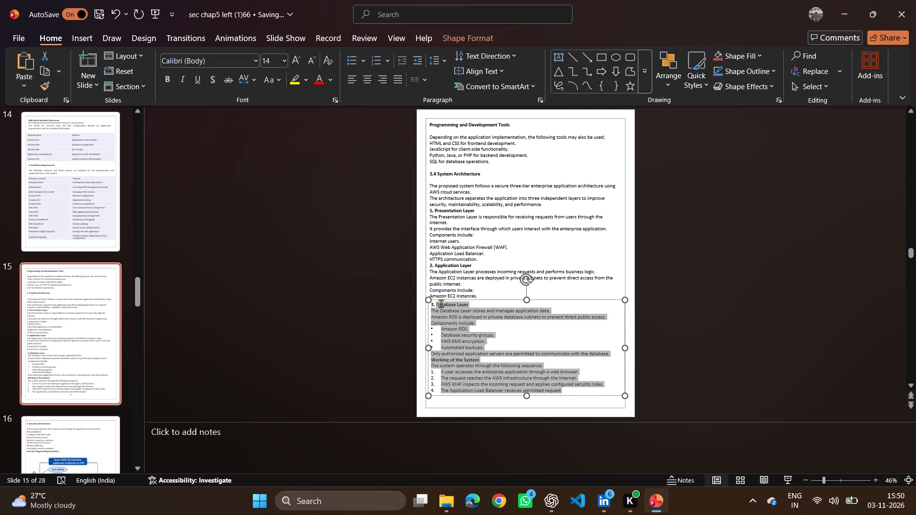
drag(441, 303, 423, 302)
drag(423, 302, 423, 300)
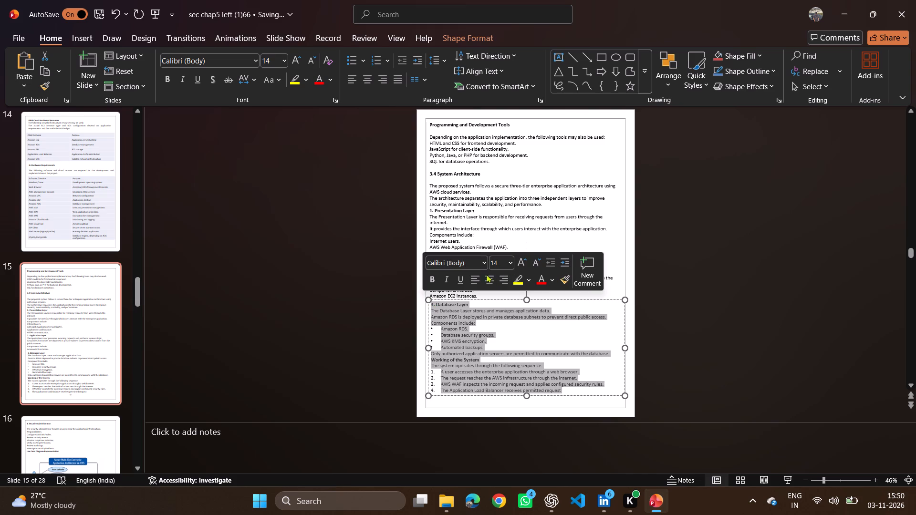
click(396, 79)
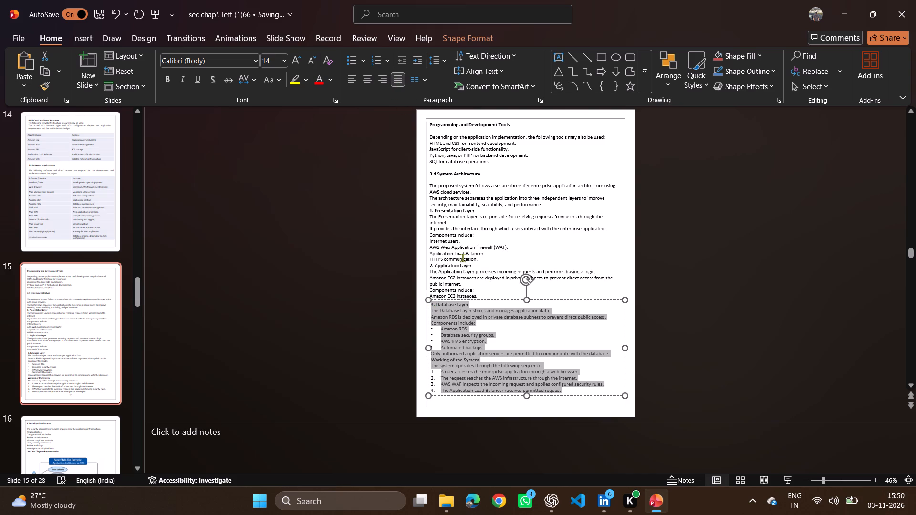
Justify the slide 15 text from Programming and Development Tools through the end of 2. Application Layer.
click(479, 283)
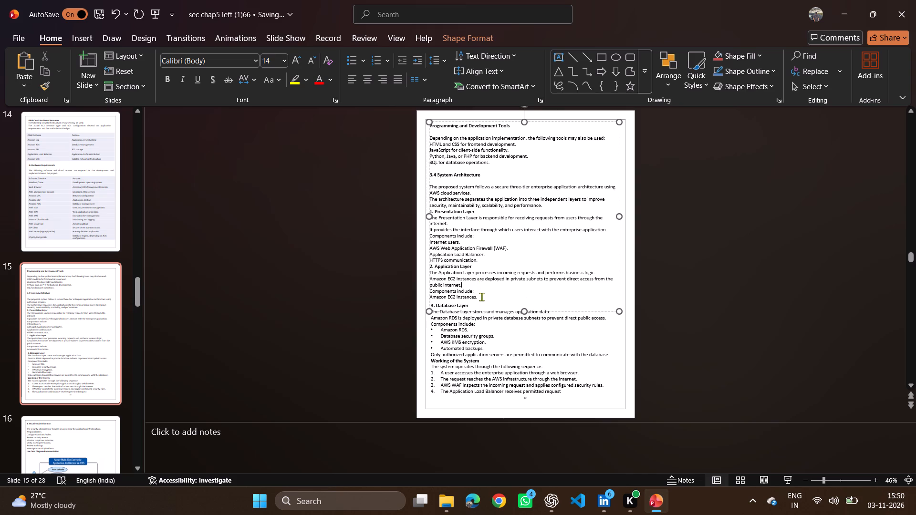
drag(482, 297, 412, 134)
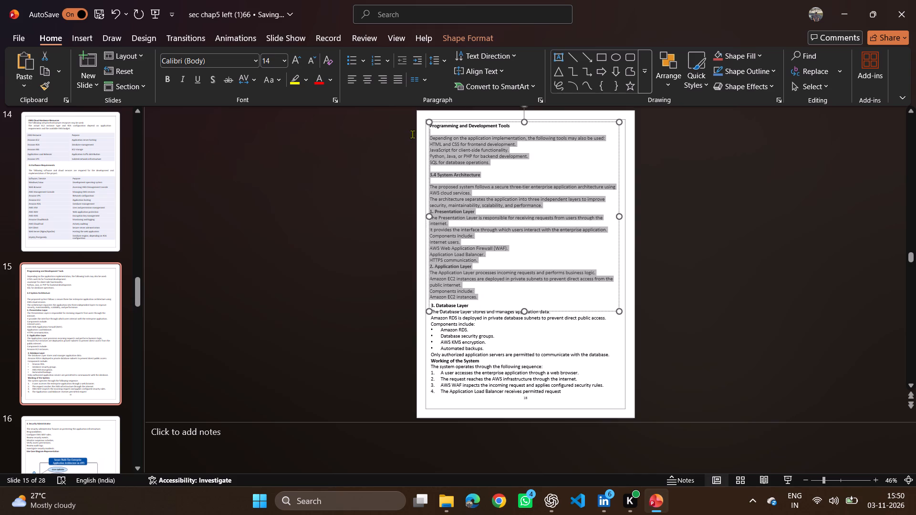
drag(412, 134, 412, 122)
click(398, 82)
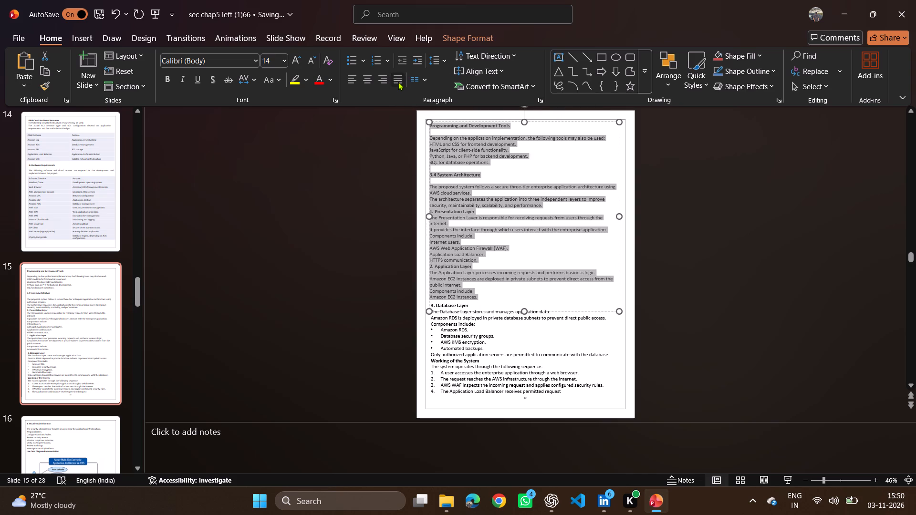
click(333, 206)
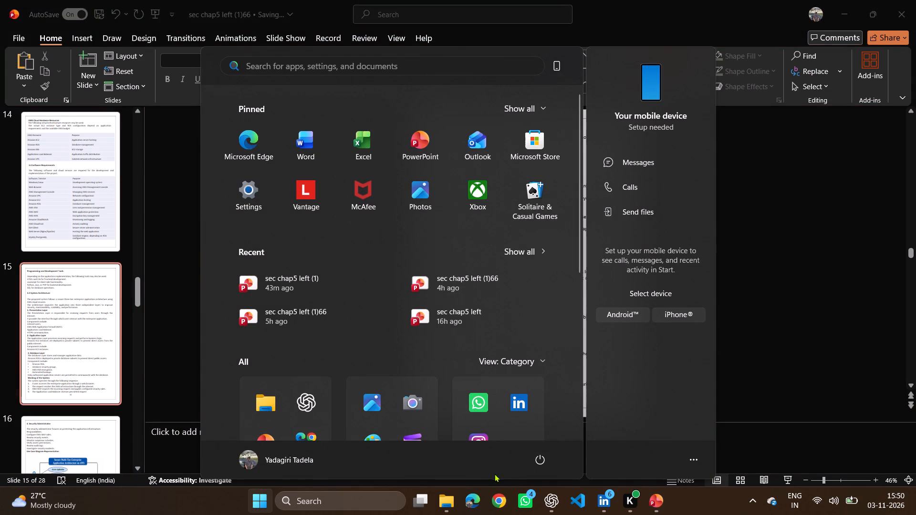
Put the computer to sleep from the Windows power options.
click(538, 457)
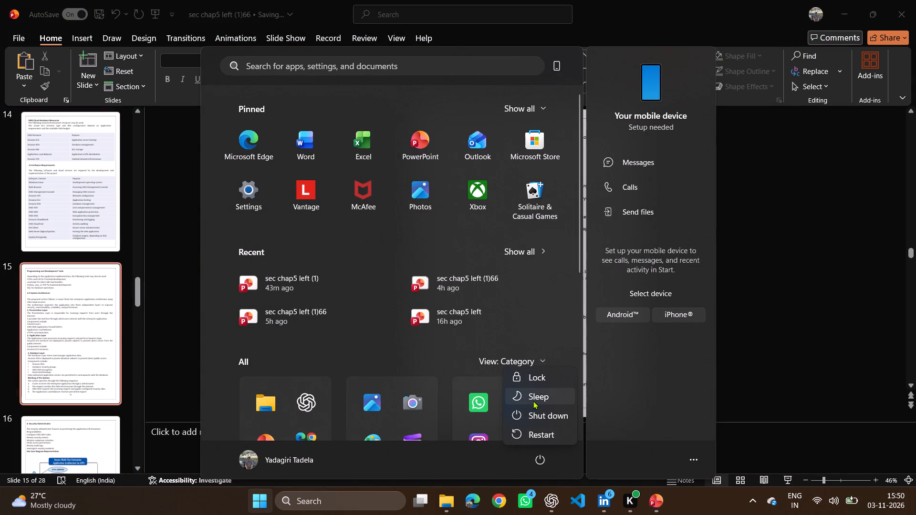
click(533, 401)
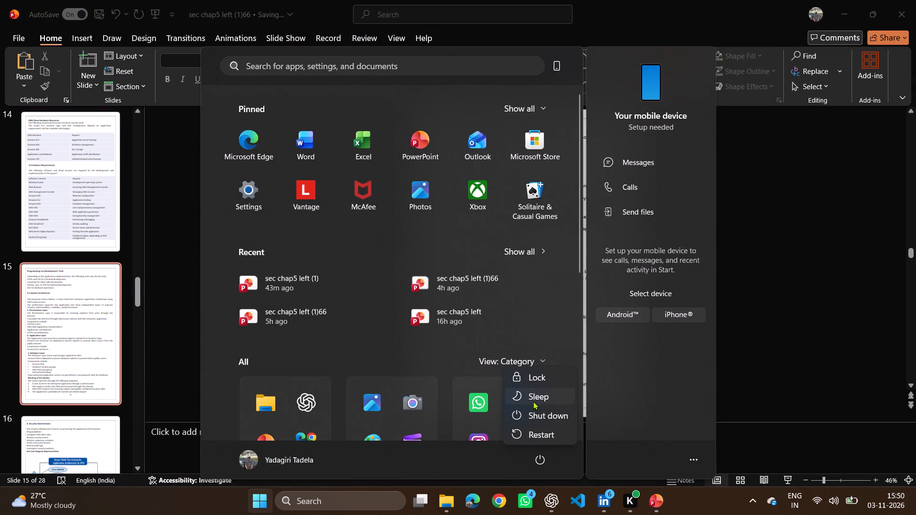
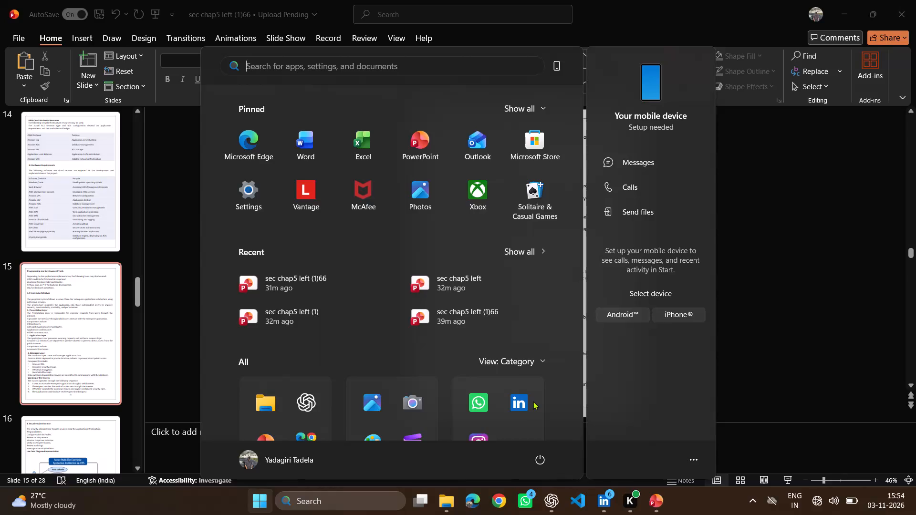
Open the Windows quick settings and adjust the network connection.
click(822, 496)
click(754, 285)
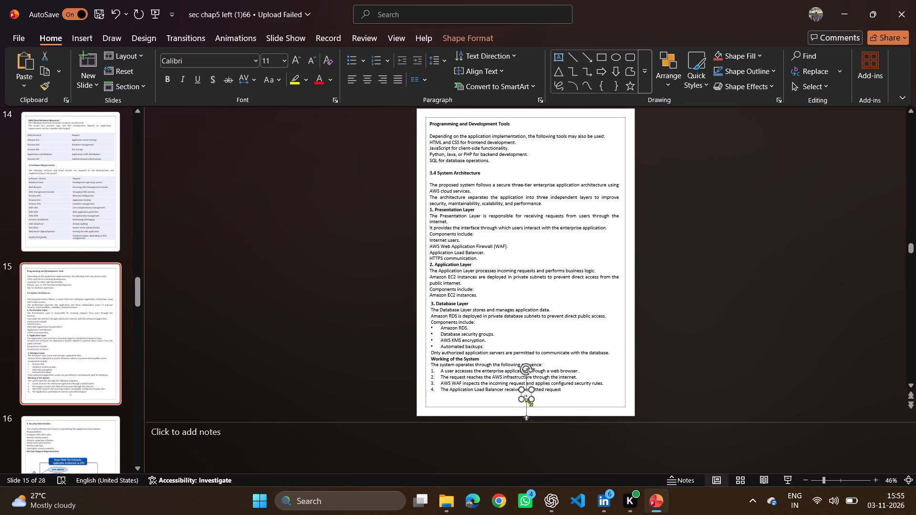
Delete the stray page number below the Working of the System list on slide 15.
key(BackSpace)
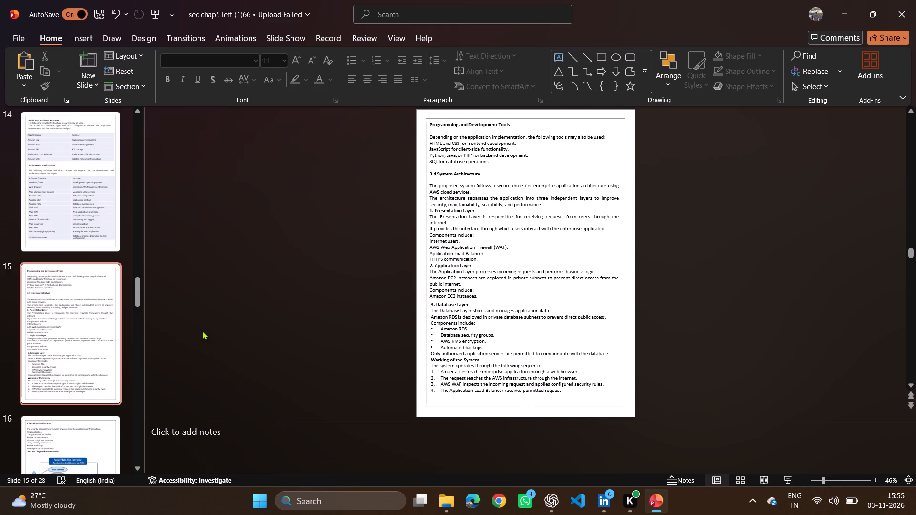
click(556, 256)
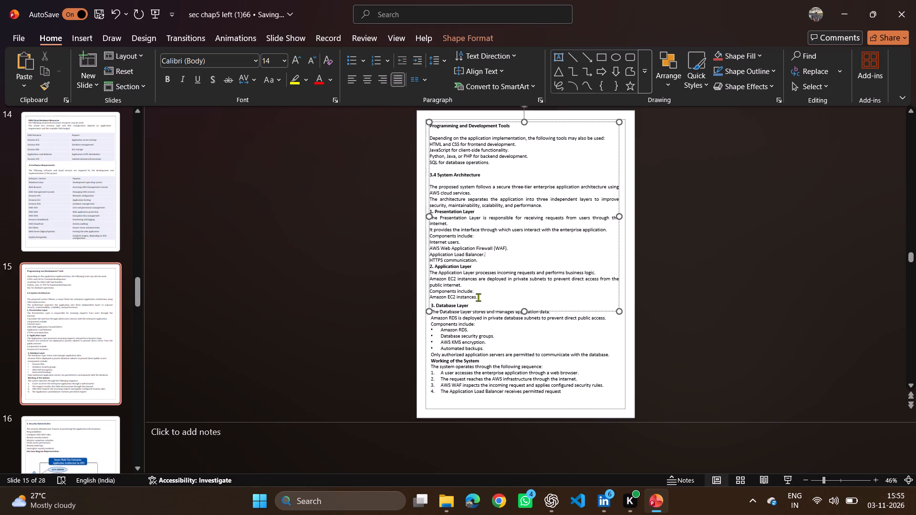
Reapply justified alignment to the slide 15 text from Programming and Development Tools through the end of 2. Application Layer.
drag(479, 298, 403, 83)
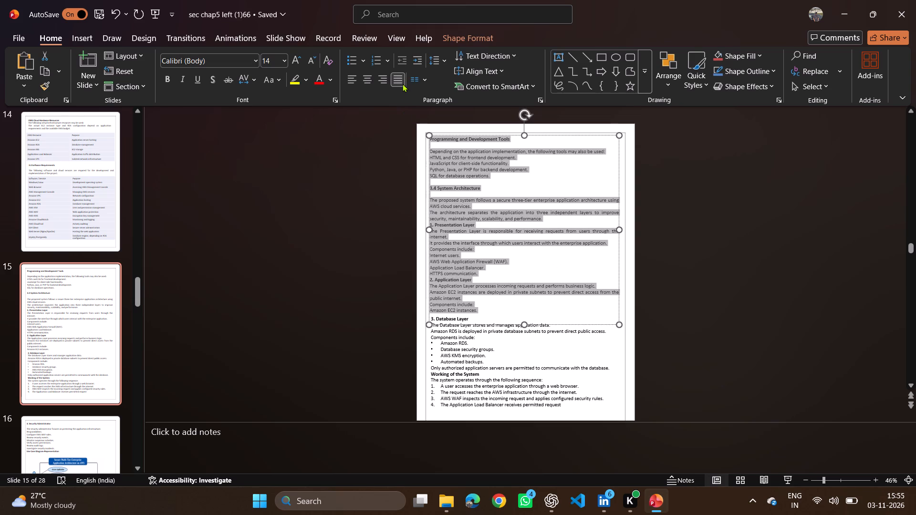
click(396, 77)
click(734, 333)
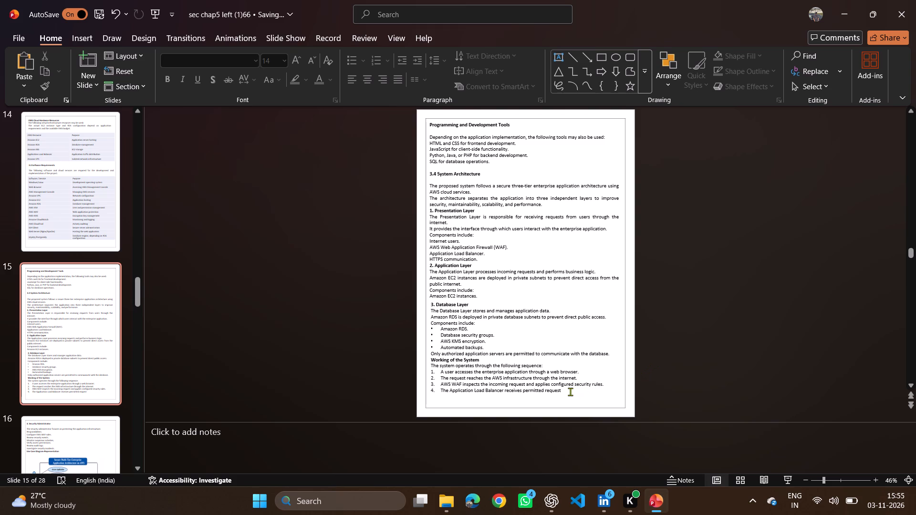
drag(570, 391, 432, 303)
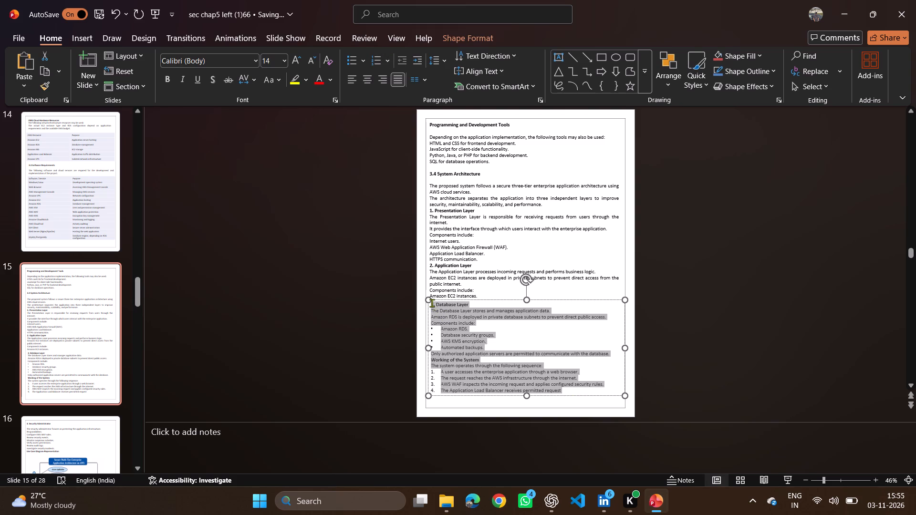
drag(432, 303, 431, 304)
click(699, 304)
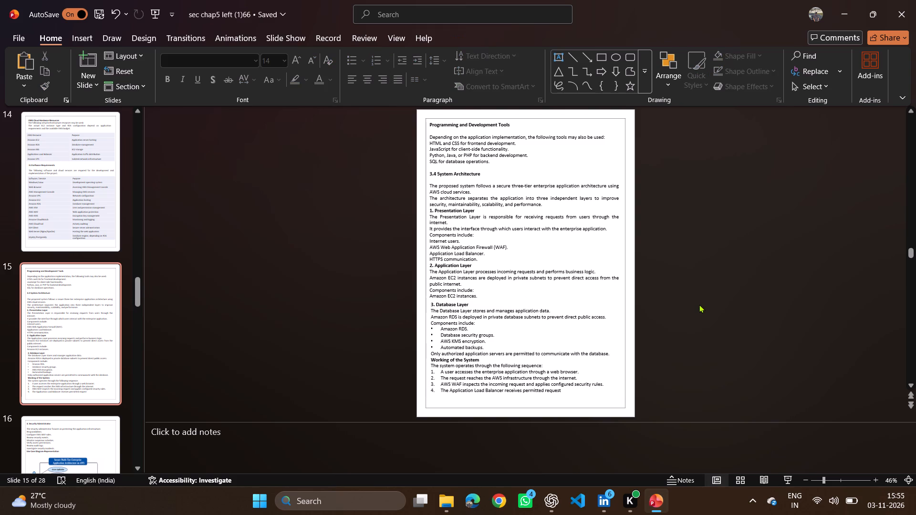
Justify the slide 16 text from 3. Security Administrator through the Use Case Description paragraphs.
key(Down)
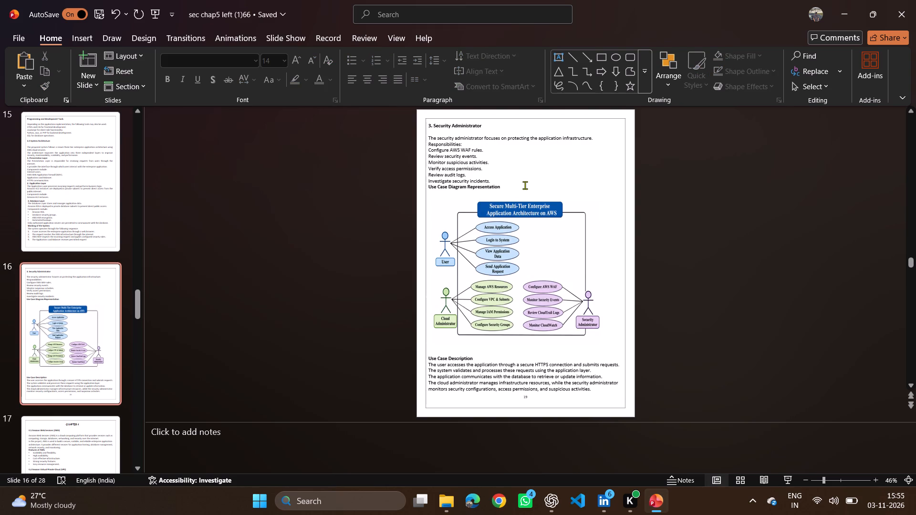
click(524, 185)
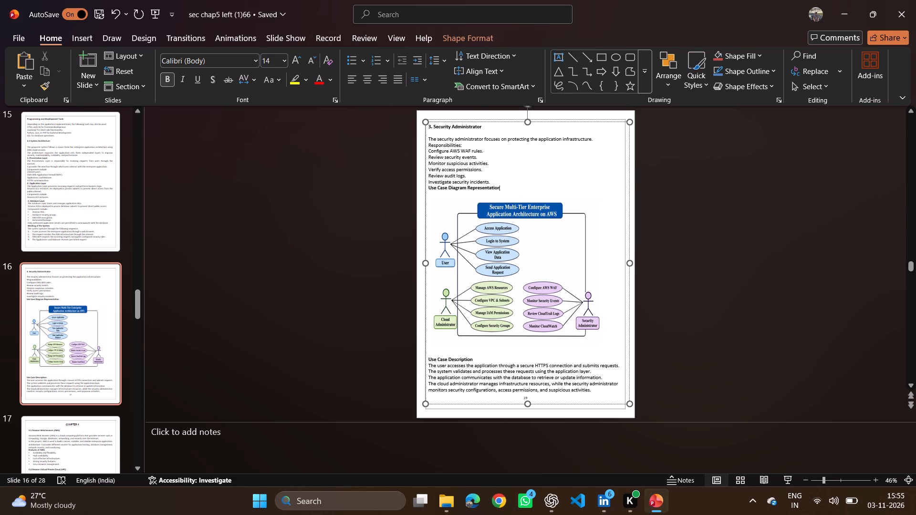
drag(605, 393, 447, 146)
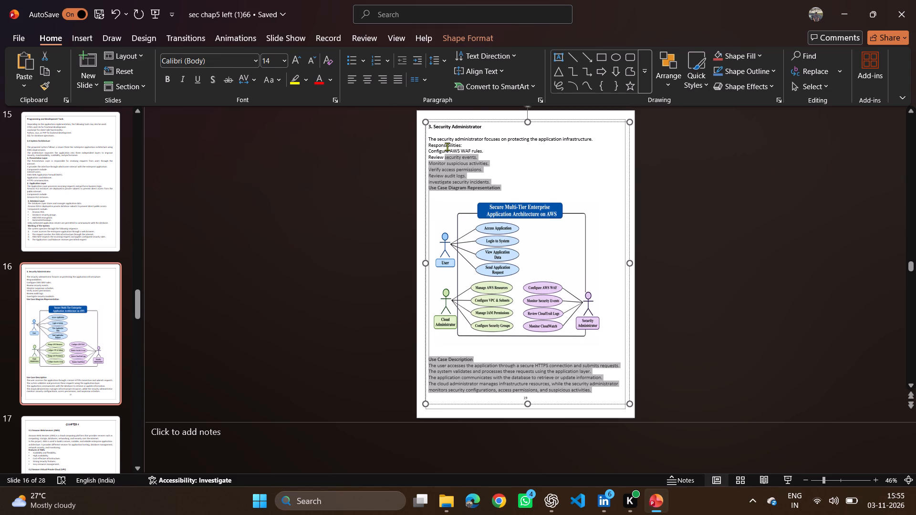
drag(447, 146, 426, 122)
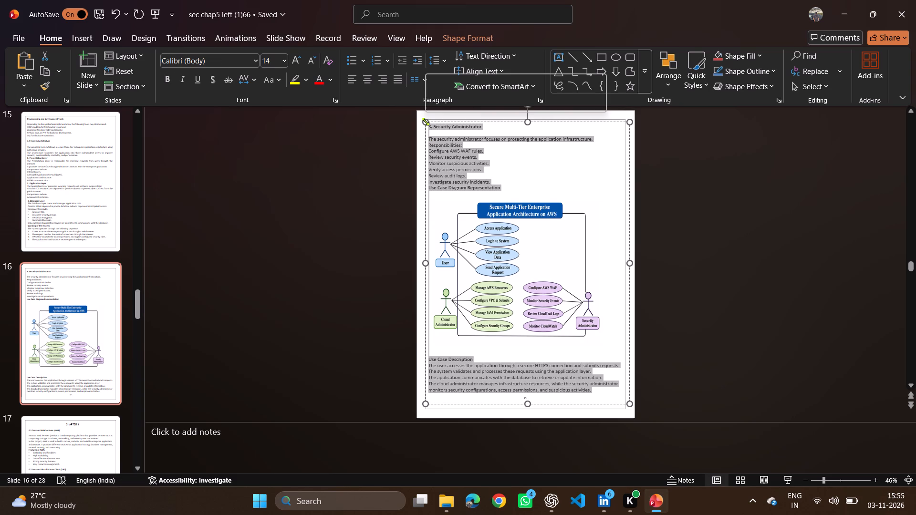
click(393, 74)
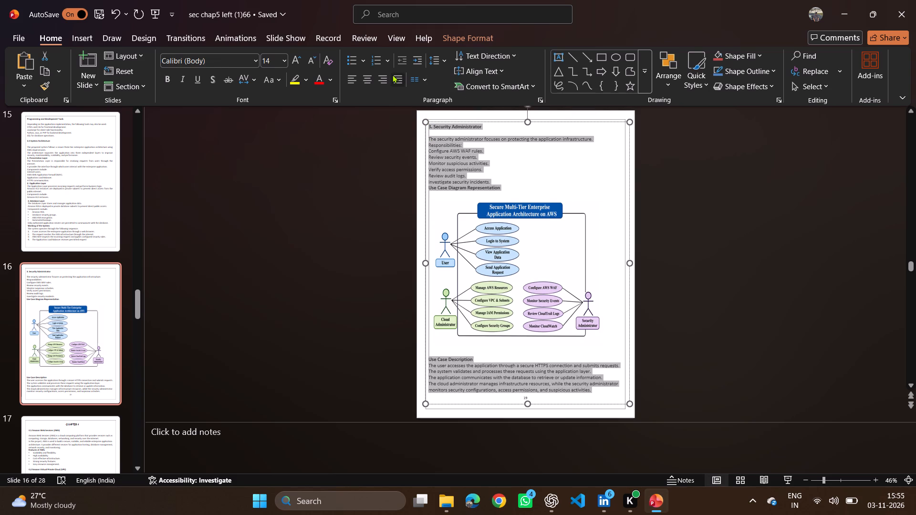
click(685, 173)
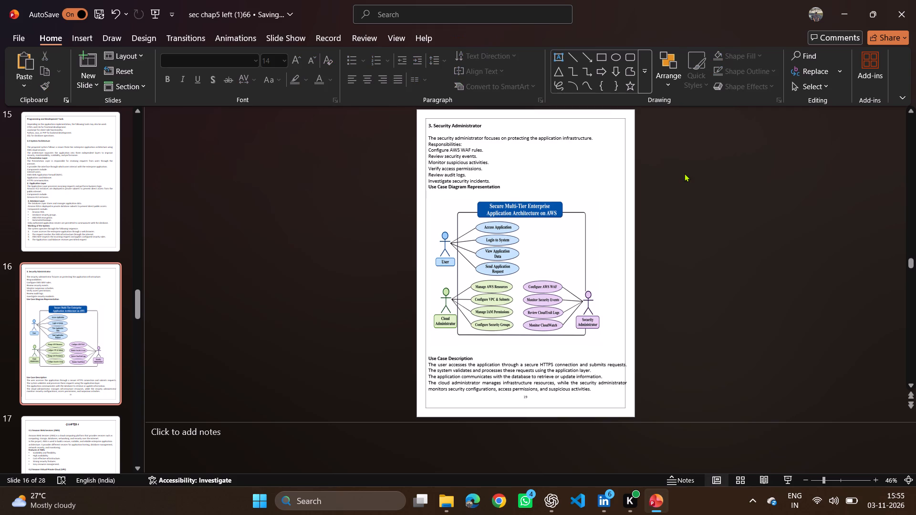
click(513, 180)
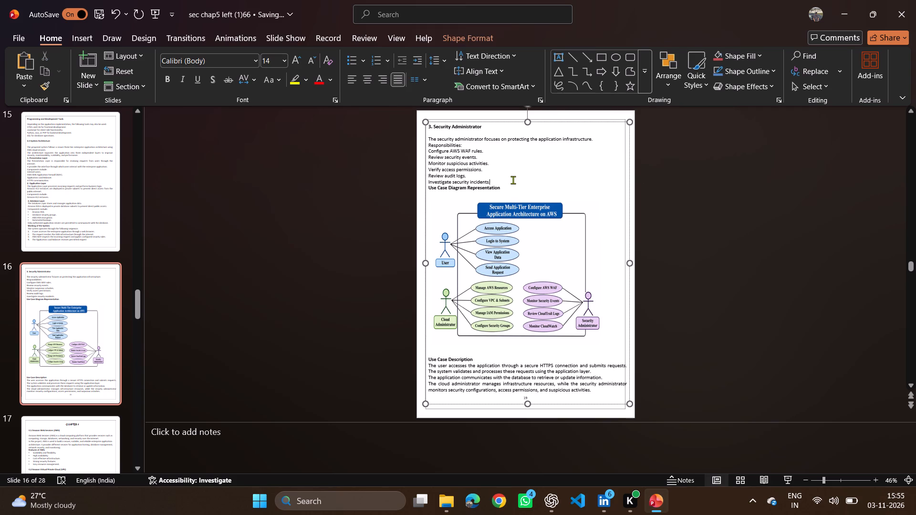
drag(508, 185, 428, 120)
click(399, 83)
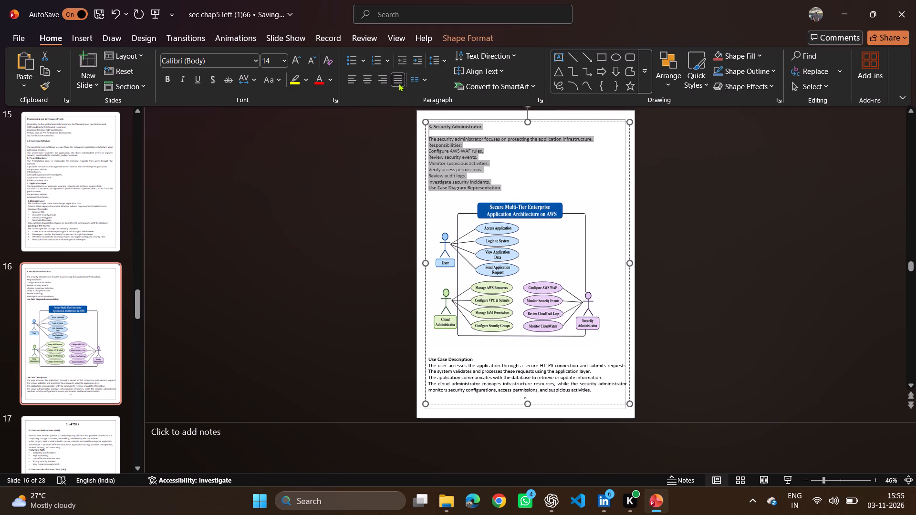
click(703, 234)
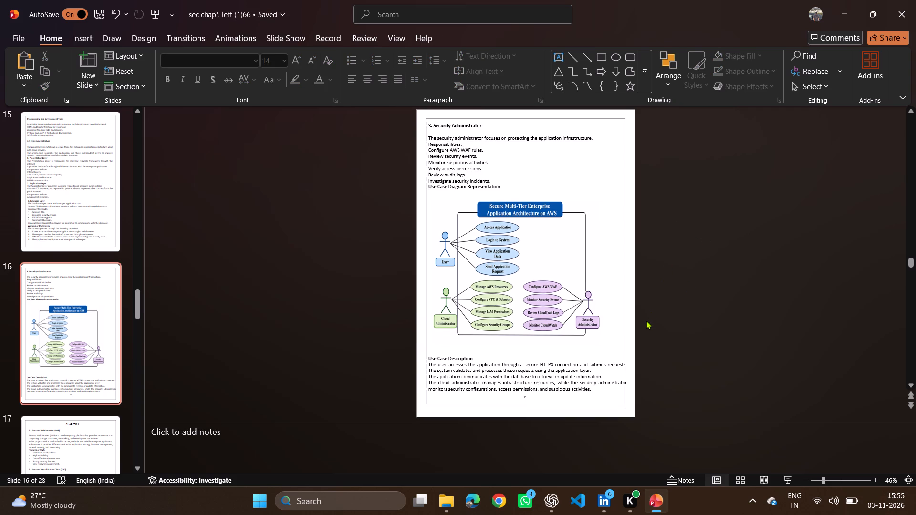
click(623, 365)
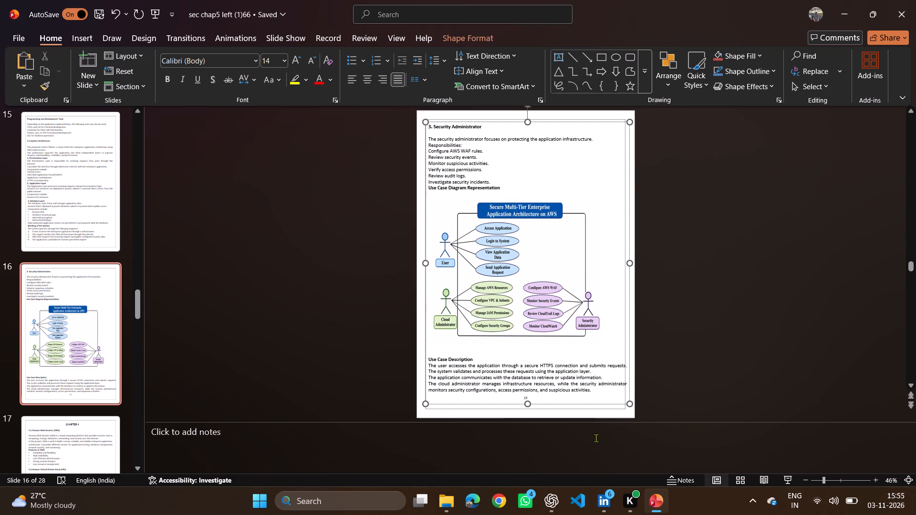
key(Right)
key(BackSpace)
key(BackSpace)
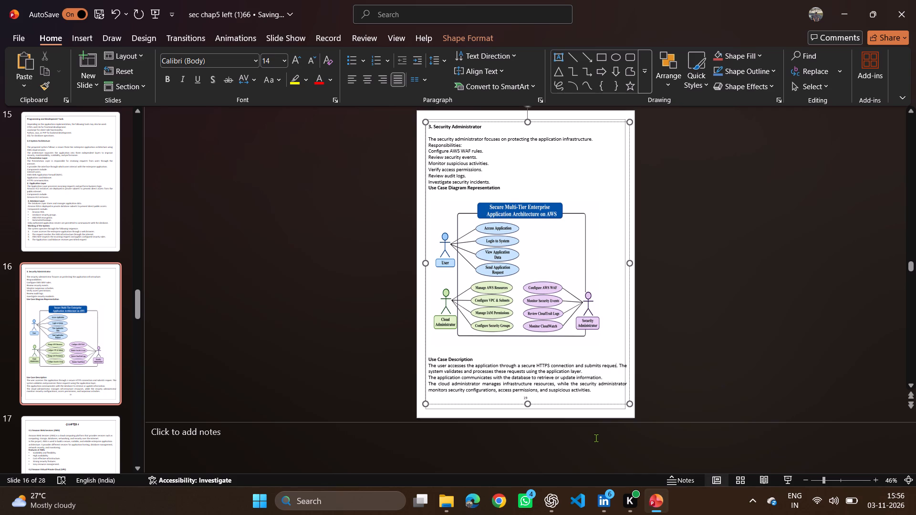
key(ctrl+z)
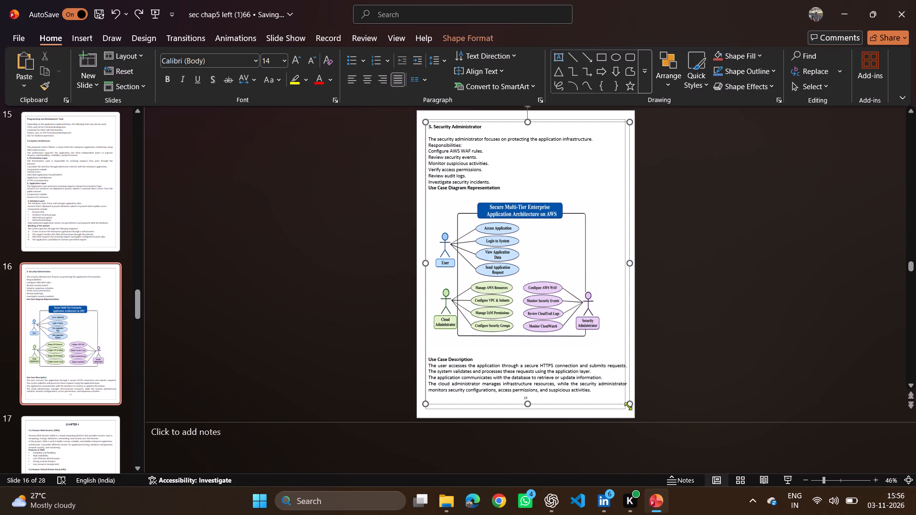
Resize the slide 16 text box narrower and slightly taller so its text stays inside the page border.
drag(628, 406, 621, 411)
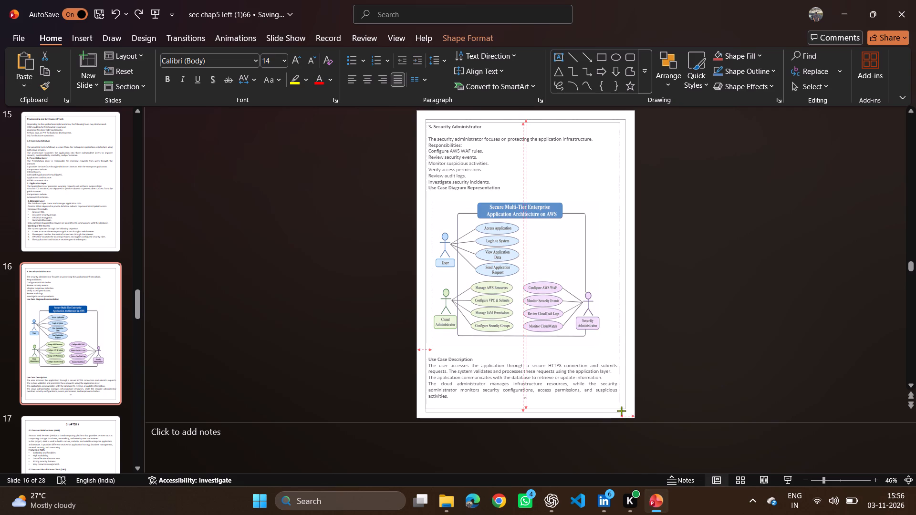
drag(621, 411, 621, 411)
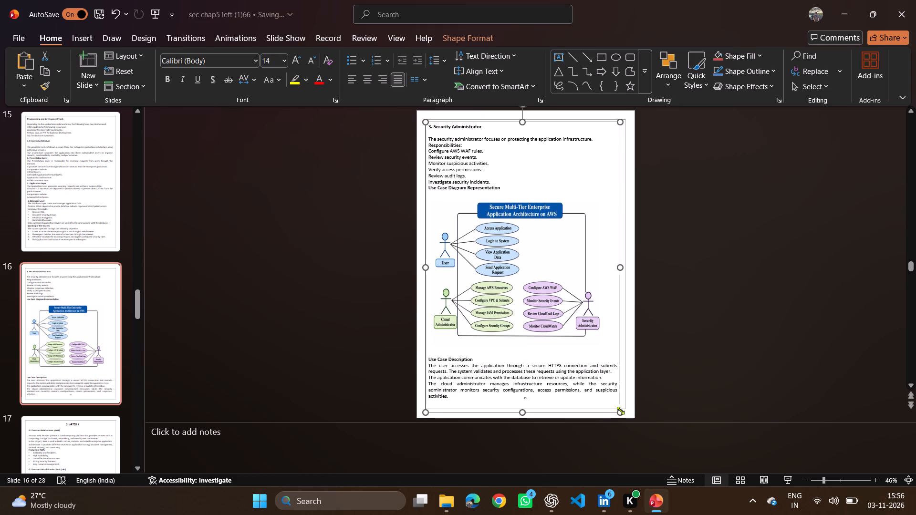
click(719, 382)
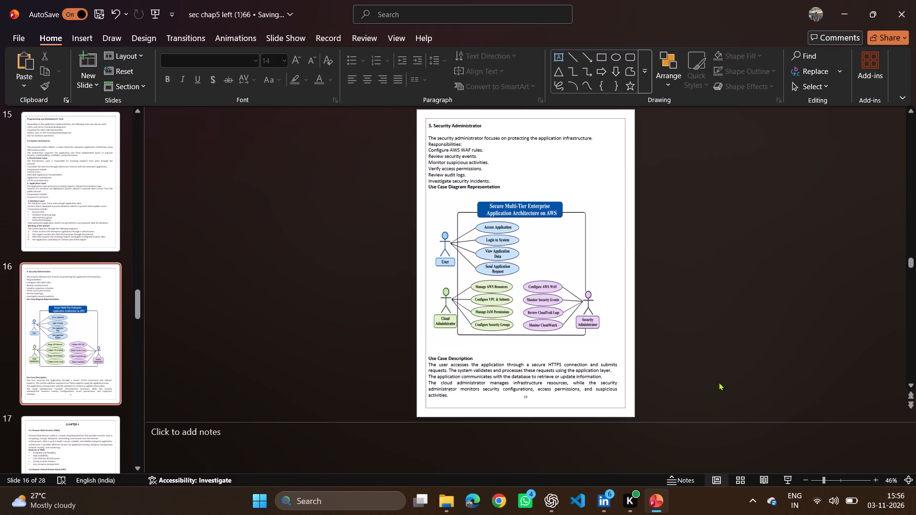
Reapply justified alignment to the Use Case Description heading and paragraphs on slide 16.
drag(485, 399, 431, 360)
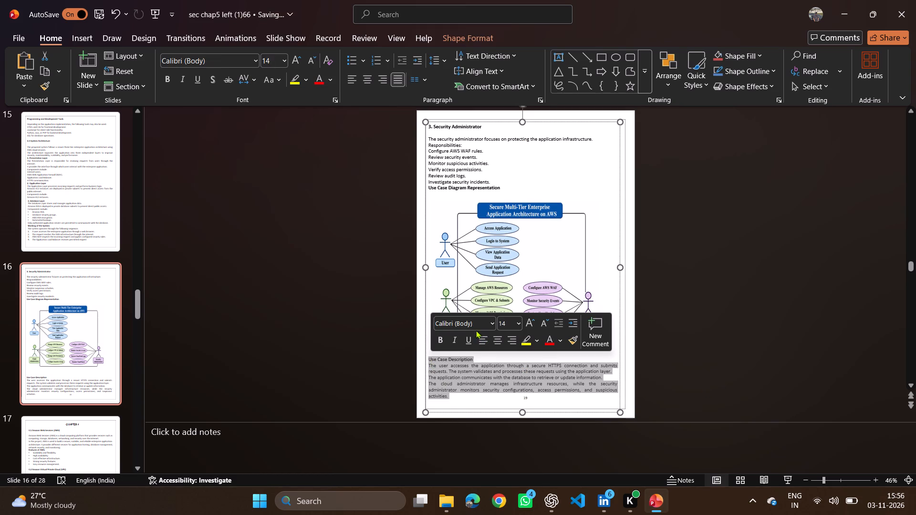
click(394, 77)
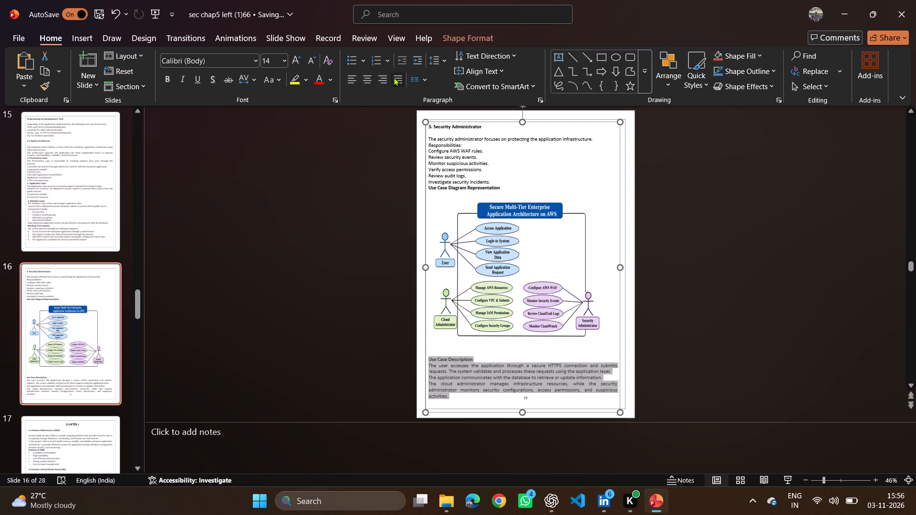
click(322, 217)
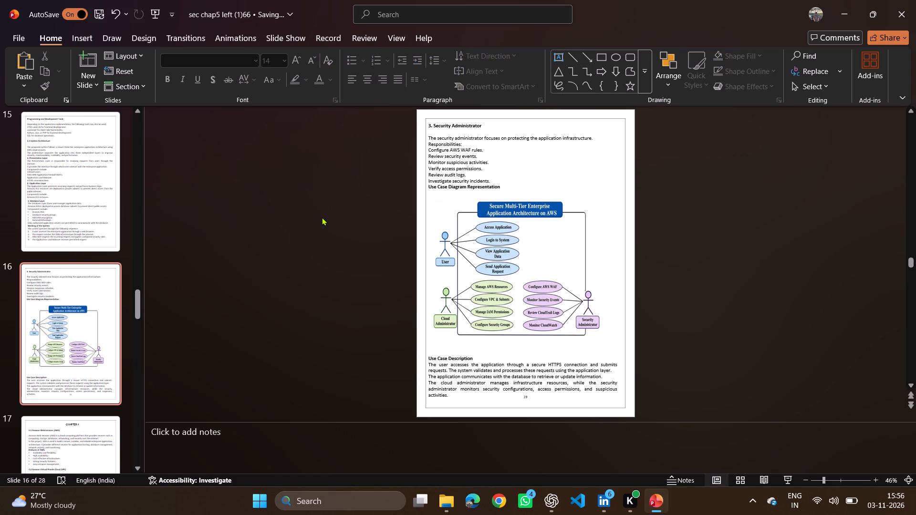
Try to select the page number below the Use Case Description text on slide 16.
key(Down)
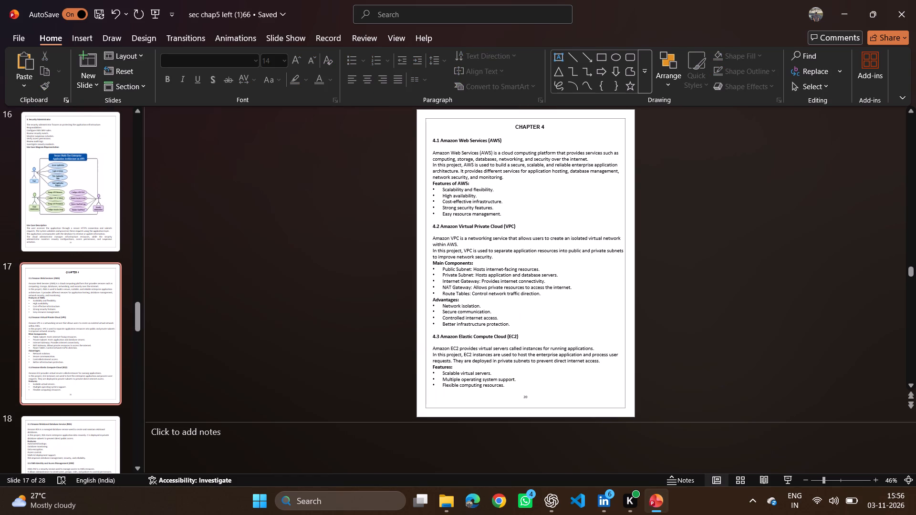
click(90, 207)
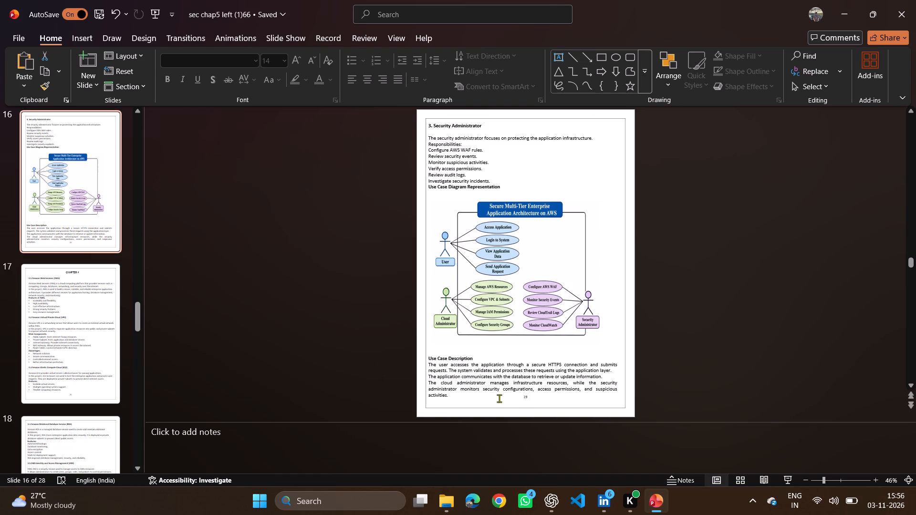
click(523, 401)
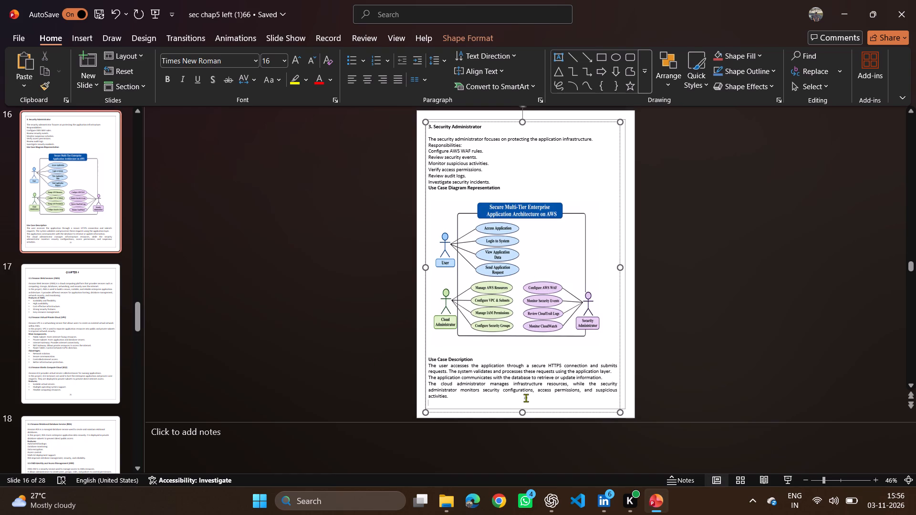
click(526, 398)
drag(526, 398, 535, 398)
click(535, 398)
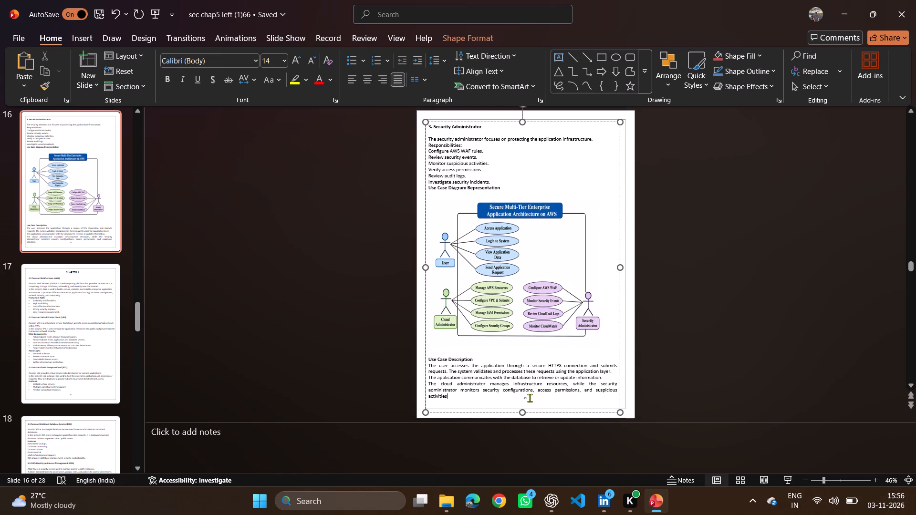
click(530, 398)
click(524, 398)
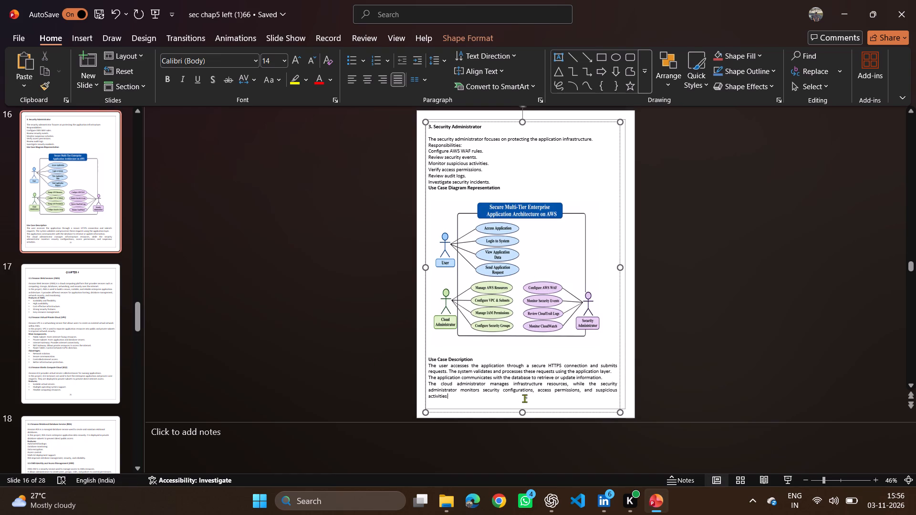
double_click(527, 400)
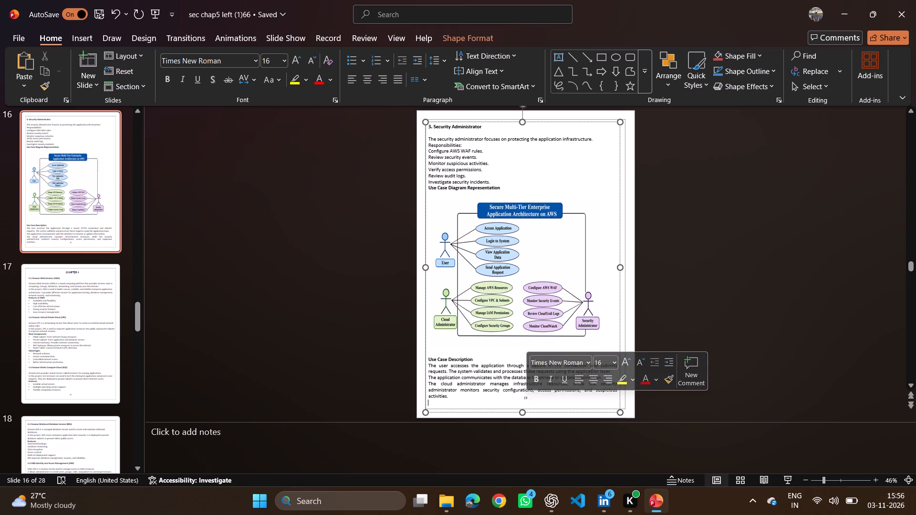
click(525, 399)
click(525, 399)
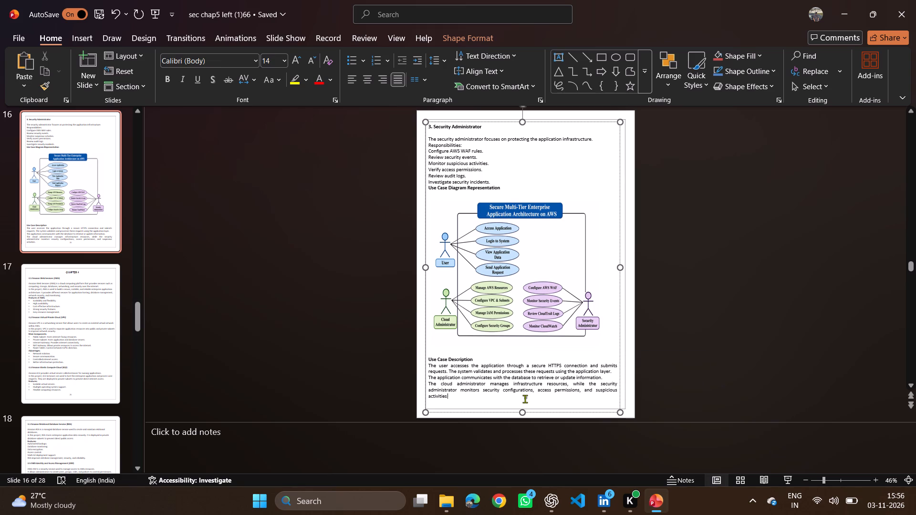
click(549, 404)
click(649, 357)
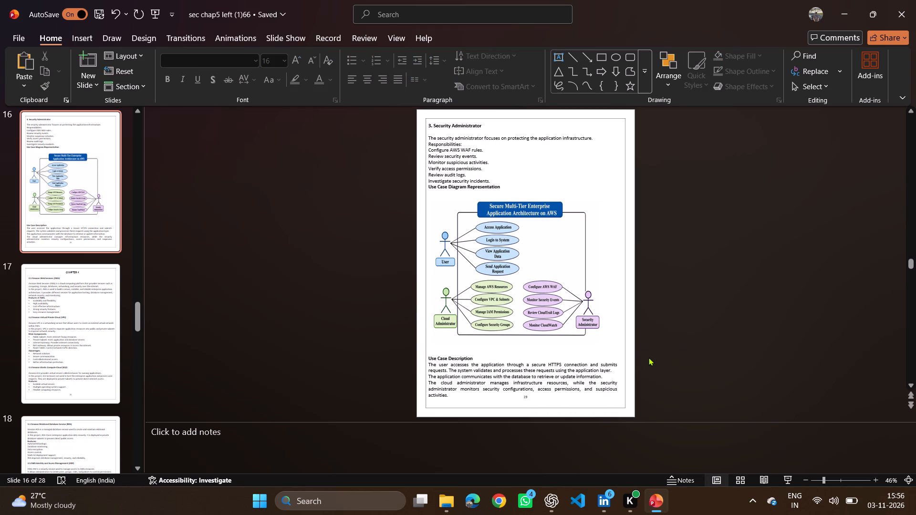
Try to reach the slide 16 page number by padding the blank line below the Use Case Description with spaces.
click(527, 397)
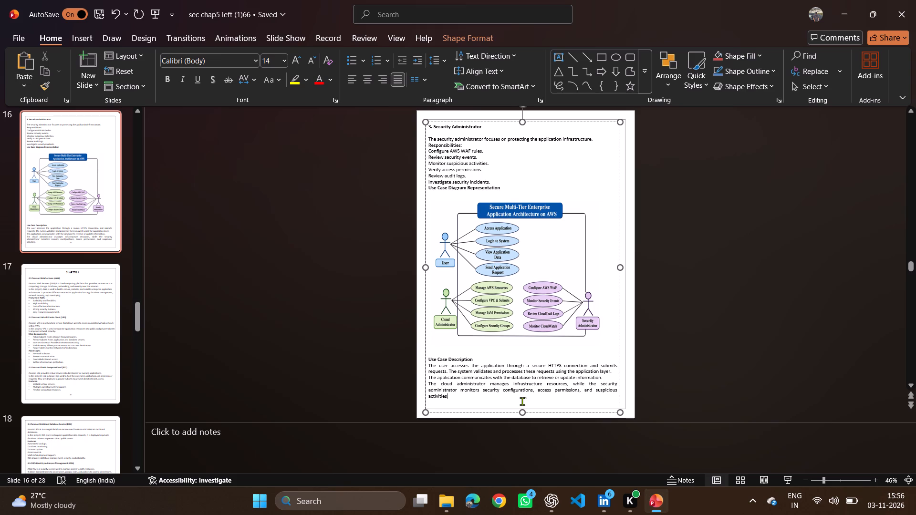
key(Down)
key(Right)
key(Right)
key(Right)
key(Right)
key(Right)
key(Right)
key(Right)
key(Right)
key(Right)
key(Right)
key(Right)
key(Right)
key(Right)
key(Right)
key(Right)
key(Right)
key(Right)
key(Right)
key(Right)
key(Right)
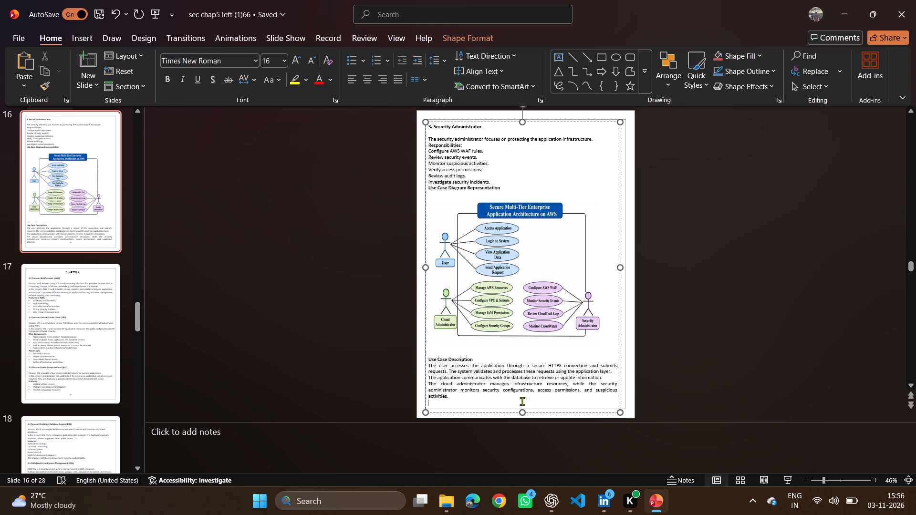
key(Right)
double_click(522, 401)
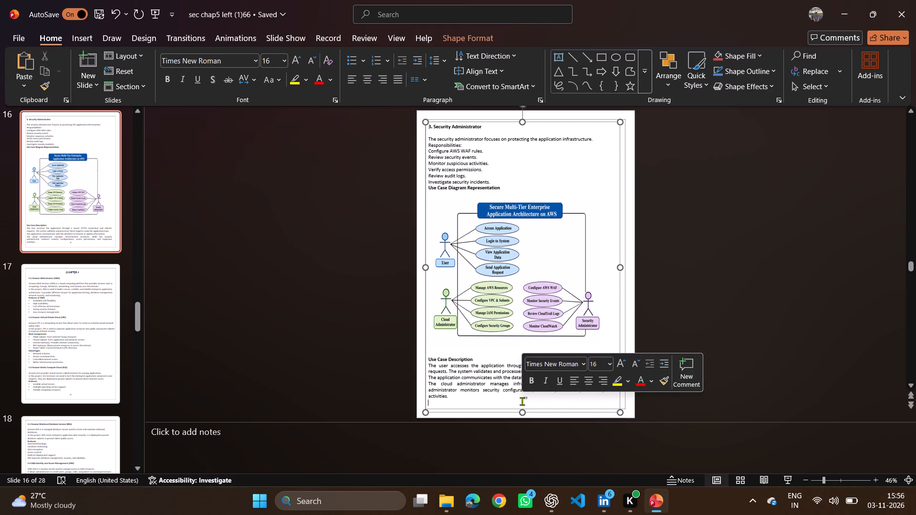
key(space)
key(space)
key(space)
key(space)
key(space)
key(space)
key(space)
key(space)
key(space)
key(space)
key(space)
key(space)
key(space)
key(space)
key(space)
key(space)
key(space)
key(space)
key(space)
key(space)
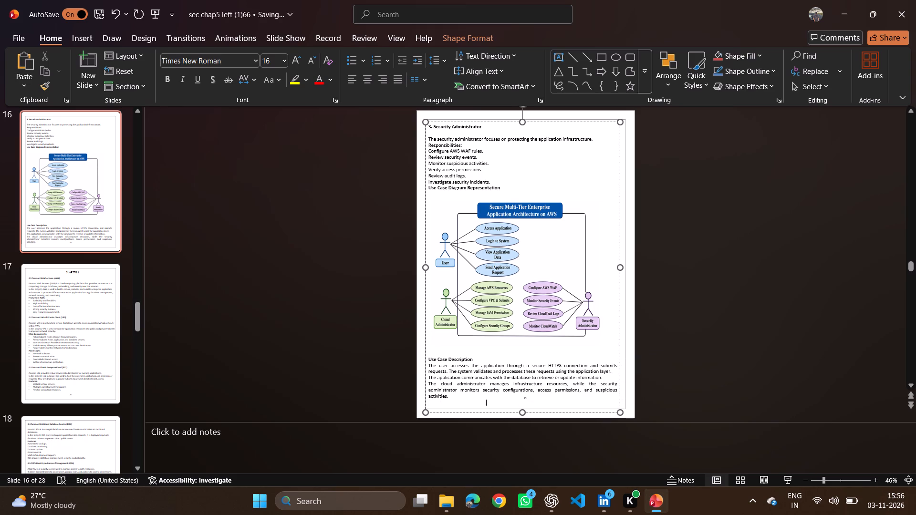
key(space)
key(space)
key(space)
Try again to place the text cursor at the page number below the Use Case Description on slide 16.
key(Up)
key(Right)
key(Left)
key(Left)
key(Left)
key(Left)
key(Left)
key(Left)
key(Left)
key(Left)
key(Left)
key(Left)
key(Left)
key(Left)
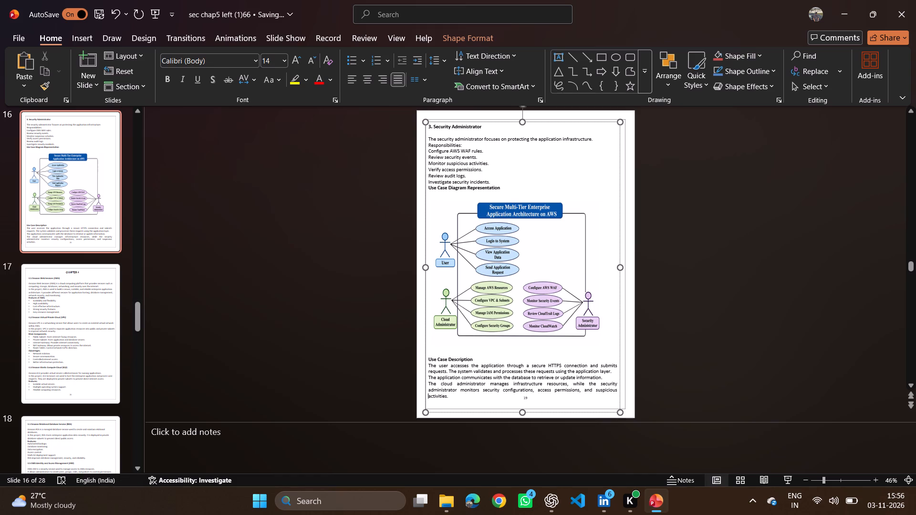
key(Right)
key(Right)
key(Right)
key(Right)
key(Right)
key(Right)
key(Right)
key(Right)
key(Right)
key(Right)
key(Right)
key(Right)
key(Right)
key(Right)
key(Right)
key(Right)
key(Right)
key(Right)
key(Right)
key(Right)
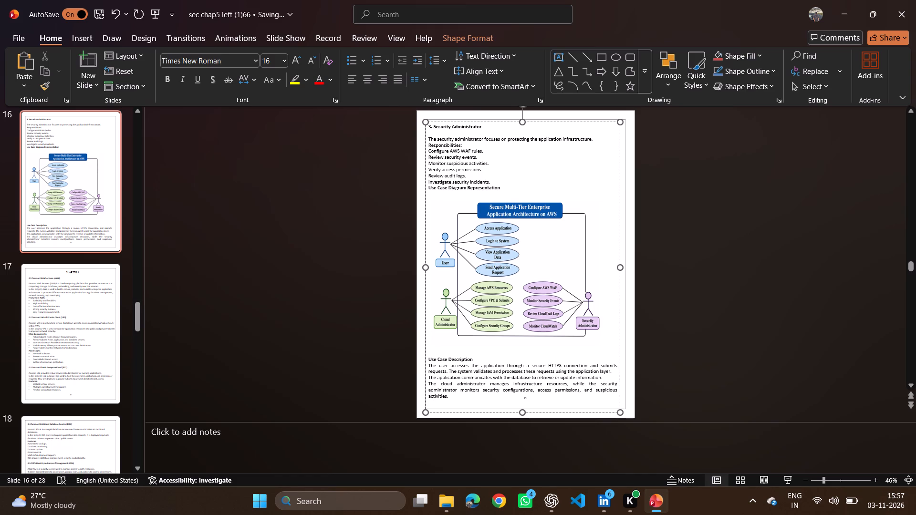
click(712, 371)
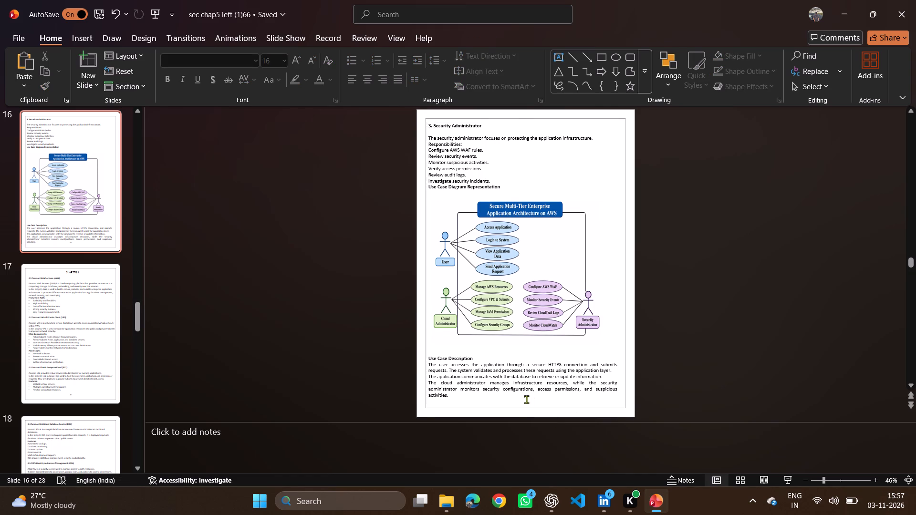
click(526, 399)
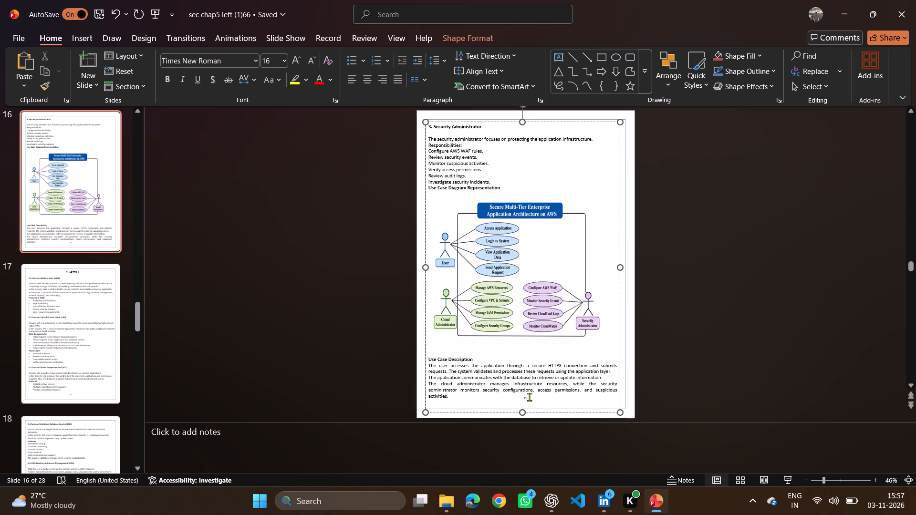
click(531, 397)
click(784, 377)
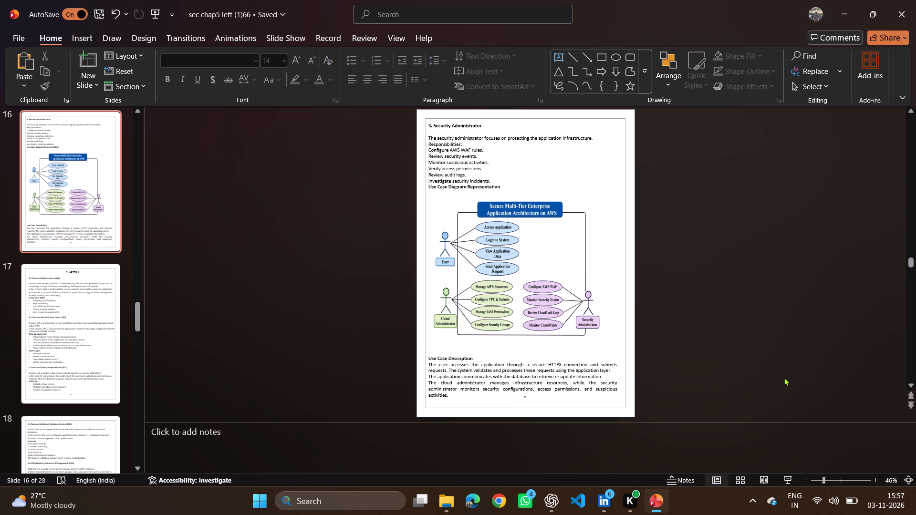
Delete the page number at the bottom of slide 17, the CHAPTER 4 page.
key(Down)
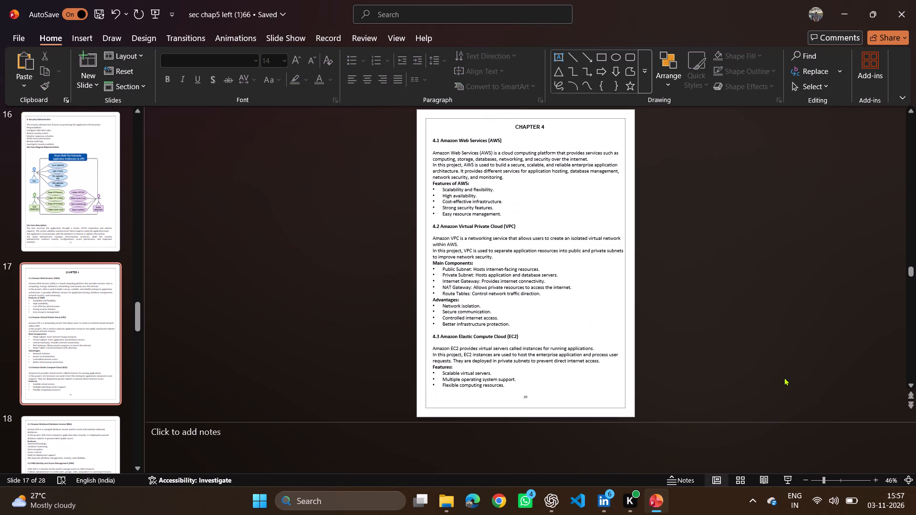
click(525, 398)
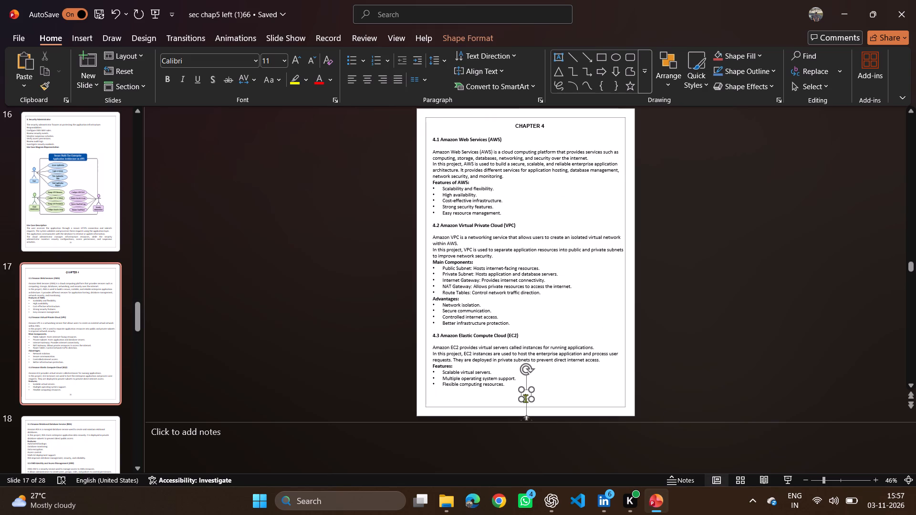
key(backslash)
key(BackSpace)
key(BackSpace)
key(BackSpace)
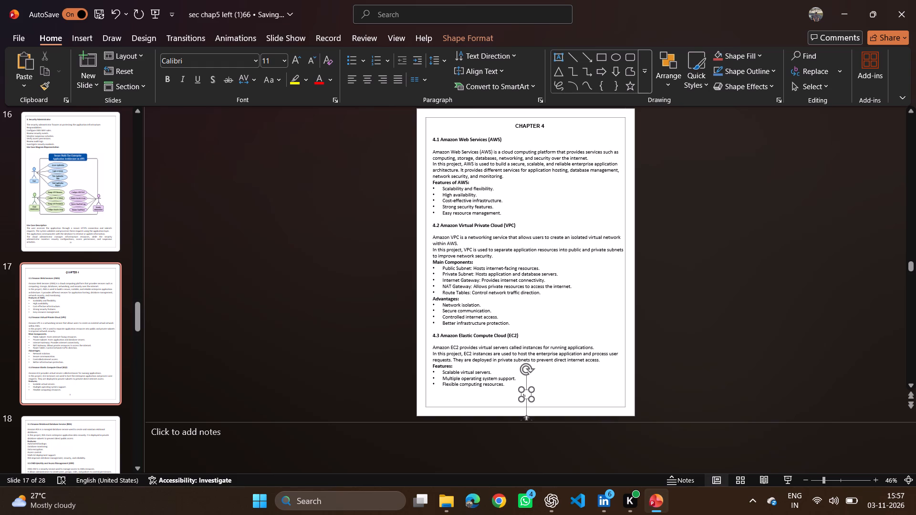
key(Delete)
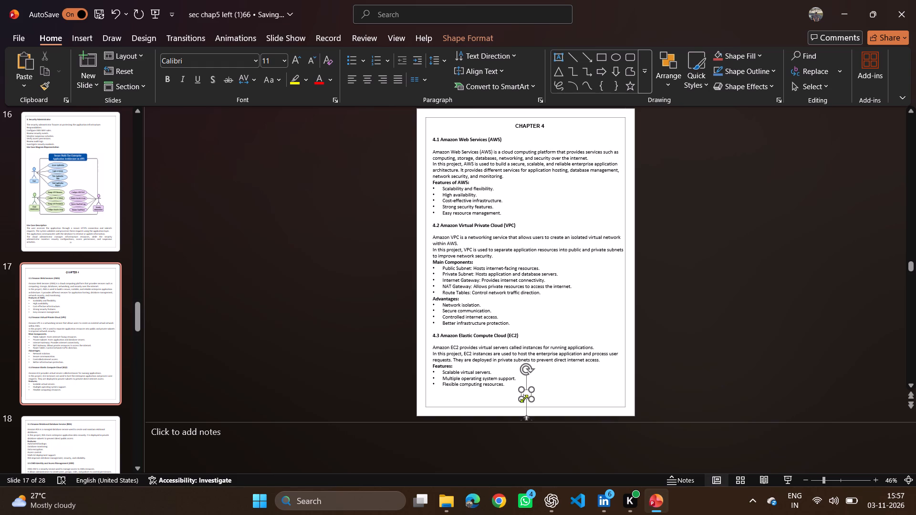
click(526, 398)
key(BackSpace)
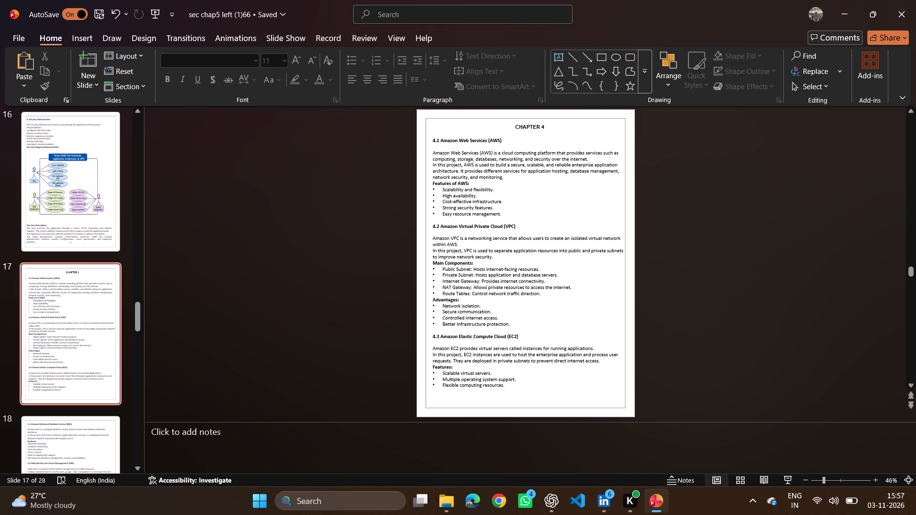
Justify the slide 17 body text from 4.1 Amazon Web Services (AWS) through the 4.3 Amazon Elastic Compute Cloud features.
click(520, 388)
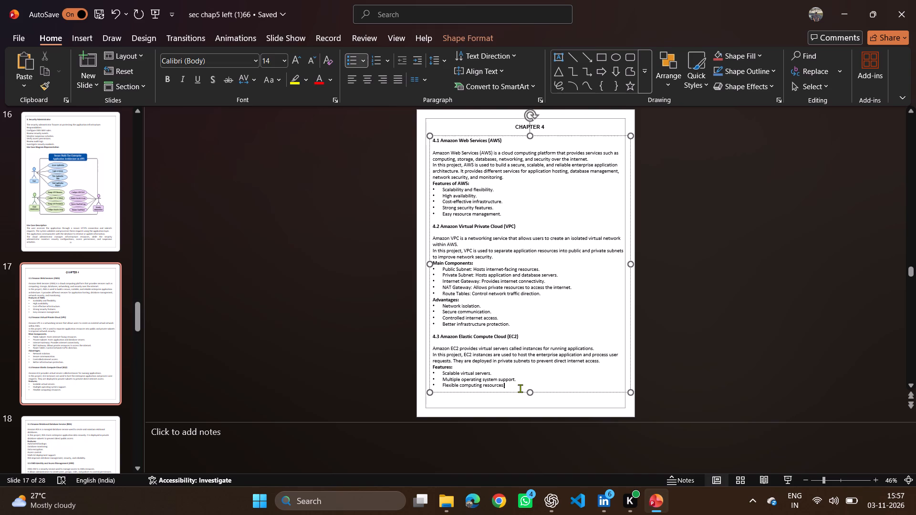
drag(520, 388, 475, 284)
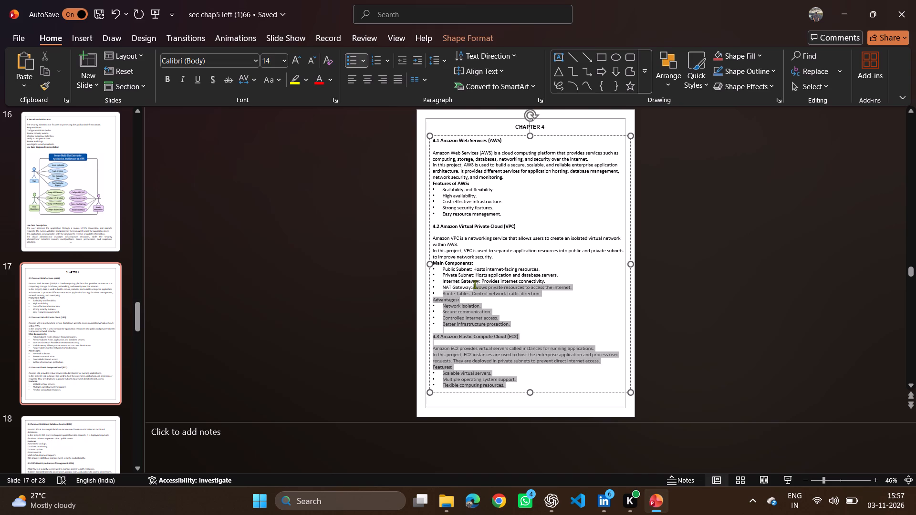
drag(475, 284, 428, 130)
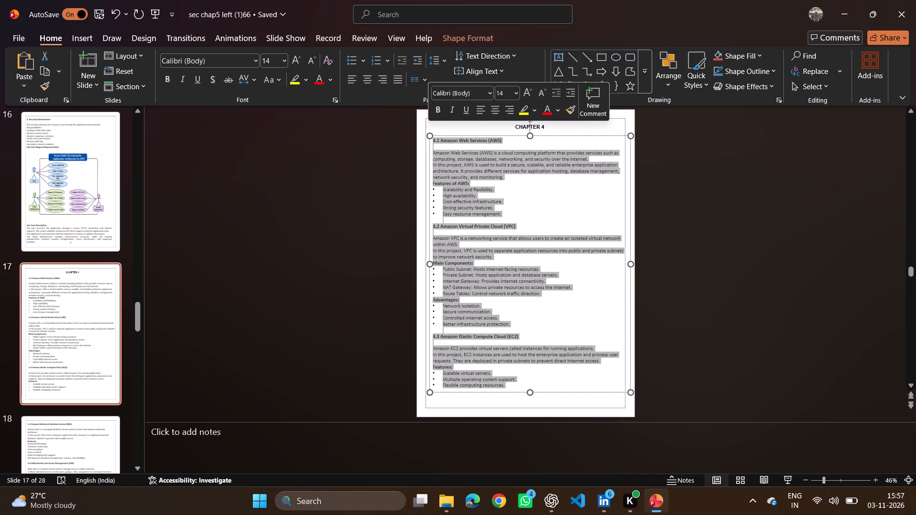
click(396, 78)
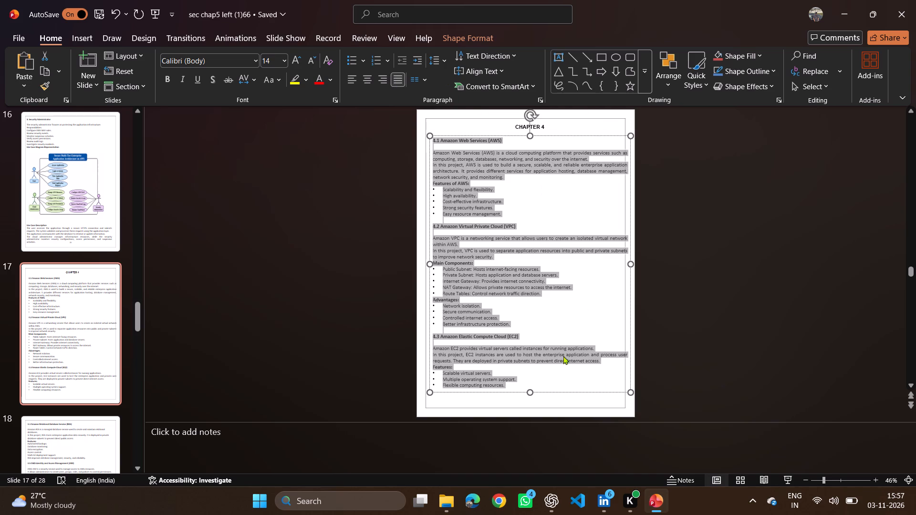
Resize the slide 17 body text box narrower so its justified text stays inside the page border.
drag(529, 393, 517, 405)
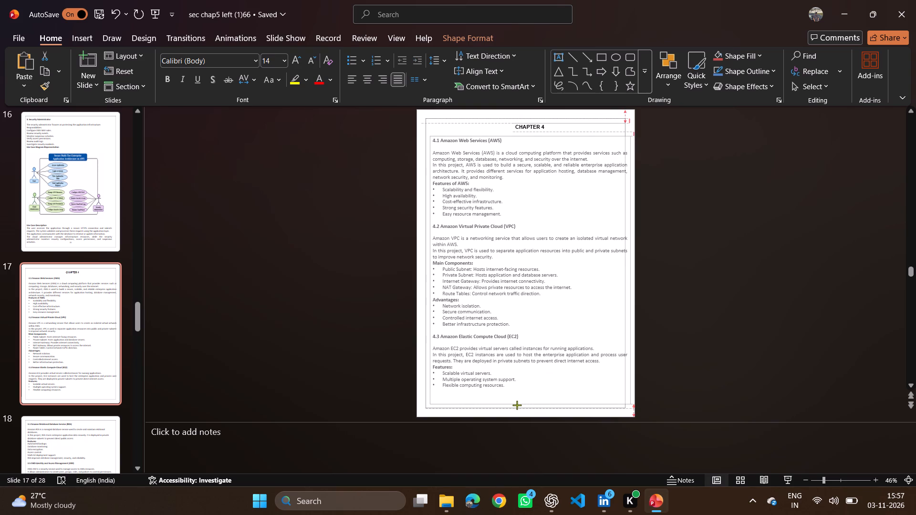
drag(517, 405, 518, 405)
drag(631, 395, 618, 402)
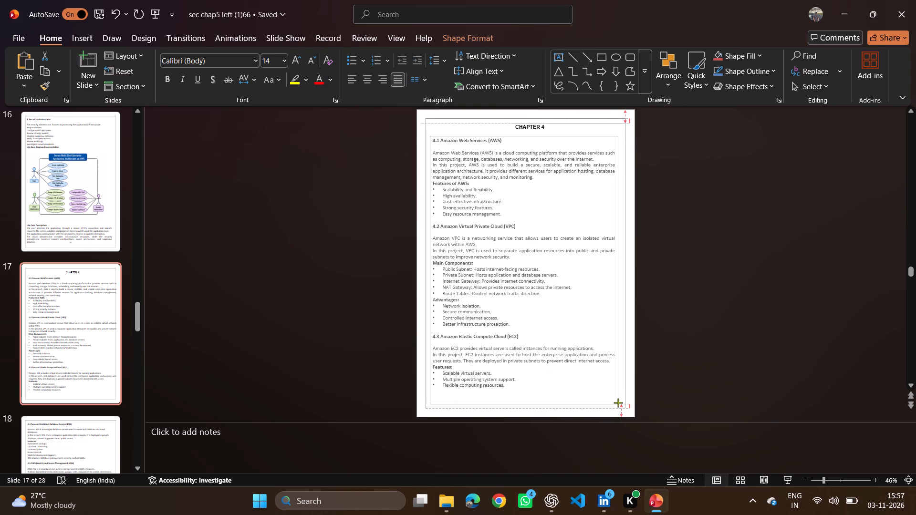
drag(618, 402, 618, 403)
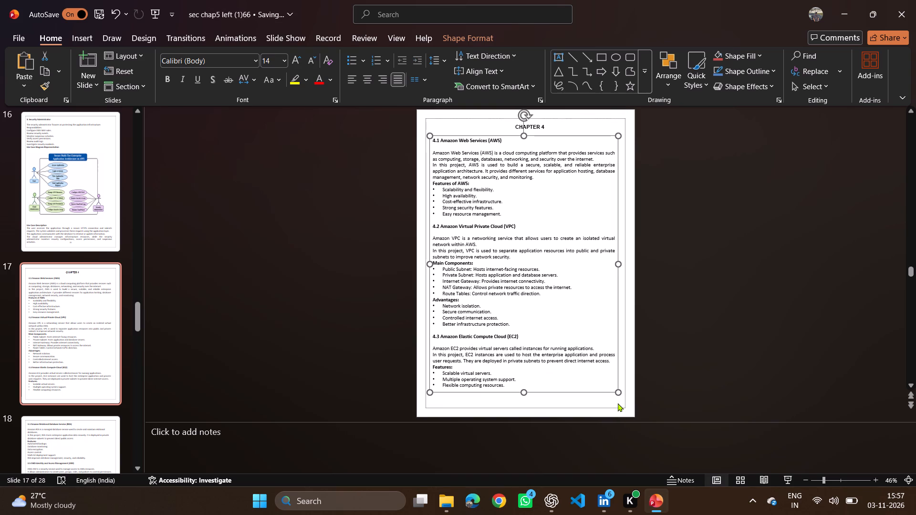
click(710, 373)
Delete the page number at the bottom of slide 18.
key(Down)
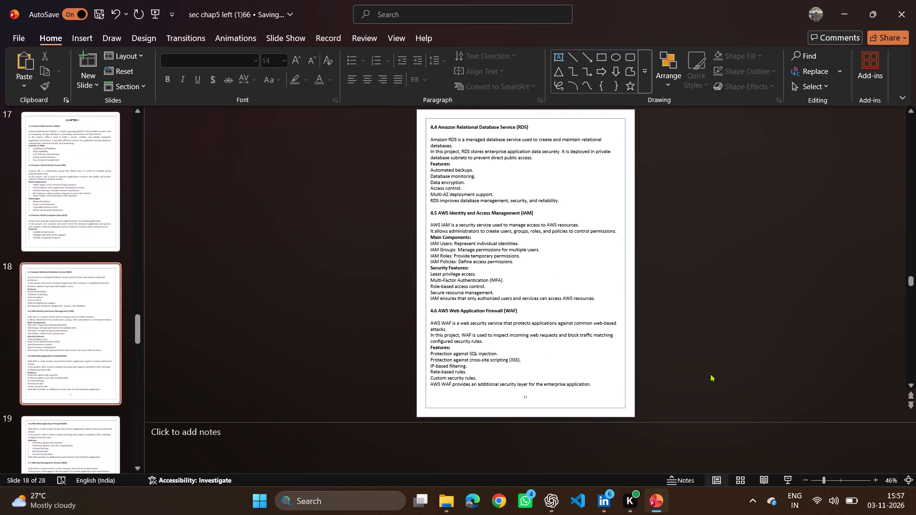
click(526, 399)
key(BackSpace)
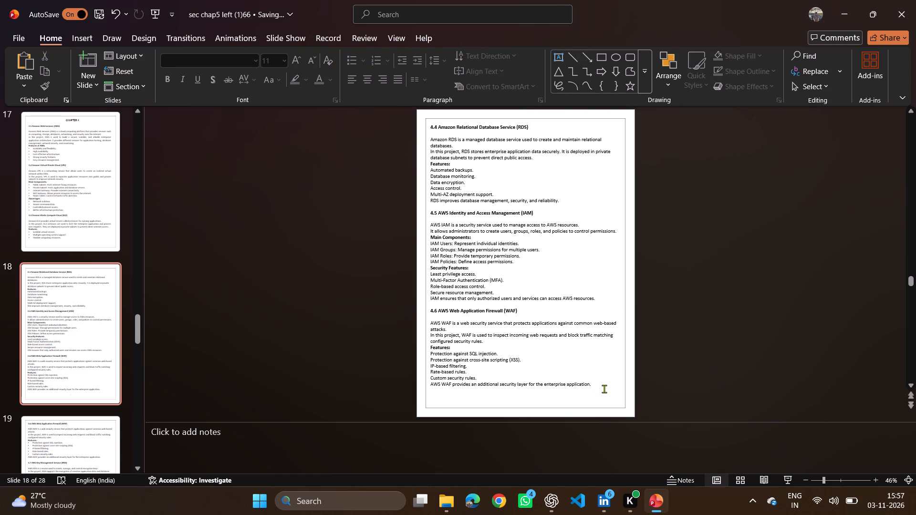
Justify the slide 18 text from 4.4 Amazon Relational Database Service (RDS) through 4.6 AWS Web Application Firewall (WAF).
click(604, 389)
drag(604, 389, 512, 222)
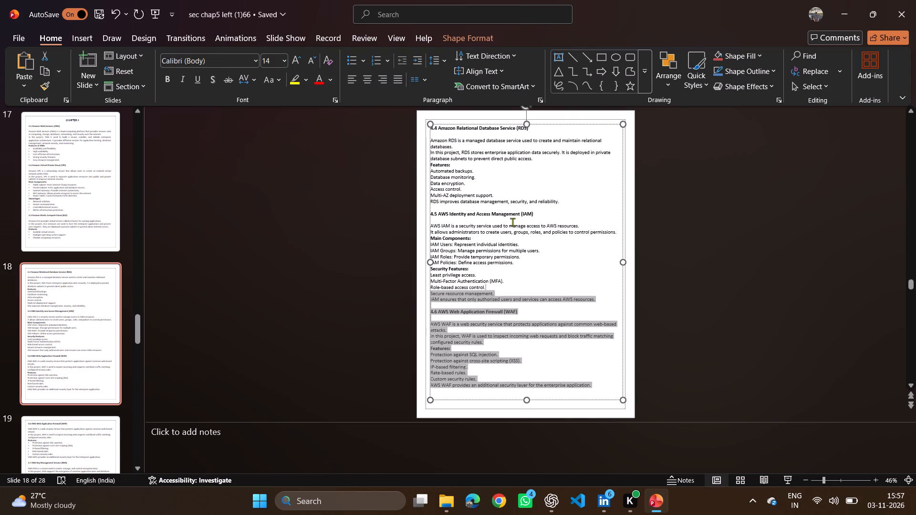
drag(512, 222, 432, 127)
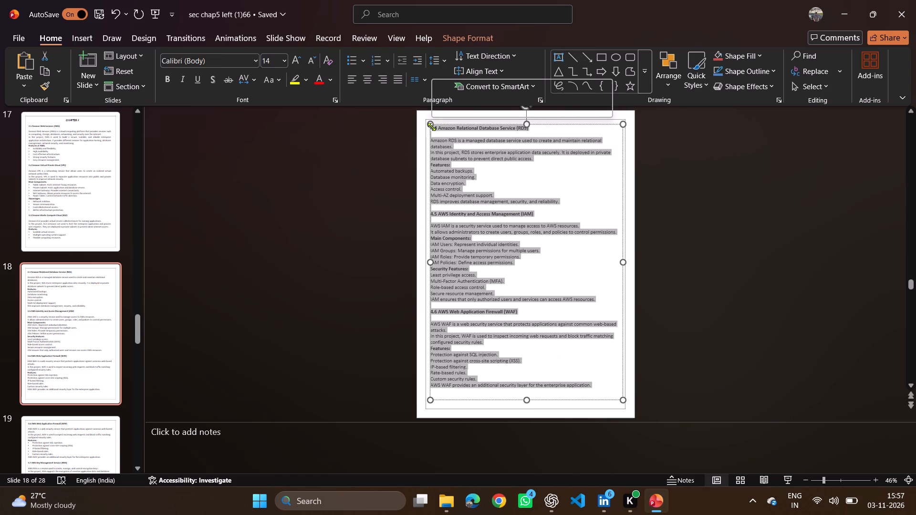
click(397, 79)
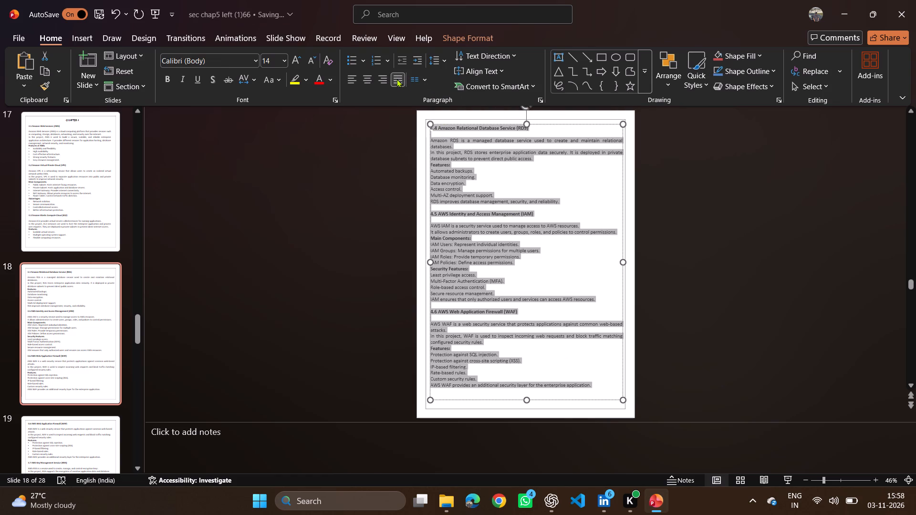
click(293, 325)
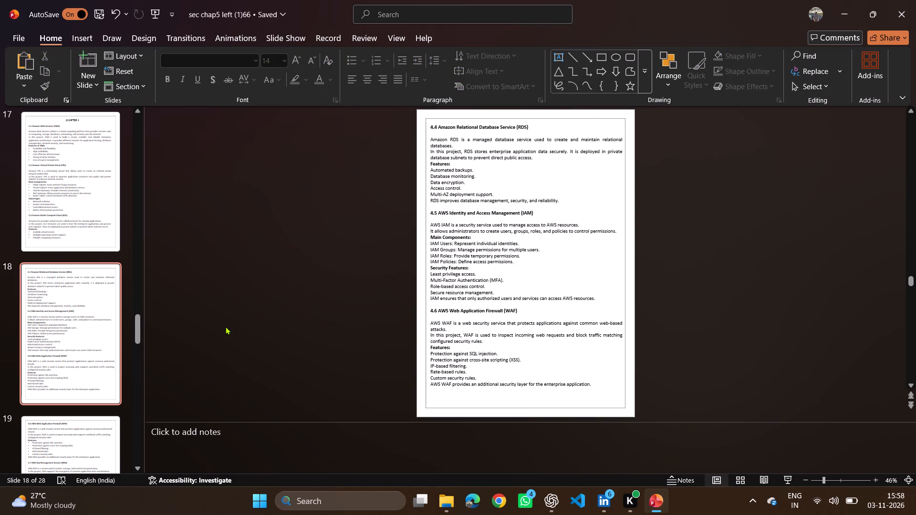
Justify the slide 19 text from 4.6 AWS Web Application Firewall (WAF) through 4.8 Amazon CloudWatch.
key(Down)
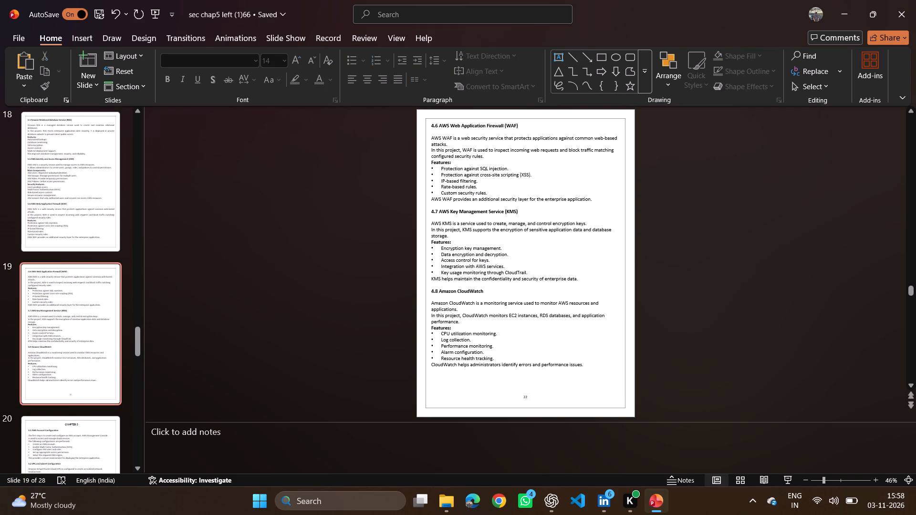
click(597, 369)
drag(591, 367, 526, 309)
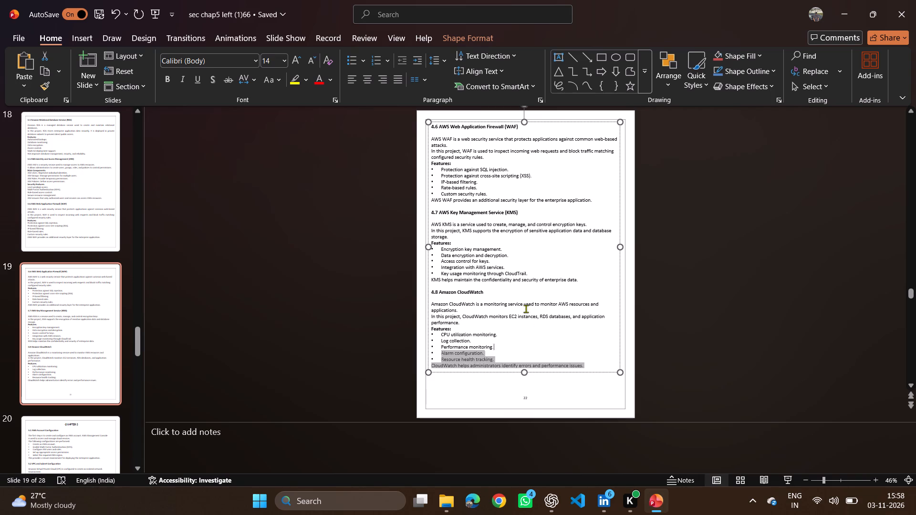
drag(526, 309, 429, 120)
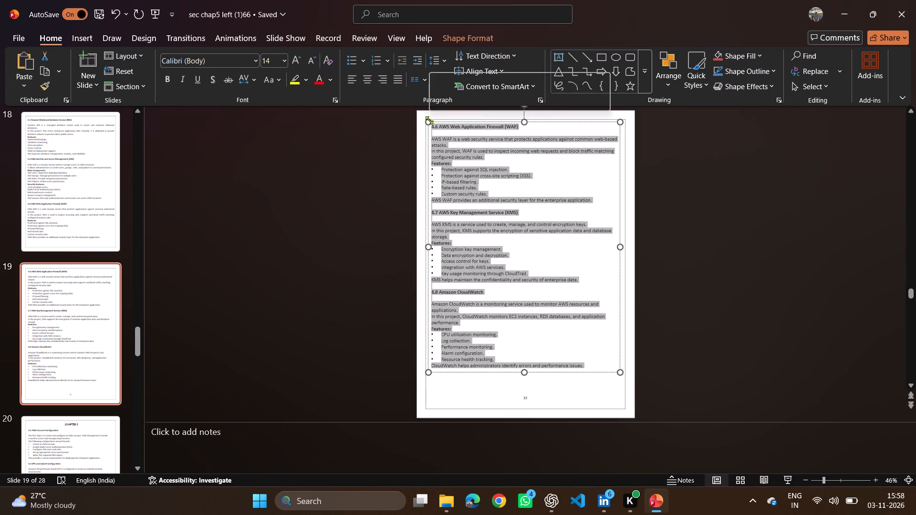
click(395, 79)
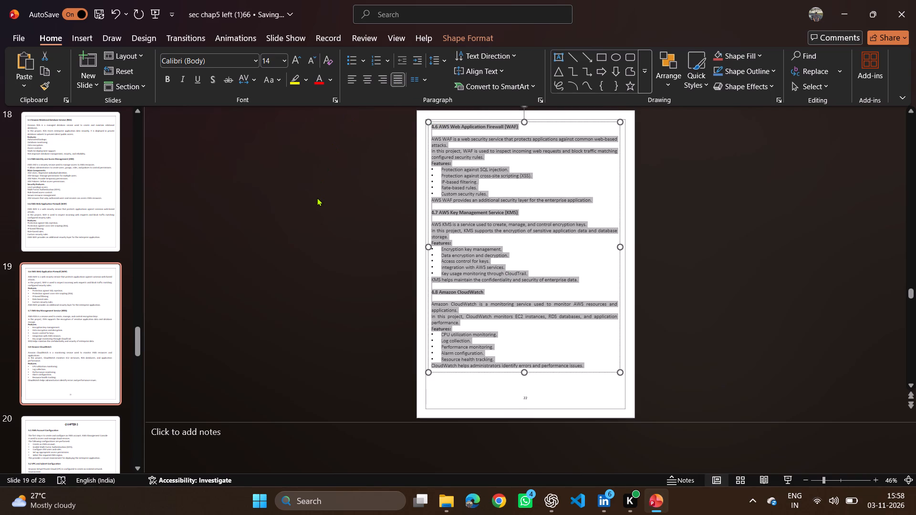
Delete the page number at the bottom of slide 19.
click(317, 197)
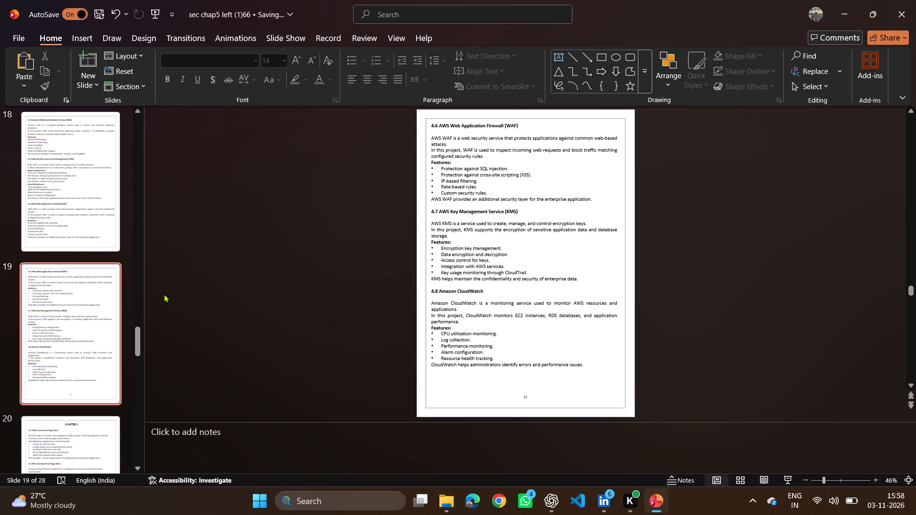
key(Down)
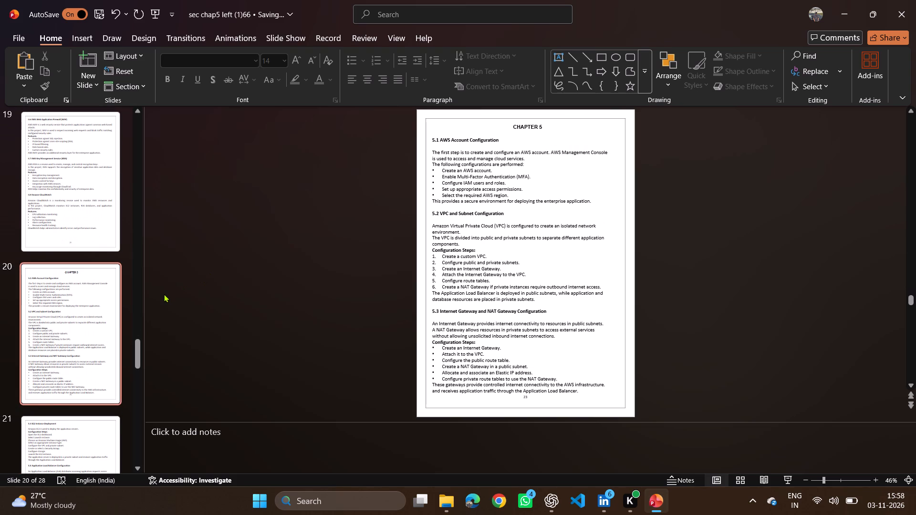
key(Up)
click(528, 395)
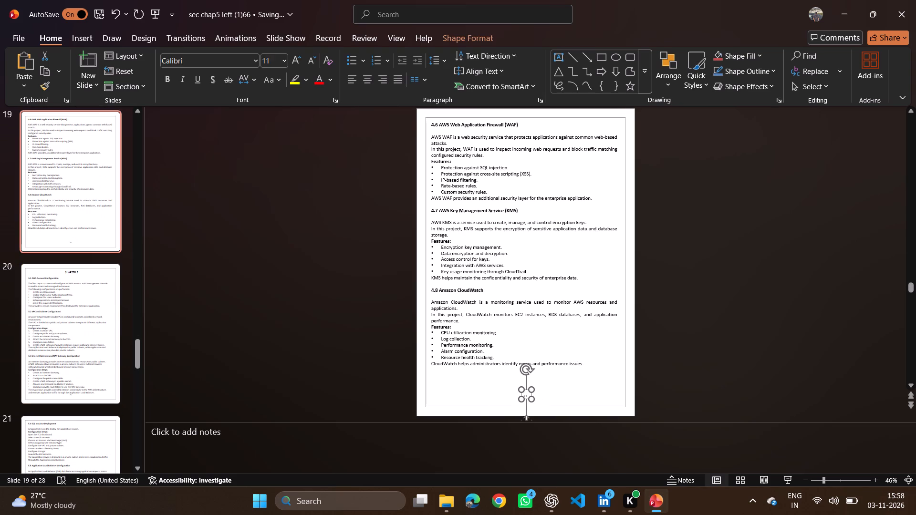
key(BackSpace)
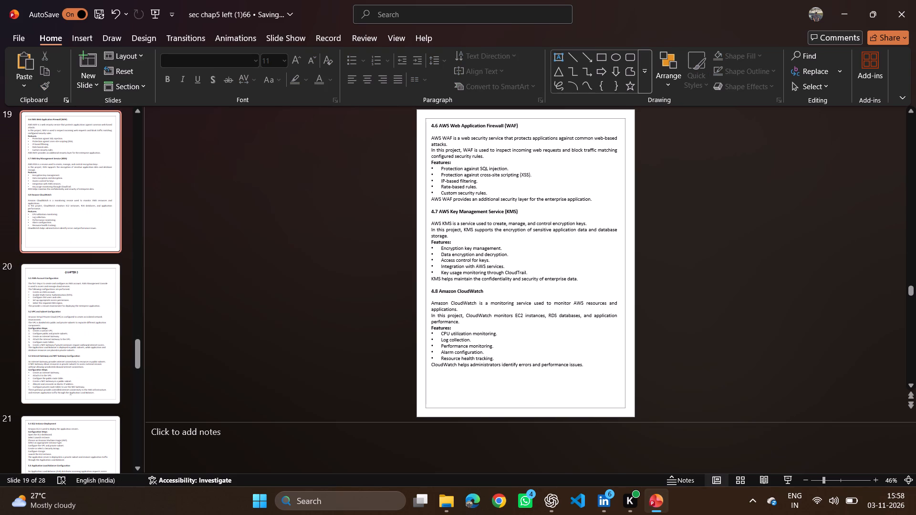
Justify the slide 20 text from 5.1 AWS Account Configuration through 5.3 Internet Gateway and NAT Gateway Configuration.
key(Up)
key(Down)
key(Down)
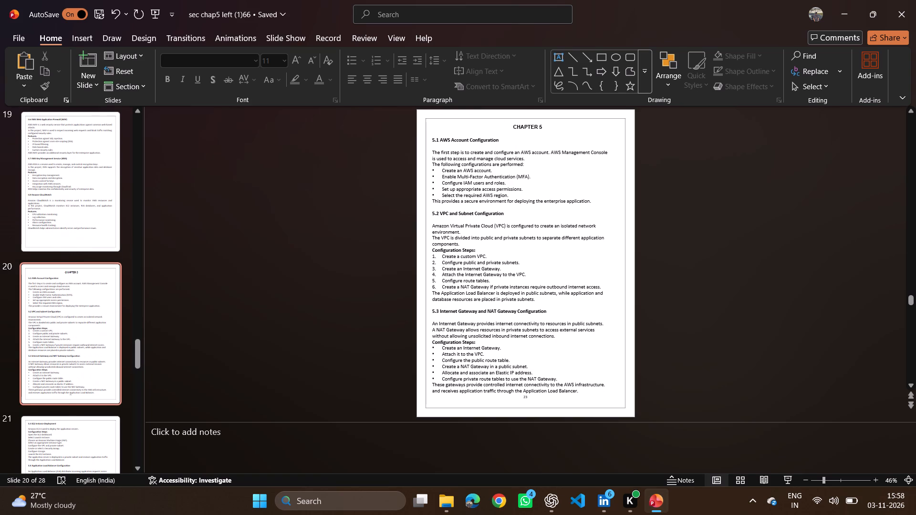
click(525, 397)
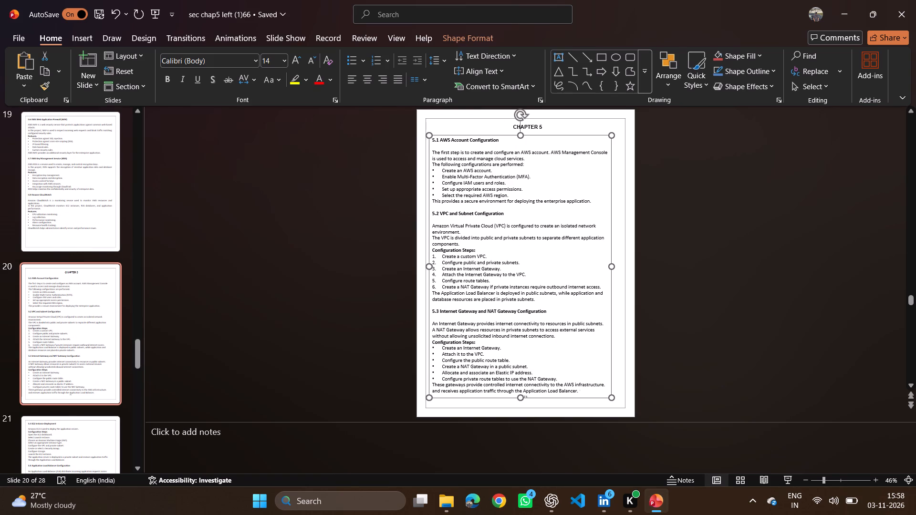
drag(578, 393, 421, 134)
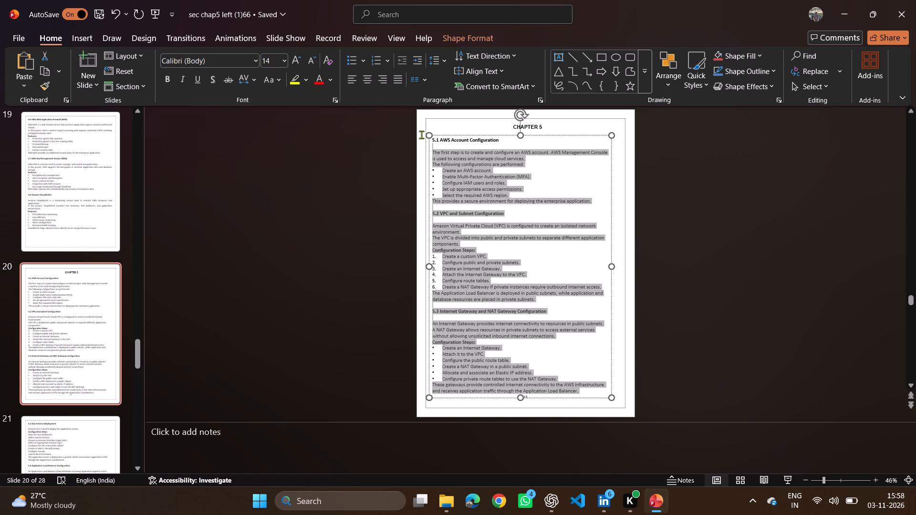
drag(421, 134, 419, 128)
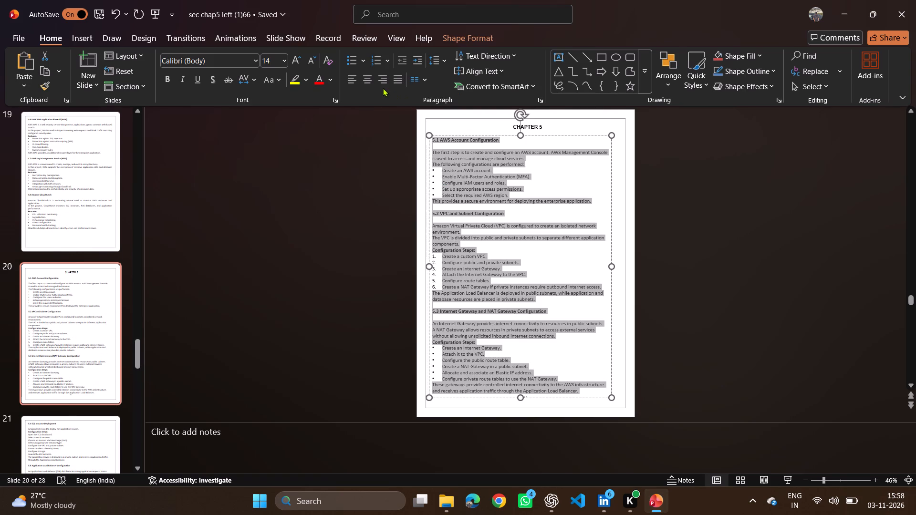
click(394, 81)
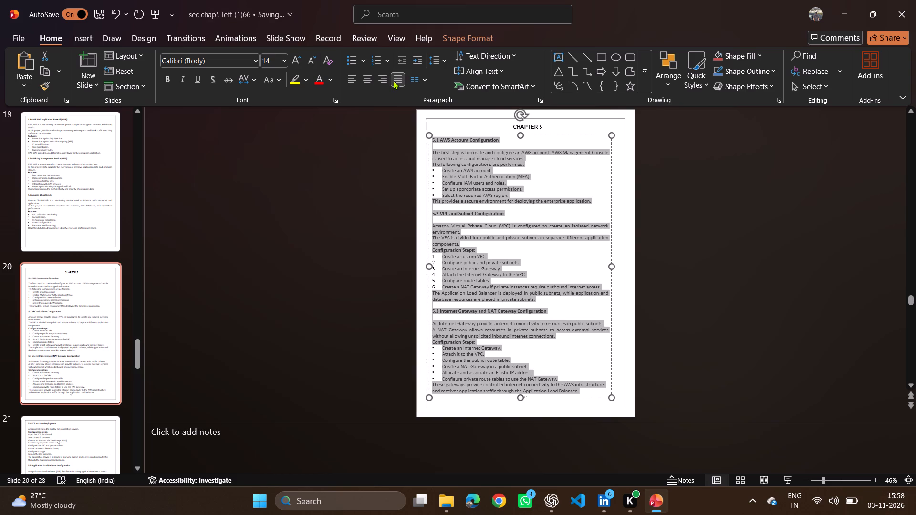
click(670, 351)
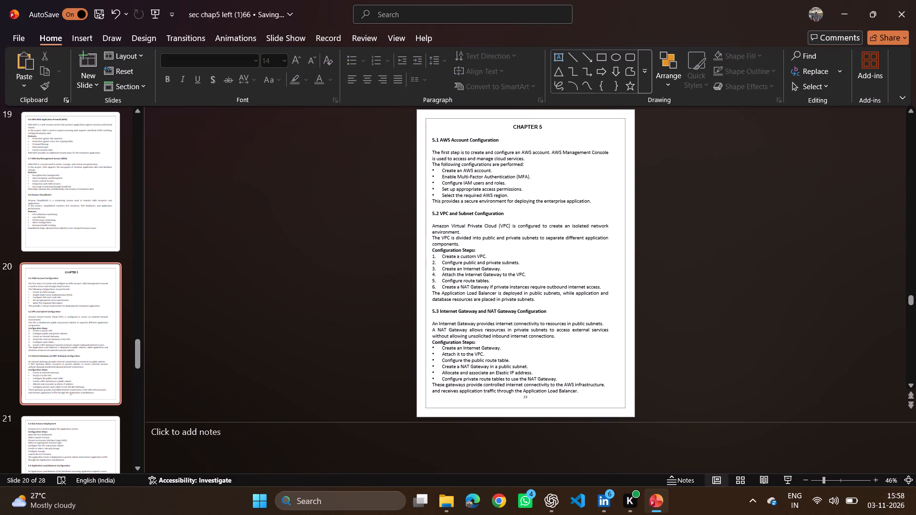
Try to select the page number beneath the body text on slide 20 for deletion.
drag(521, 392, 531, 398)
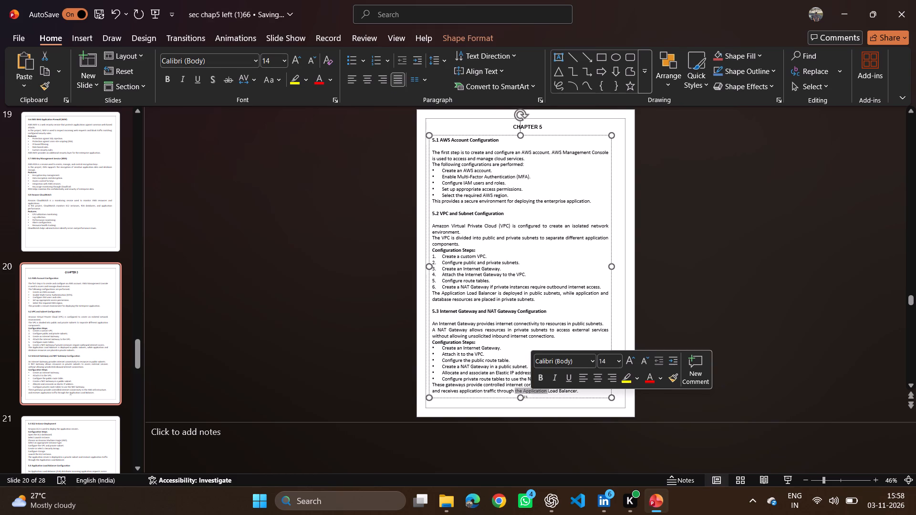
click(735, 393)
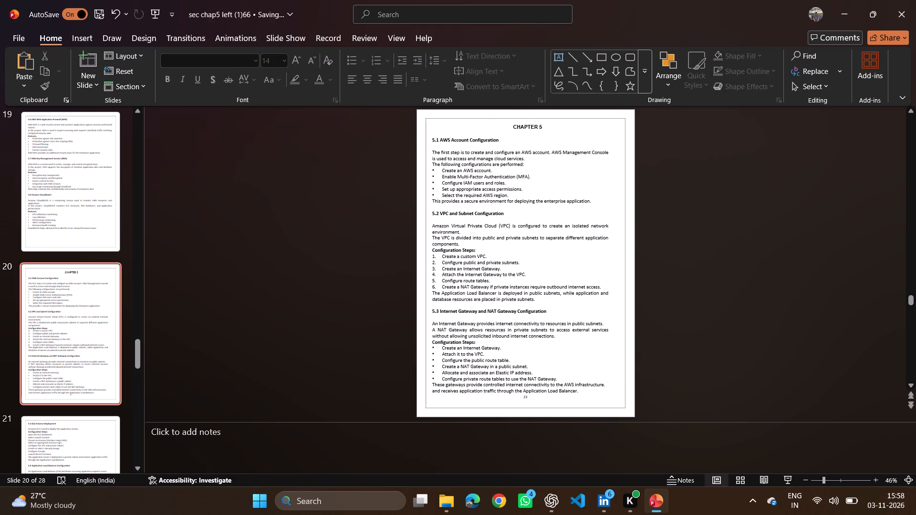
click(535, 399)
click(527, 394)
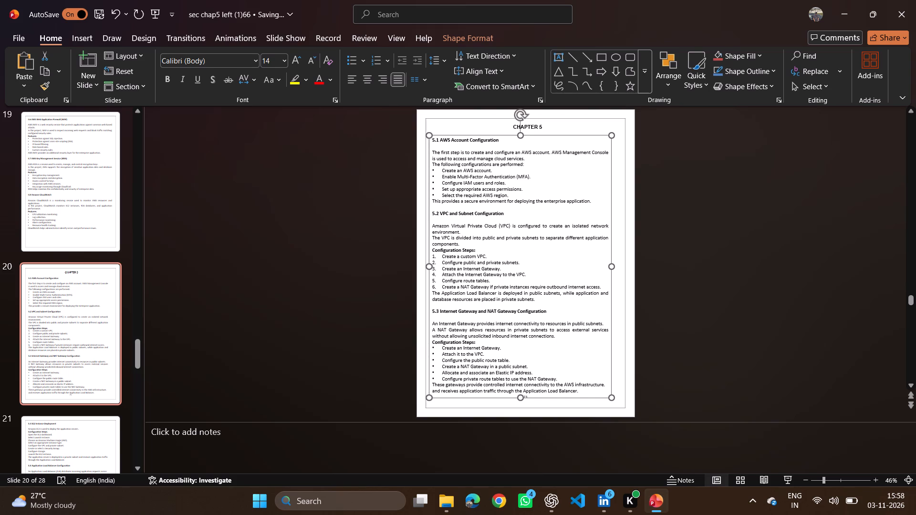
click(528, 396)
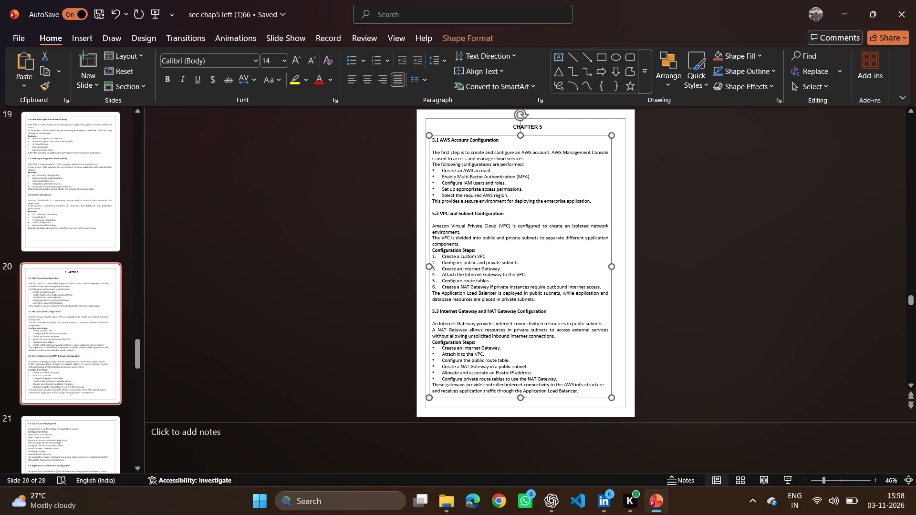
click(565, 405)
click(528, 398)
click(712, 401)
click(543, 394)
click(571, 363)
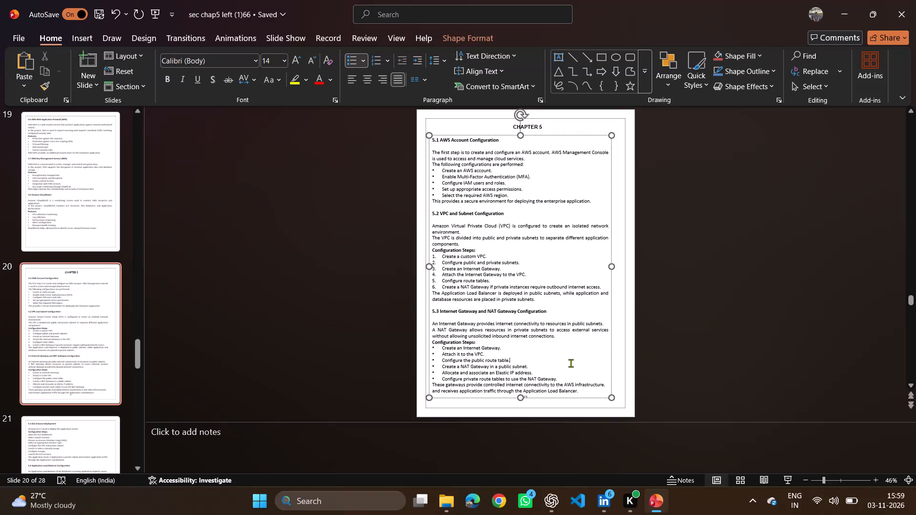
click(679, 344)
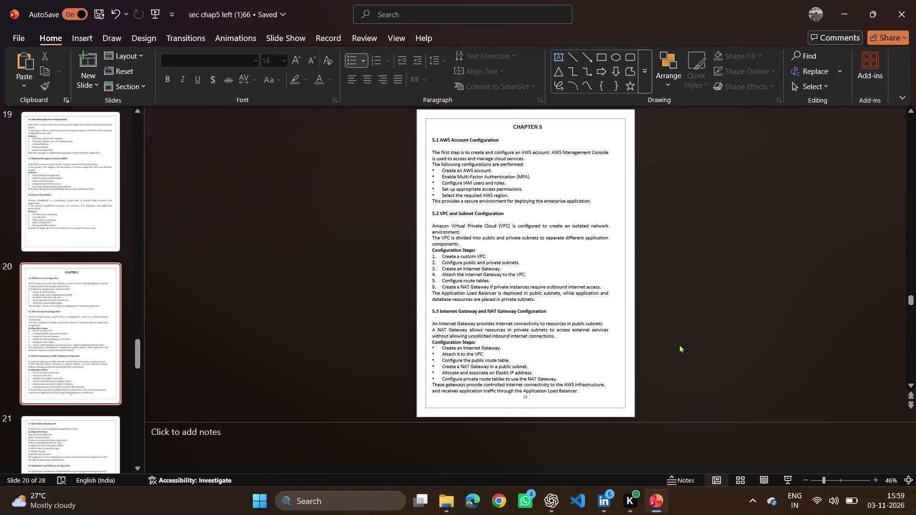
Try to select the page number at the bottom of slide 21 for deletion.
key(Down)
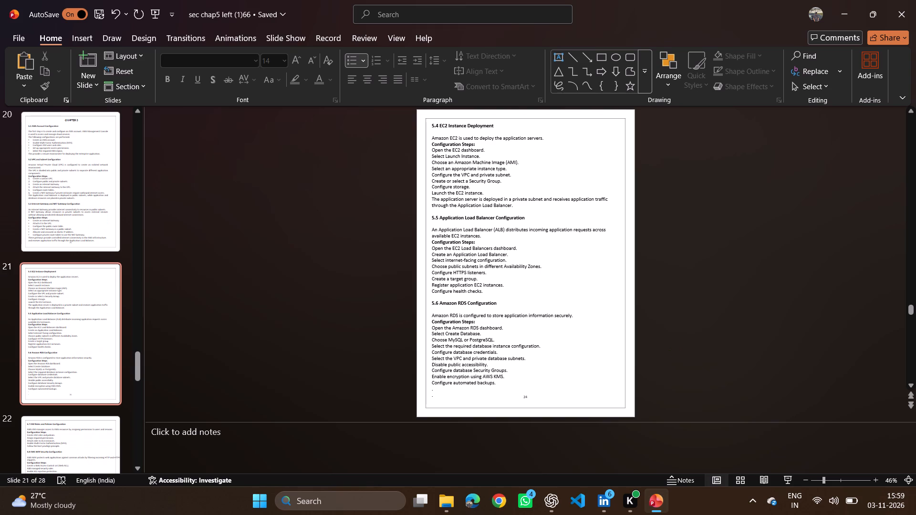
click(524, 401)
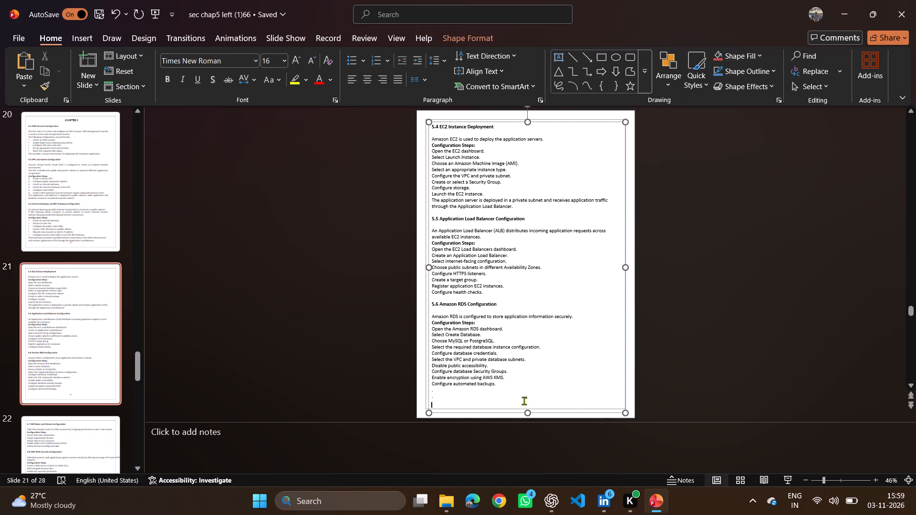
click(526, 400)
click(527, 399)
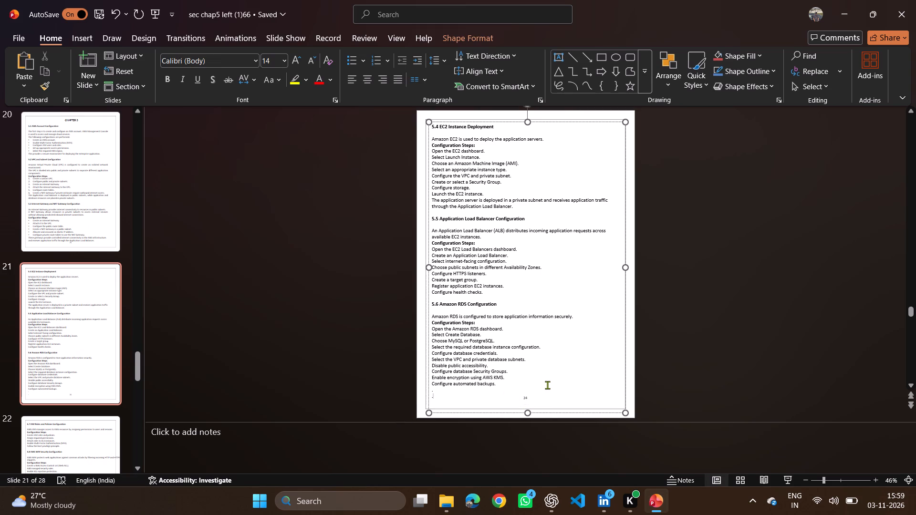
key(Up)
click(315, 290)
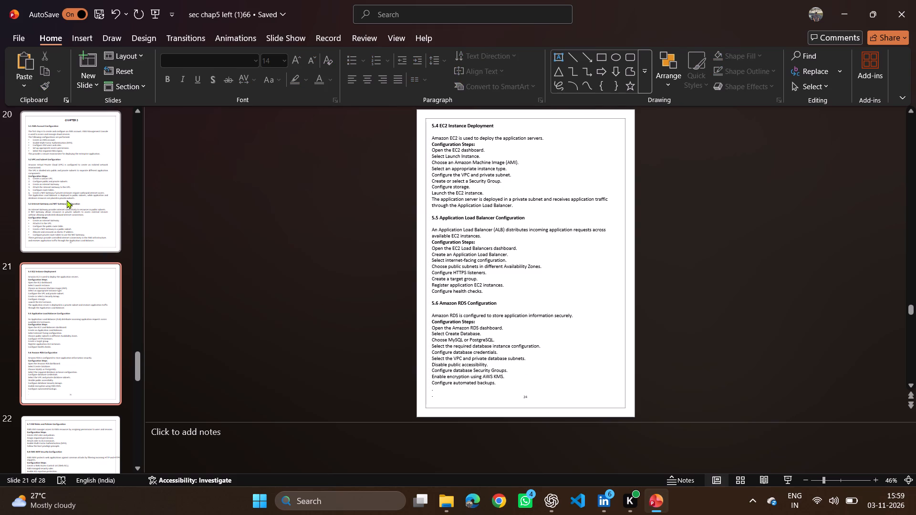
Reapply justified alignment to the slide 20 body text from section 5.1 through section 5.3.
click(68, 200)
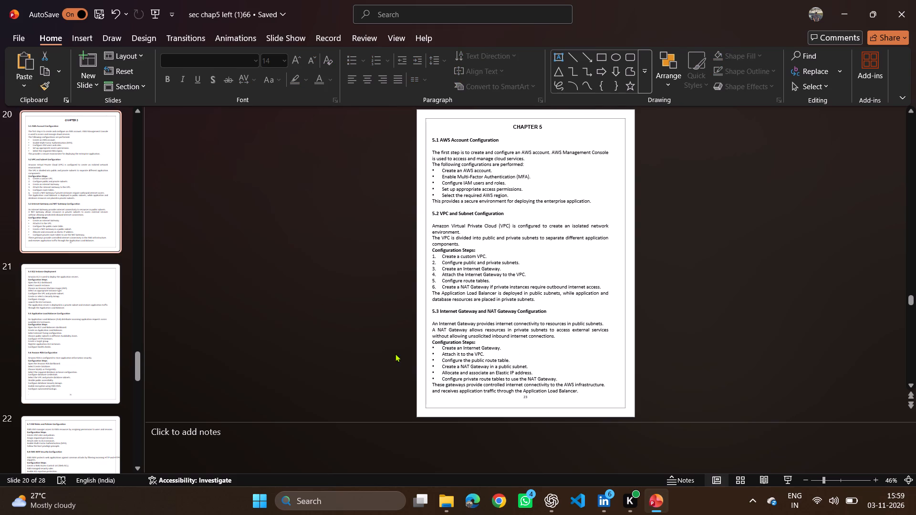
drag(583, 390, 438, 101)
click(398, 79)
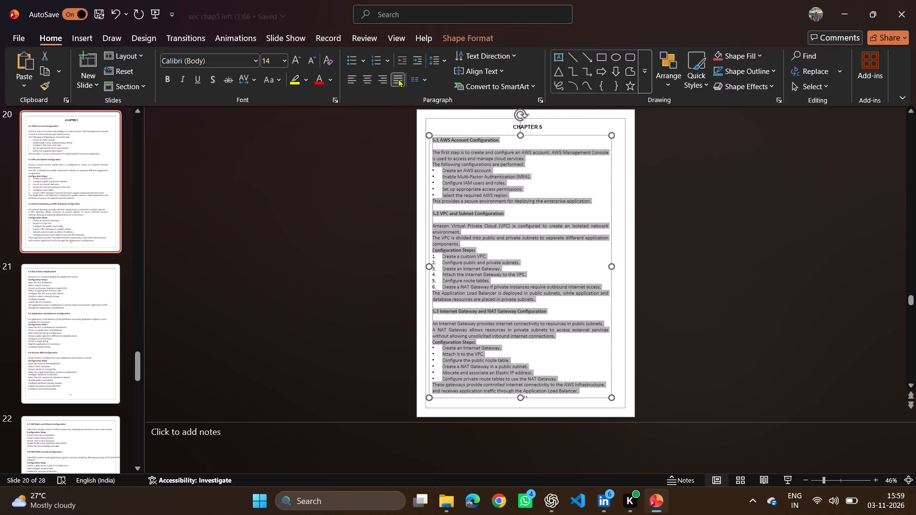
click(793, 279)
Justify the slide 21 text from 5.4 EC2 Instance Deployment through 5.6 Amazon RDS Configuration.
key(Down)
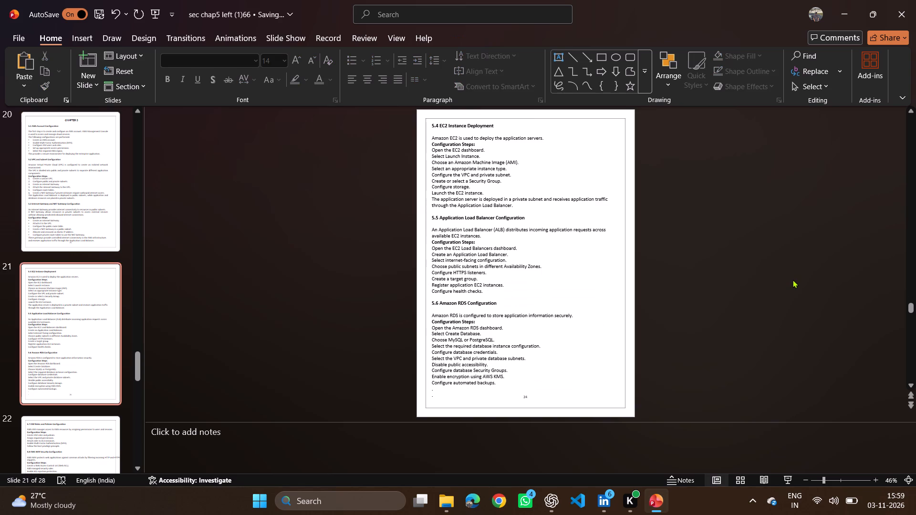
click(509, 386)
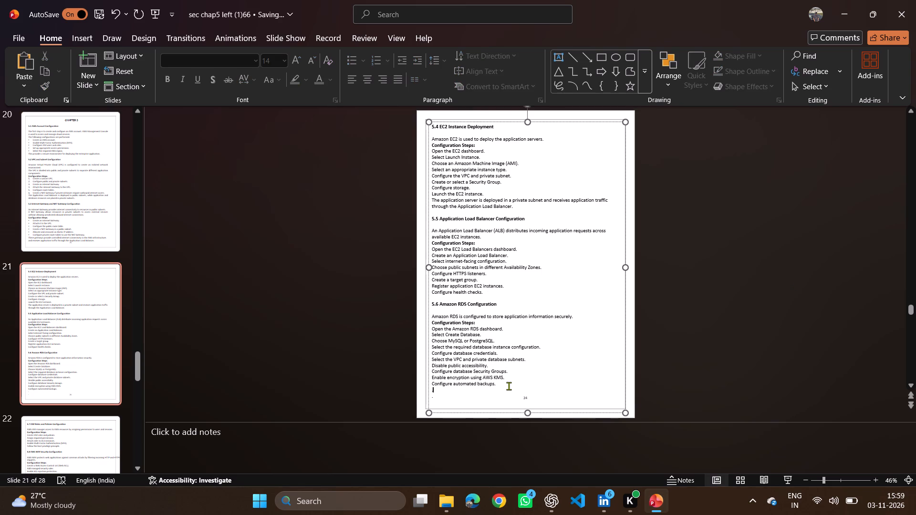
drag(509, 386, 420, 108)
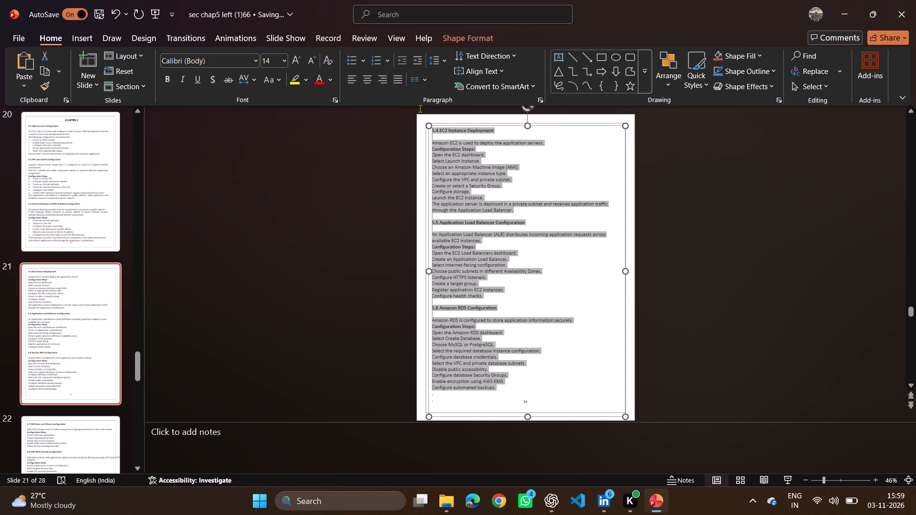
drag(420, 108, 420, 108)
click(397, 82)
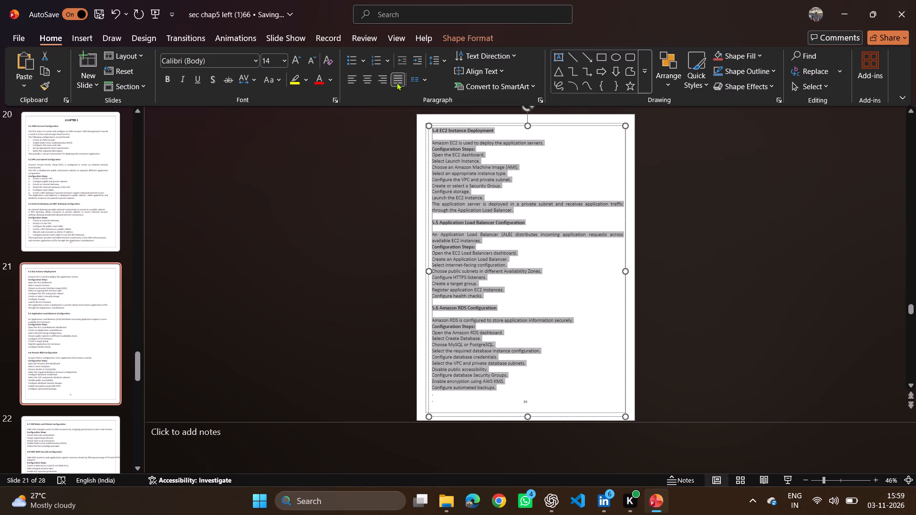
click(229, 335)
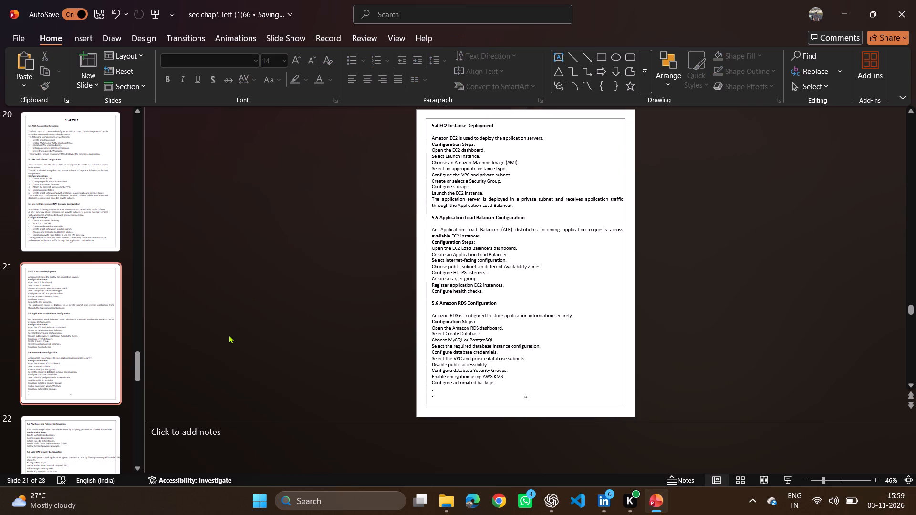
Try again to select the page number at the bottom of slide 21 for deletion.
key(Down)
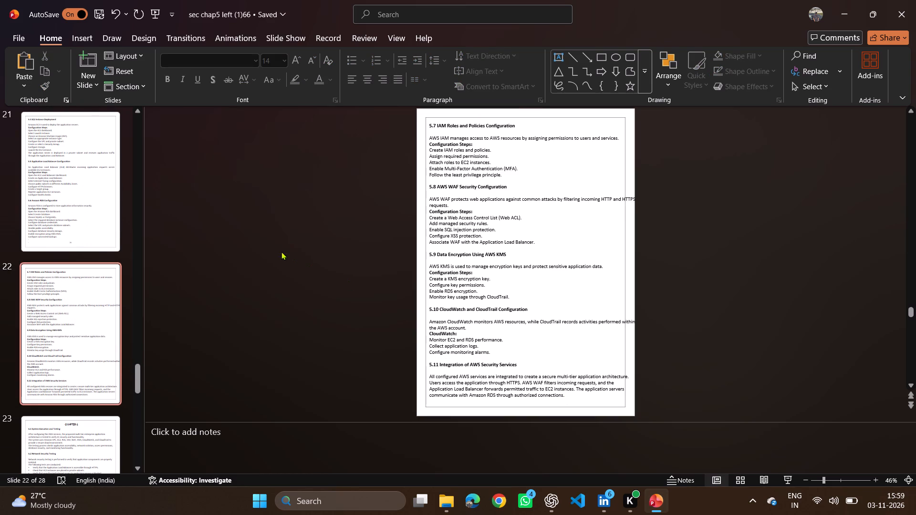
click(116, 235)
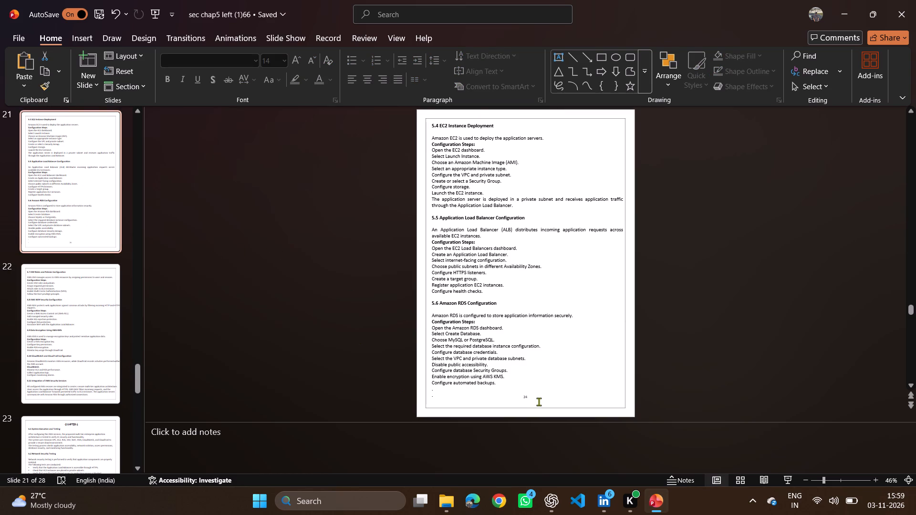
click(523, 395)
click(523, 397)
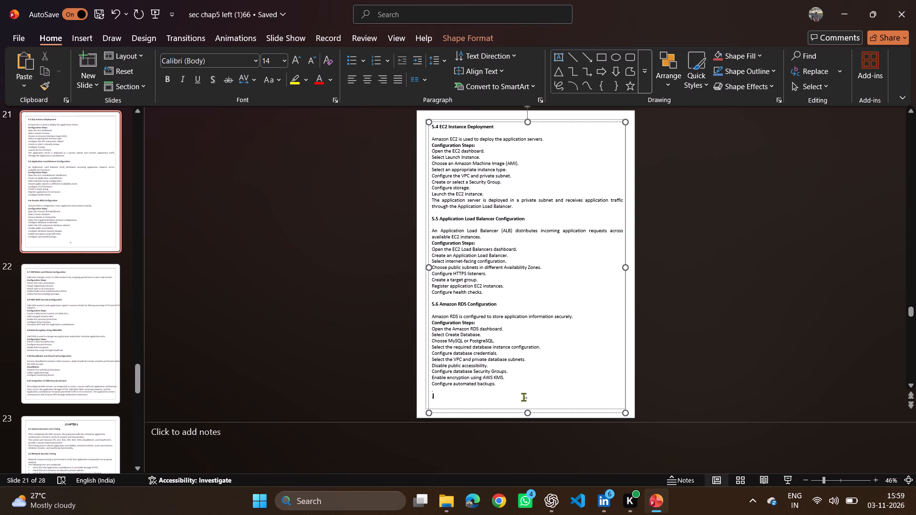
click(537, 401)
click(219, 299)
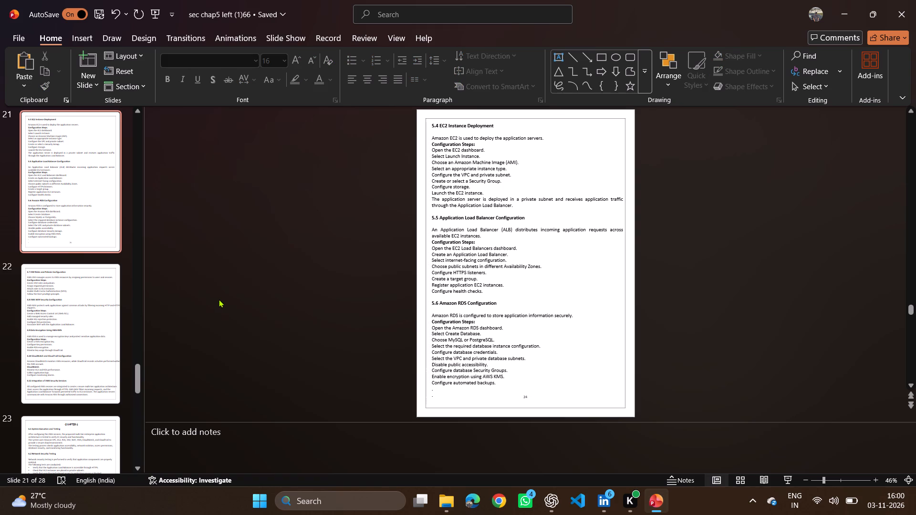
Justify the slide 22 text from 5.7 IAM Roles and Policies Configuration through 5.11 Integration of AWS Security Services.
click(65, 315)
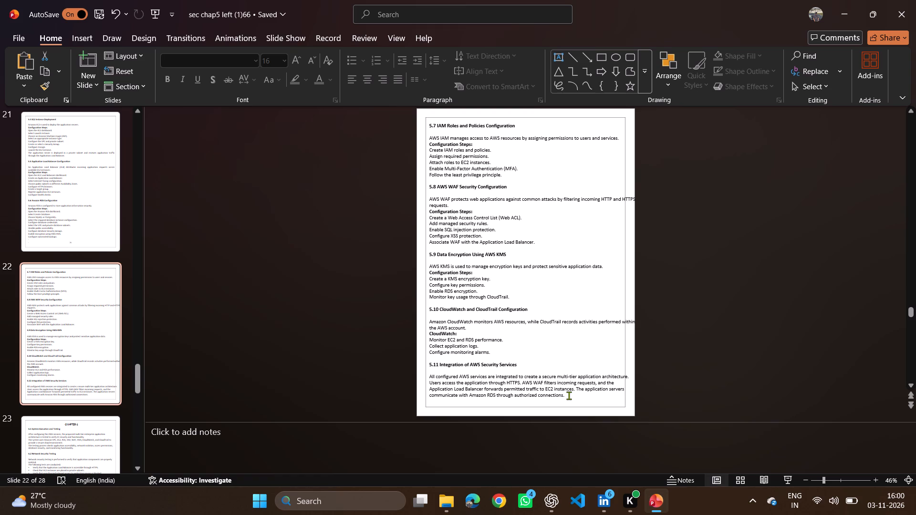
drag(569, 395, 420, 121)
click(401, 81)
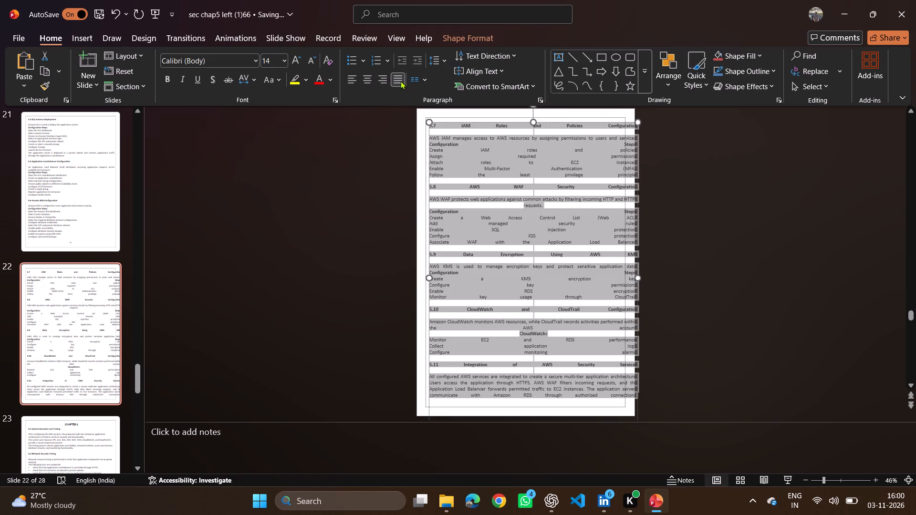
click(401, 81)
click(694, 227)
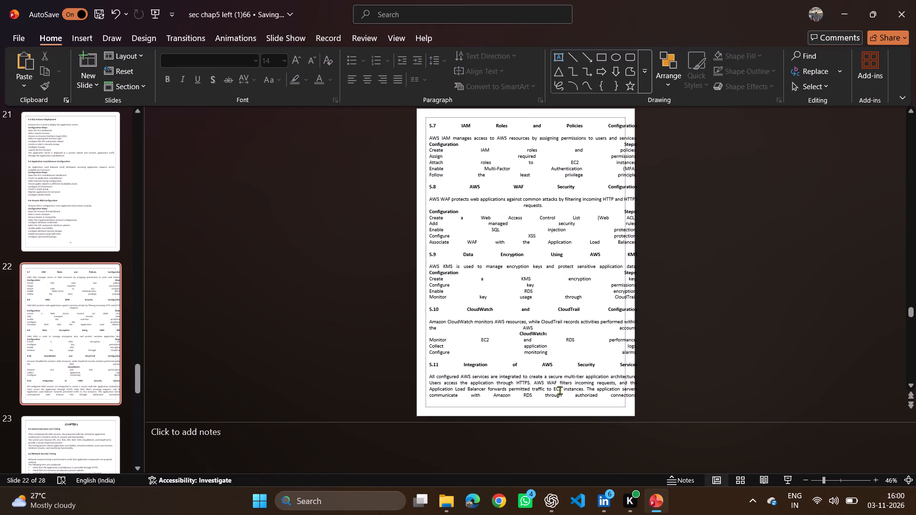
Narrow the slide 22 text box so its text fits inside the page border.
click(660, 392)
click(628, 387)
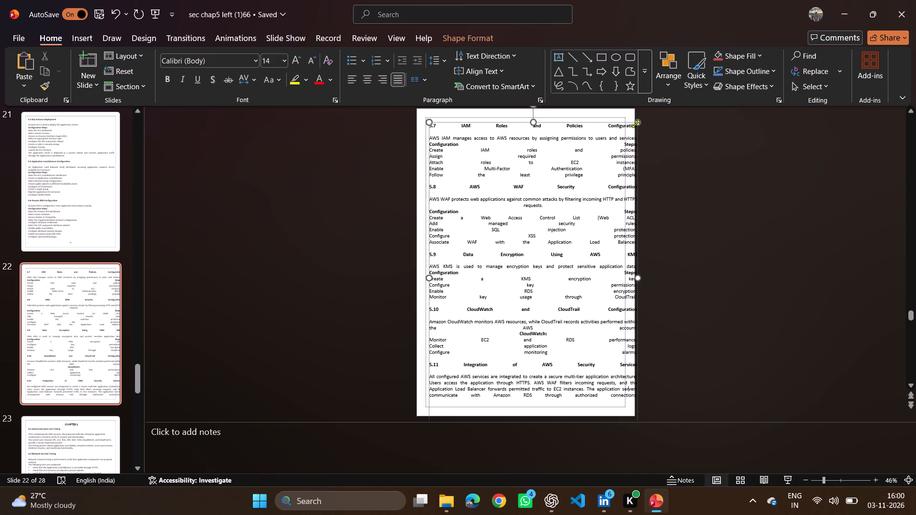
drag(636, 124, 612, 125)
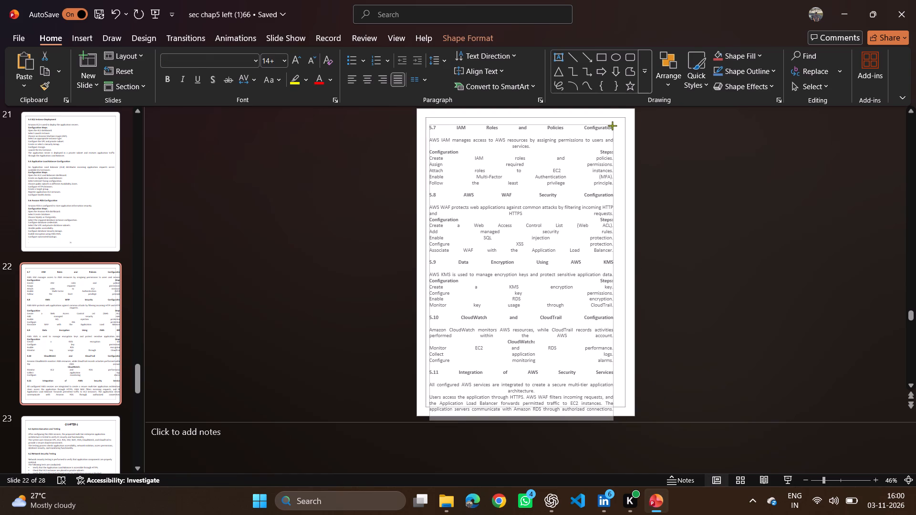
drag(612, 125, 605, 122)
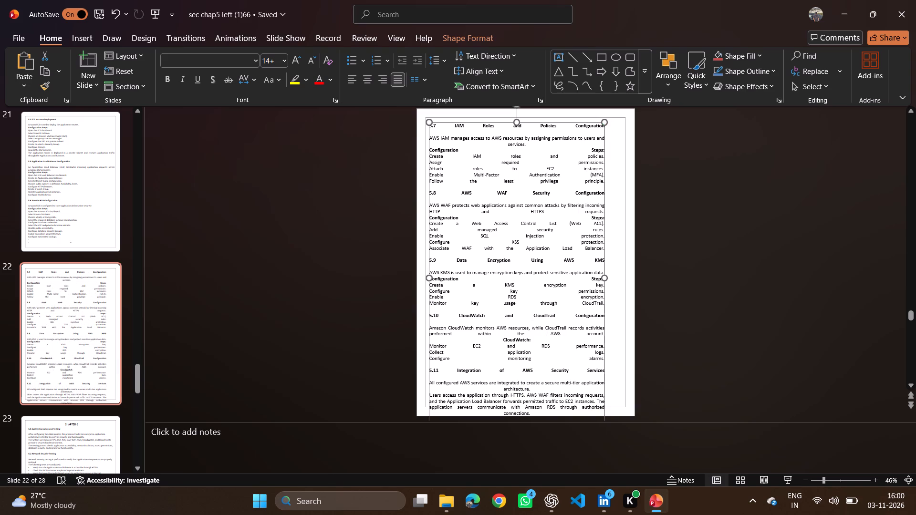
drag(604, 280, 612, 279)
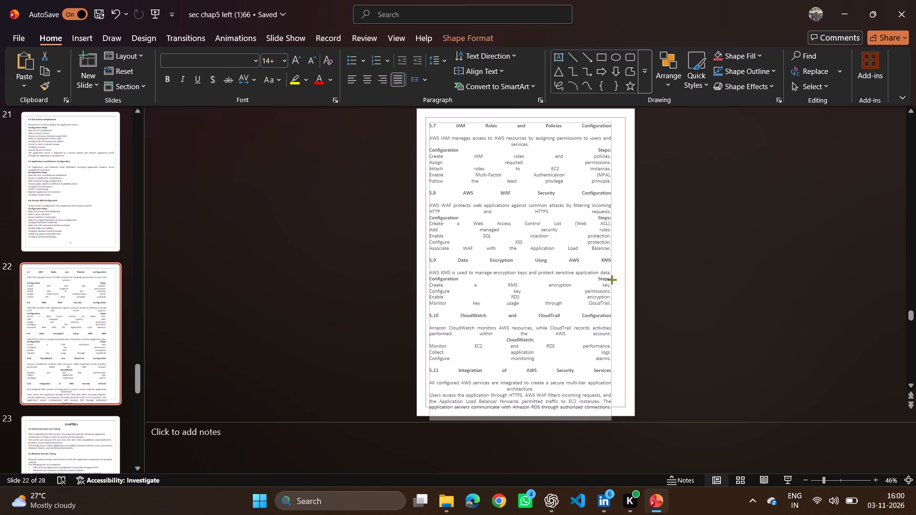
drag(612, 279, 621, 278)
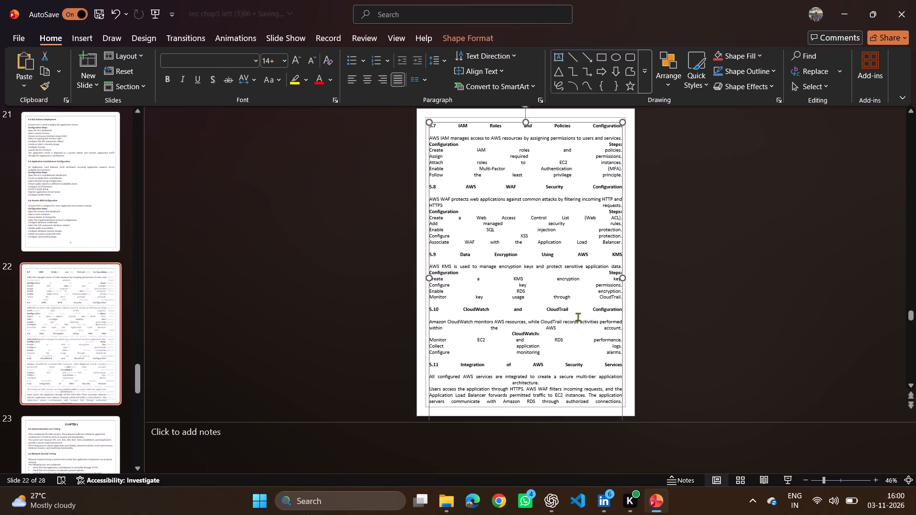
Left-align all the slide 22 text from section 5.7 through section 5.11.
drag(605, 413, 594, 321)
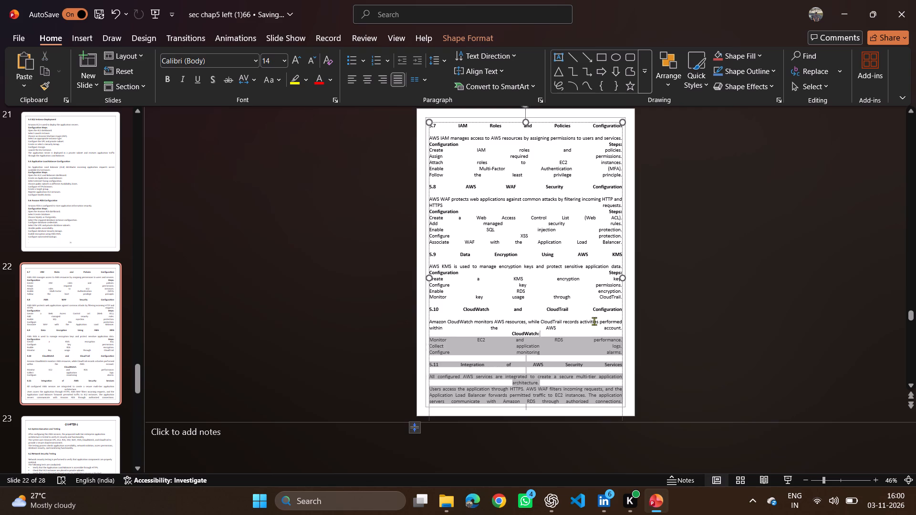
drag(594, 321, 438, 113)
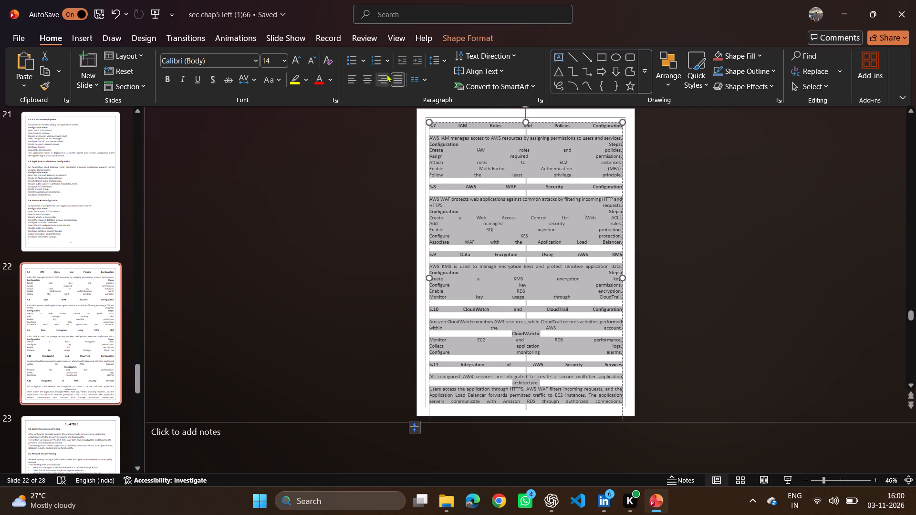
double_click(386, 75)
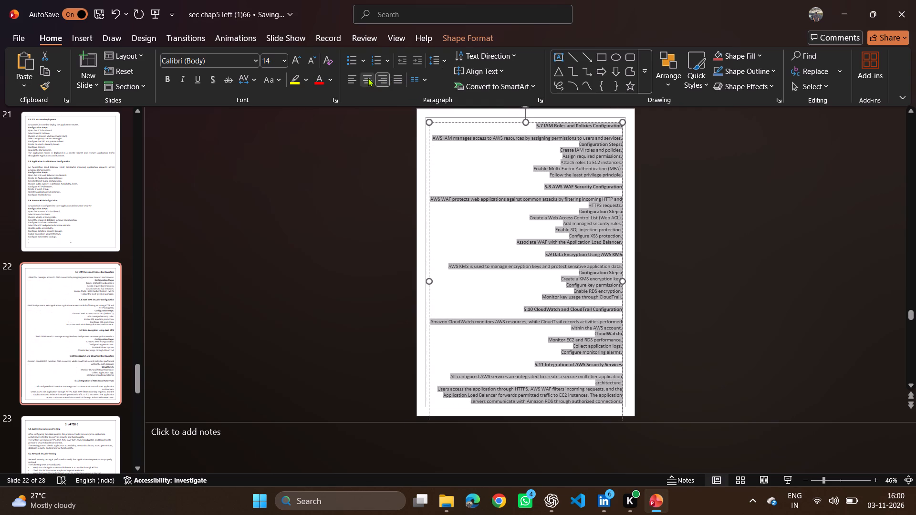
click(368, 78)
click(353, 76)
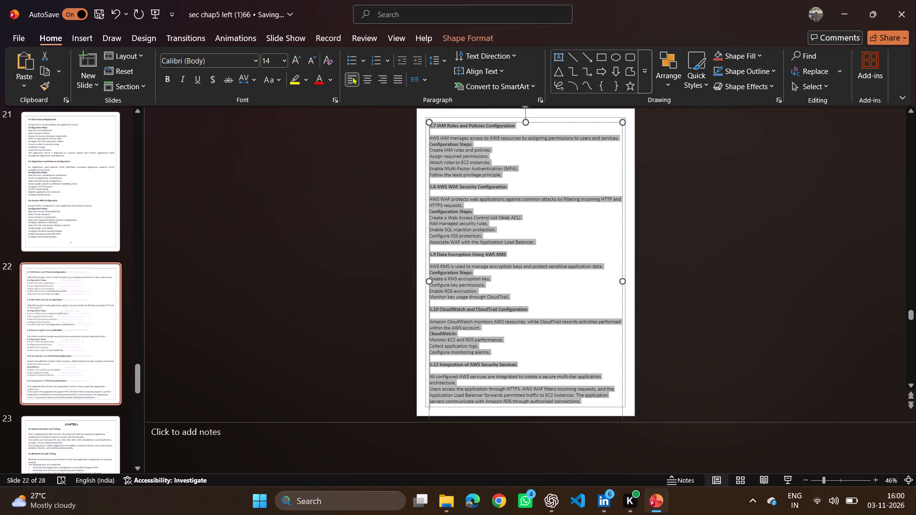
click(703, 267)
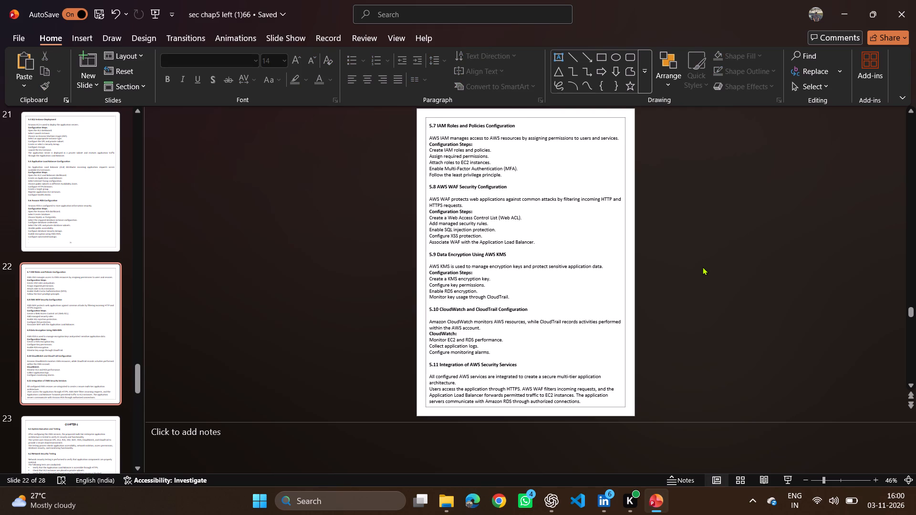
Look back over slides 19 to 23 to compare their text alignment and layout.
key(Down)
key(Up)
key(Up)
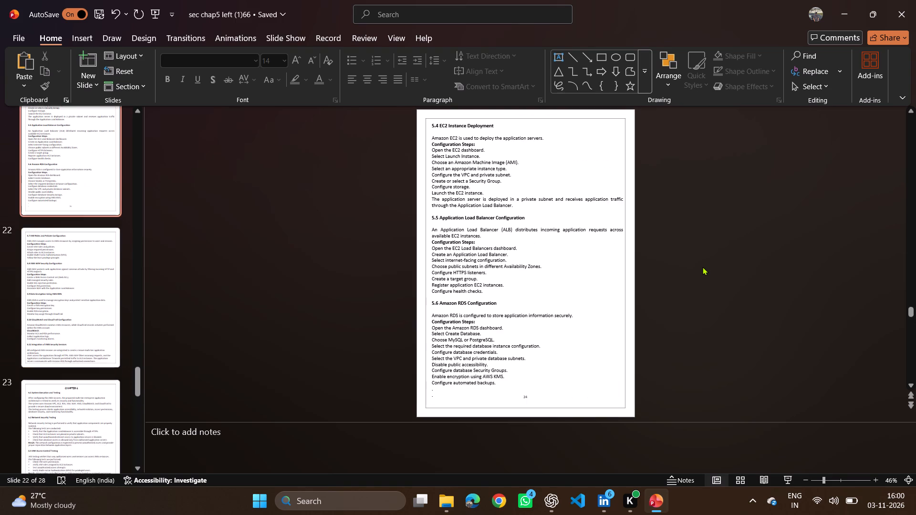
key(Up)
key(Up)
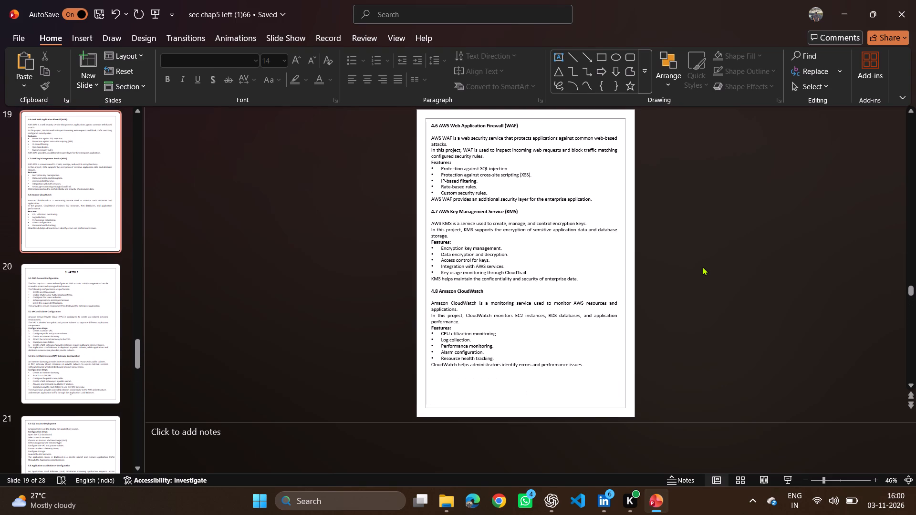
key(Down)
key(Down)
key(Down)
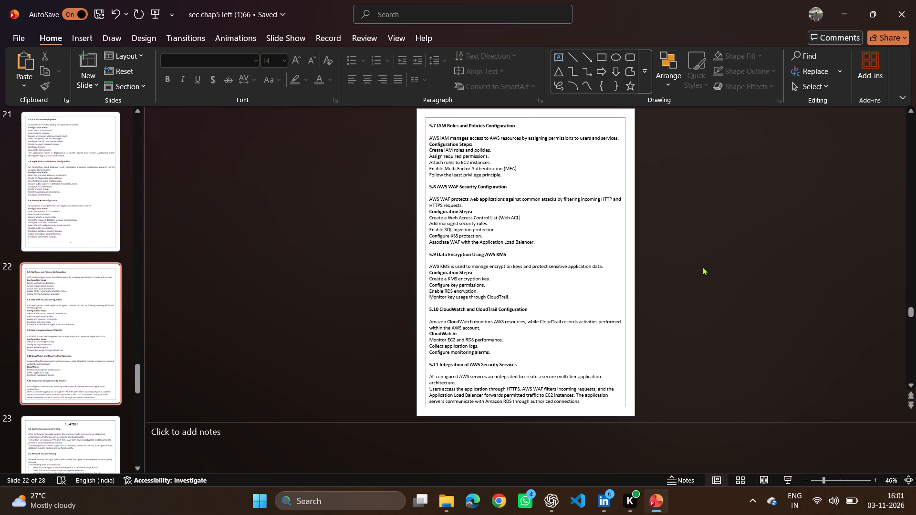
key(Down)
key(Up)
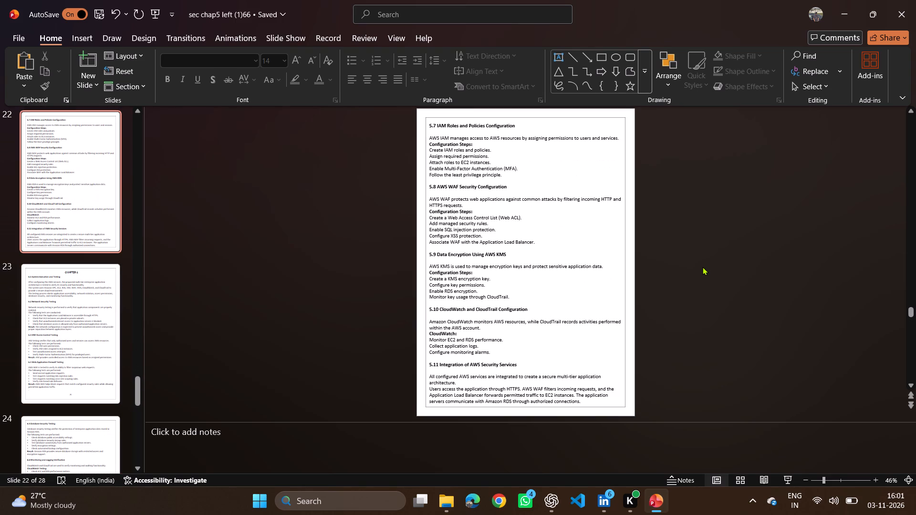
Justify the slide 23 body text in both text boxes, from 6.1 System Execution and Testing through 6.4 Web Application Firewall Testing.
key(Down)
click(503, 380)
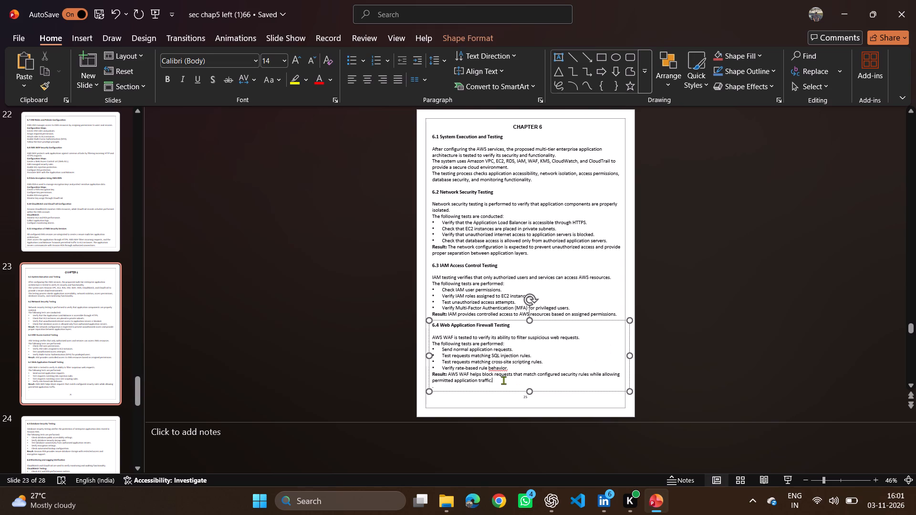
drag(503, 380, 406, 321)
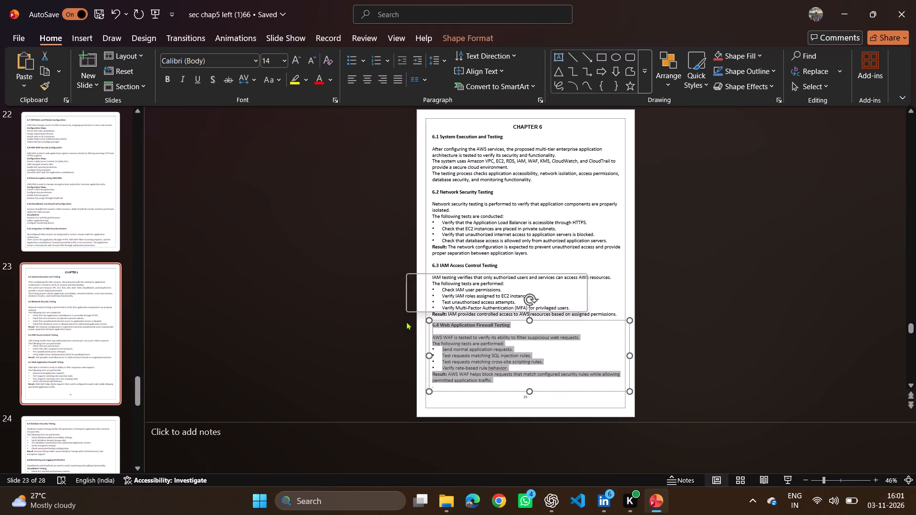
click(396, 78)
drag(619, 282, 619, 315)
click(604, 306)
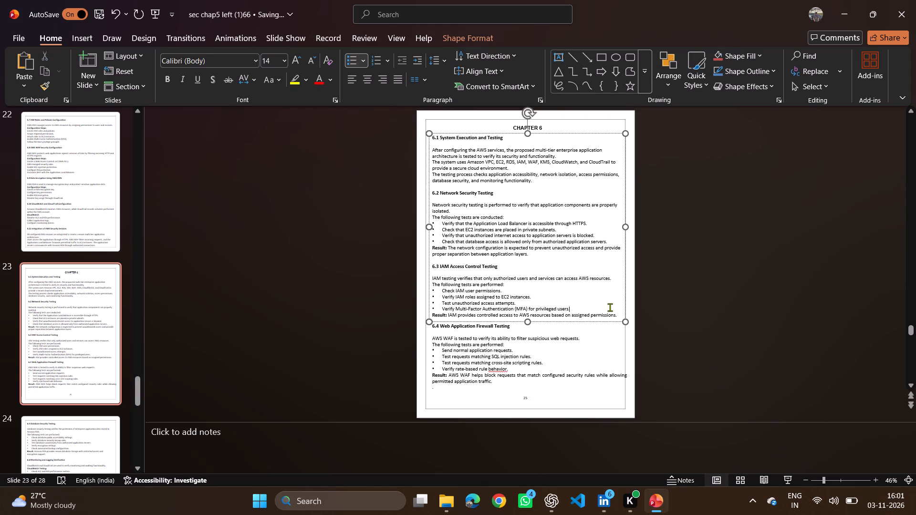
drag(620, 315, 425, 135)
click(396, 77)
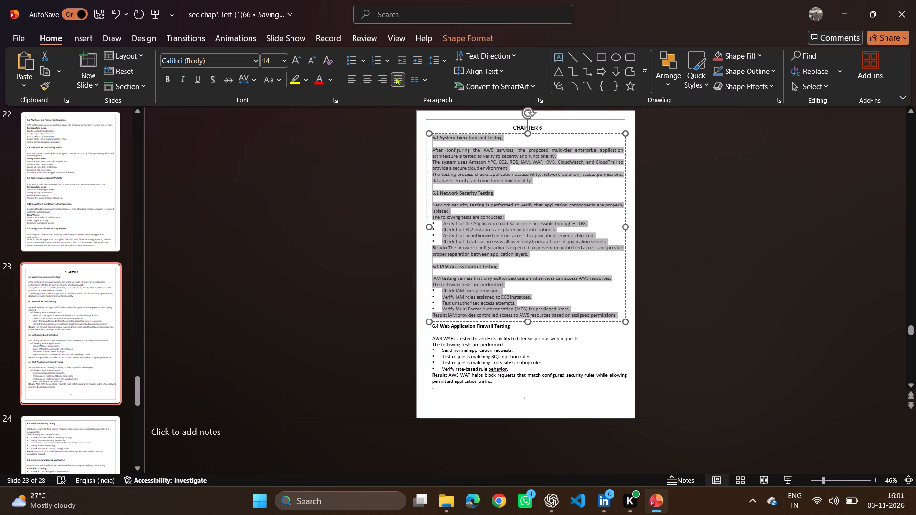
click(241, 248)
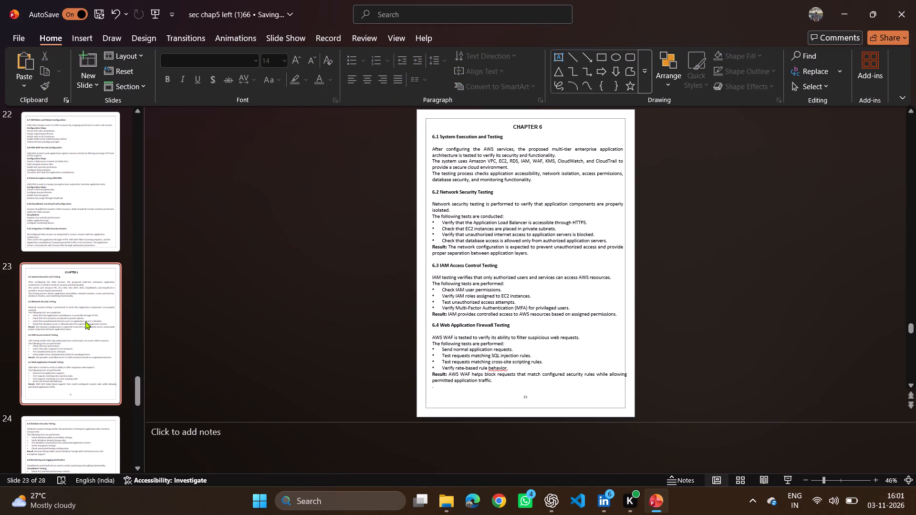
Justify the slide 24 text from 6.5 Database Security Testing through 6.7 Implementation Screenshots.
key(Down)
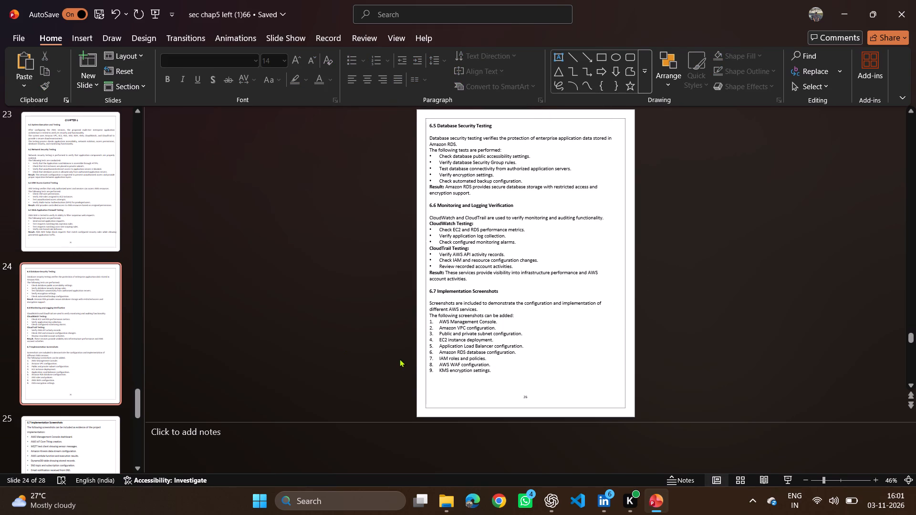
drag(500, 368, 426, 127)
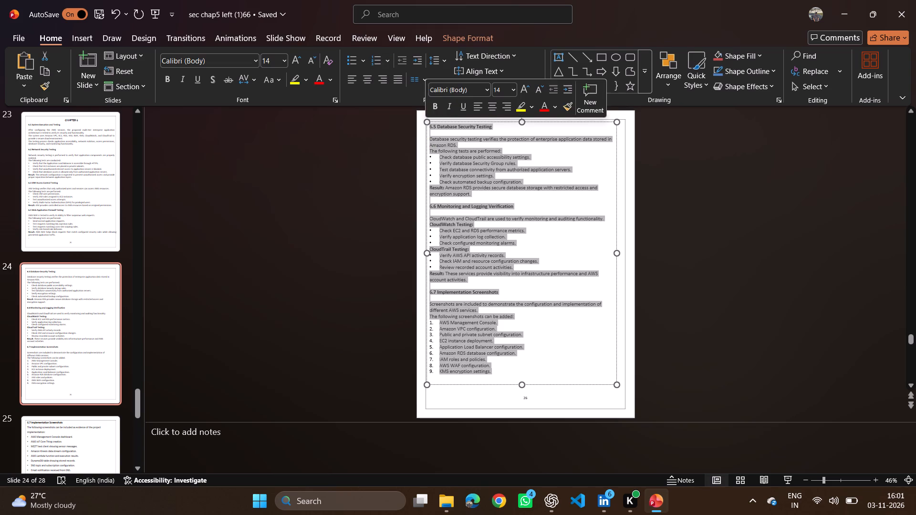
click(397, 78)
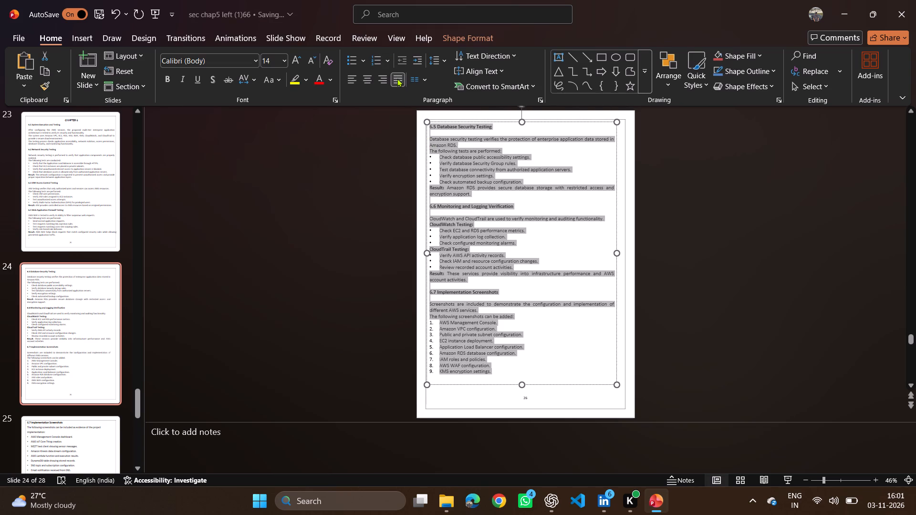
click(795, 259)
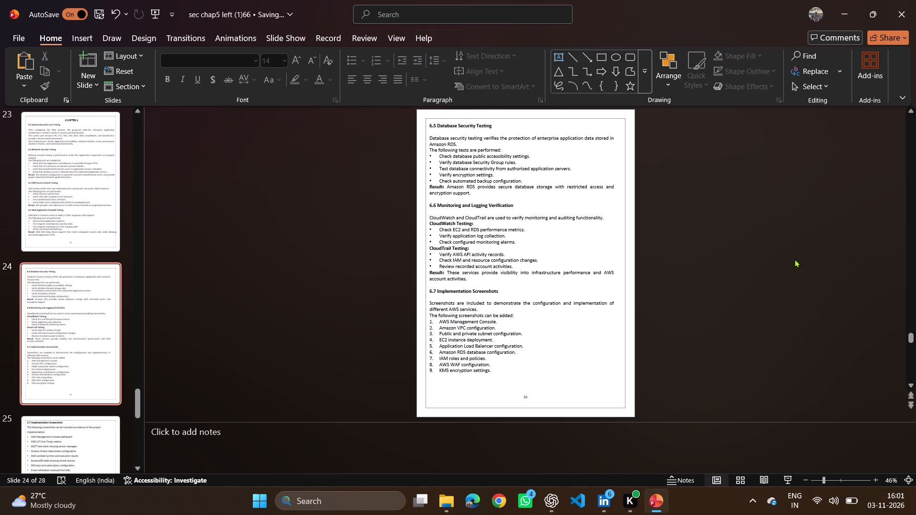
Set the slide 25 text, sections 6.7 Implementation Screenshots and 6.8 Result Summary, to font size 14 and justify it.
key(Down)
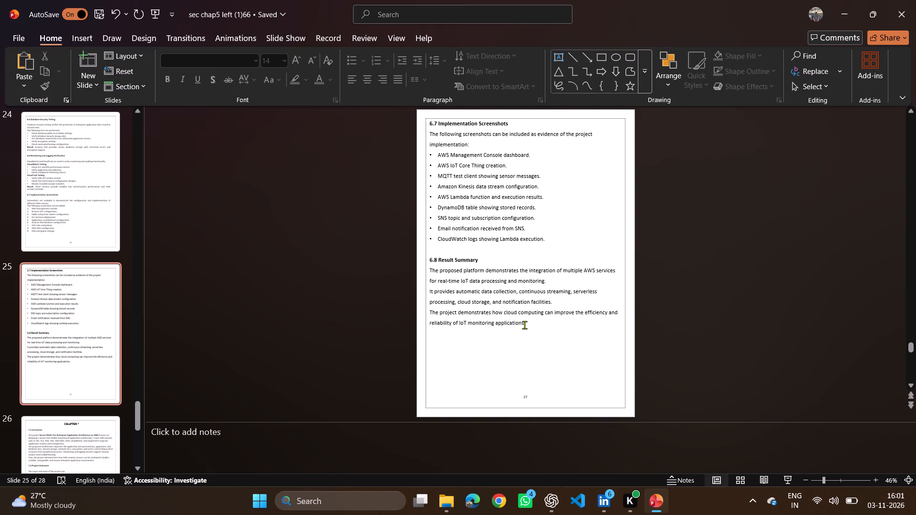
drag(525, 324, 428, 123)
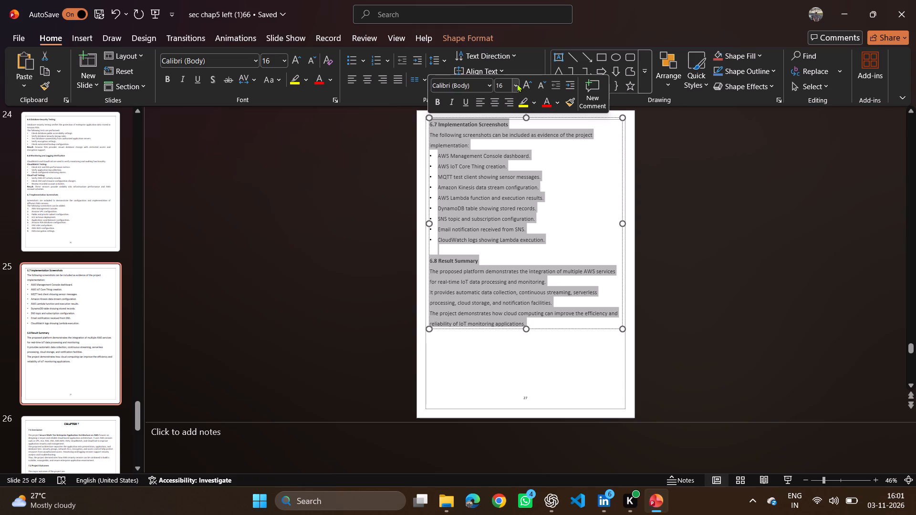
click(517, 83)
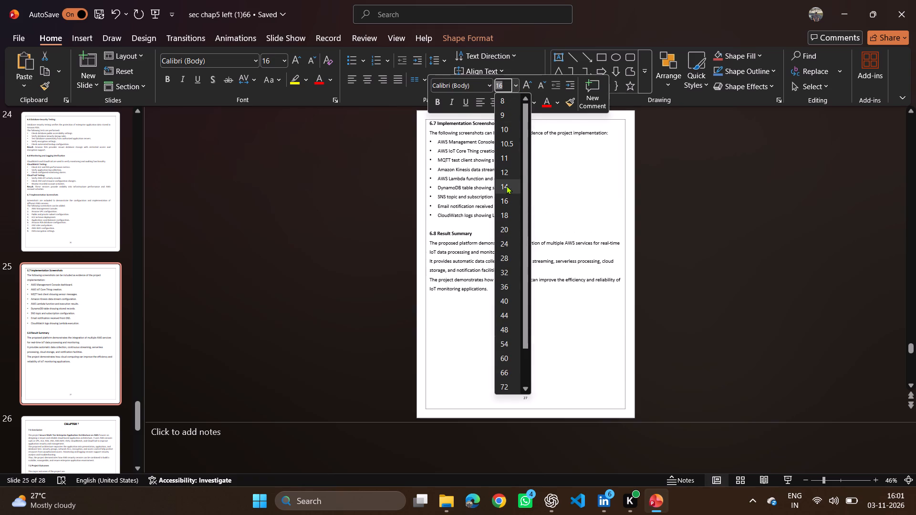
click(507, 185)
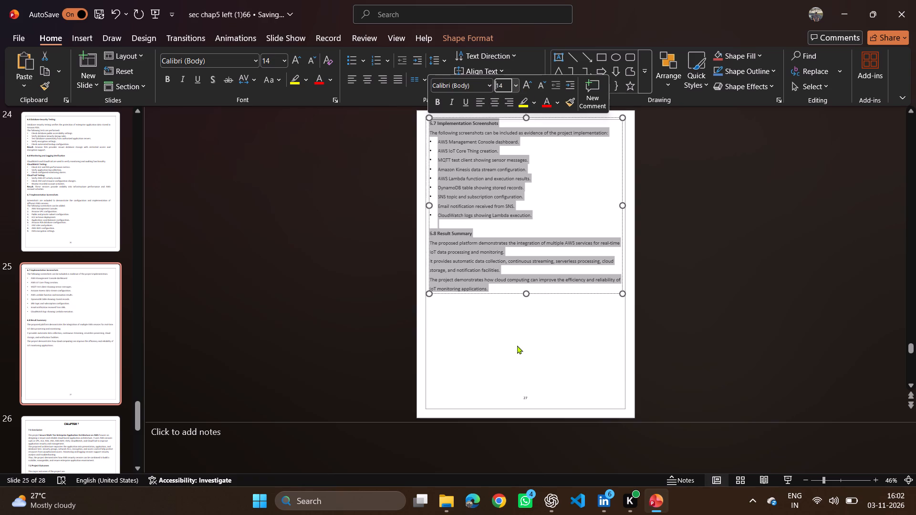
click(400, 74)
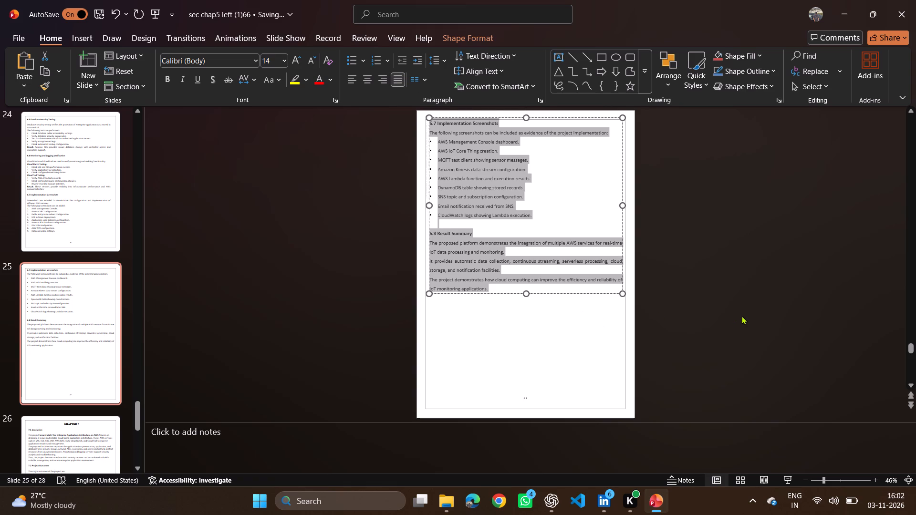
click(742, 316)
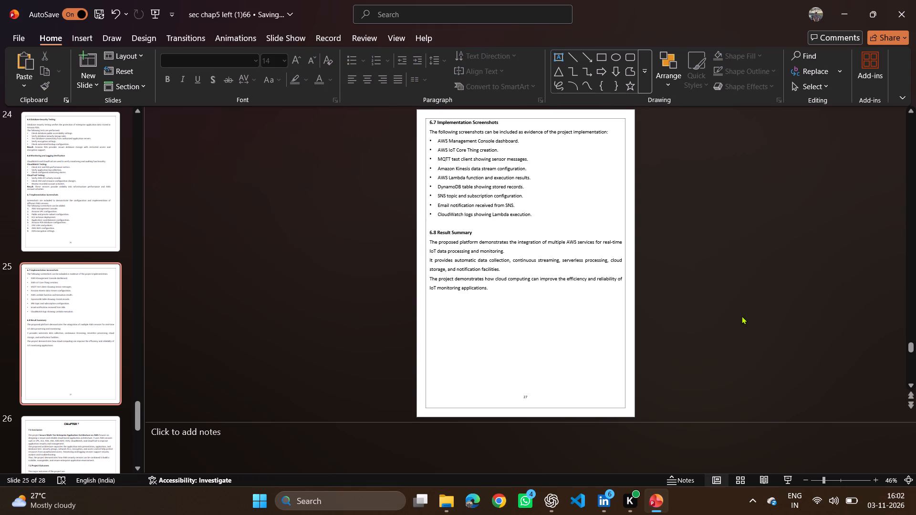
Move the slide 25 text box with sections 6.7 and 6.8 slightly down inside the page border.
click(586, 250)
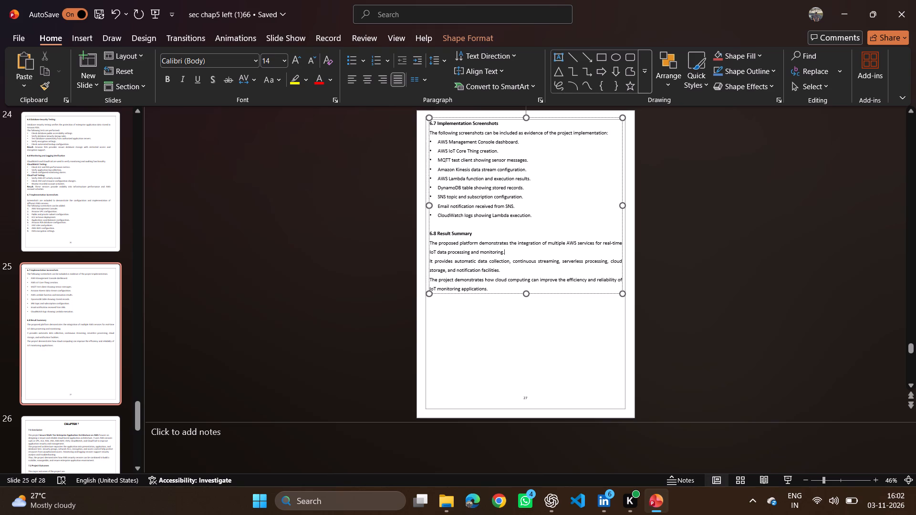
drag(608, 119, 608, 123)
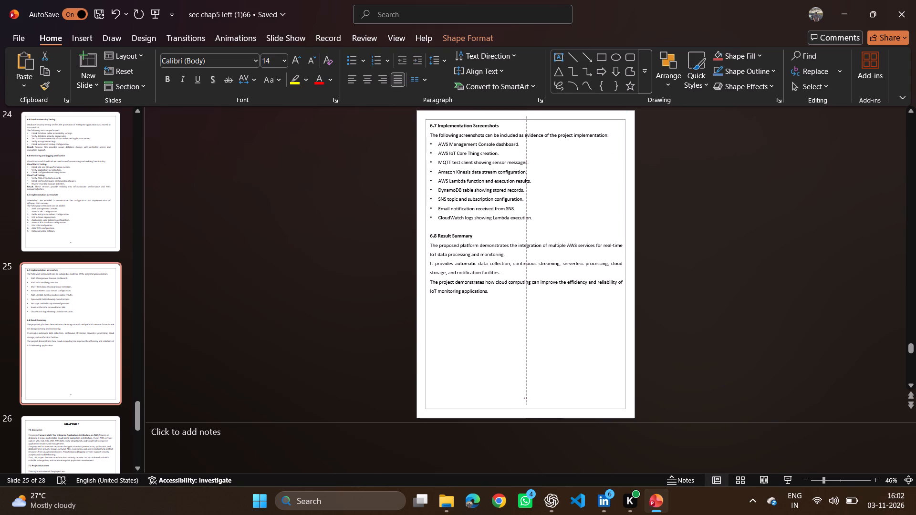
drag(608, 123, 609, 125)
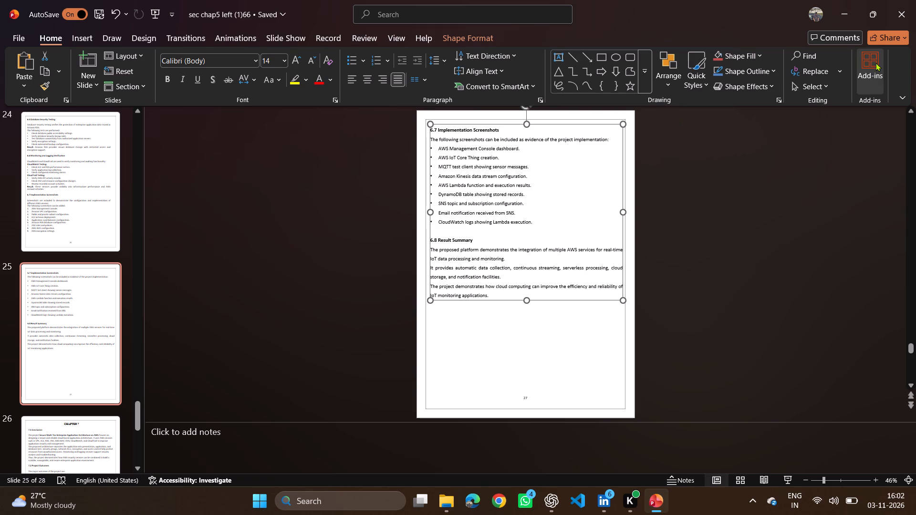
click(823, 165)
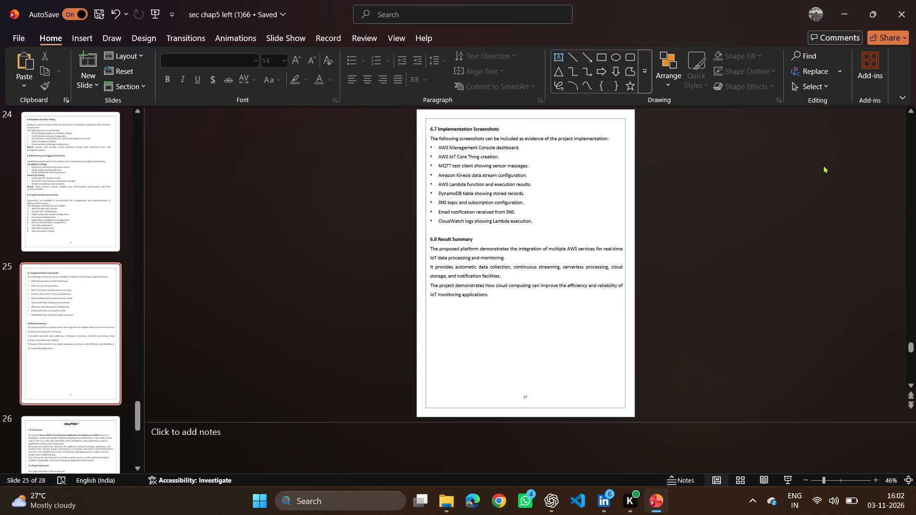
Delete the page number and its text box from the foot of slide 25, the Result Summary page.
key(Down)
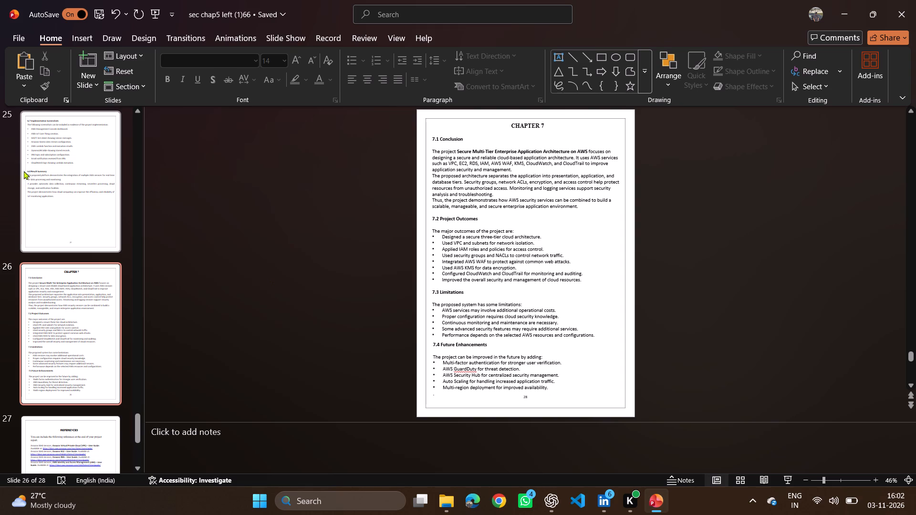
click(124, 195)
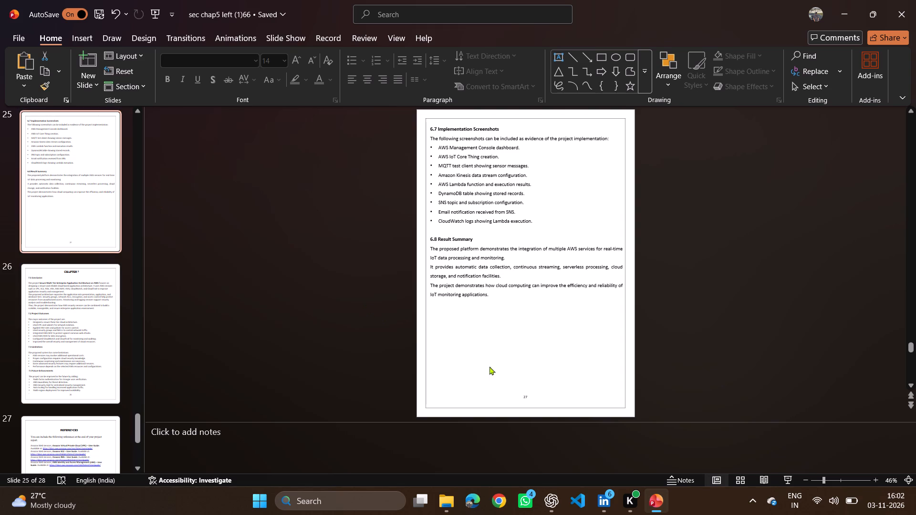
click(527, 394)
key(BackSpace)
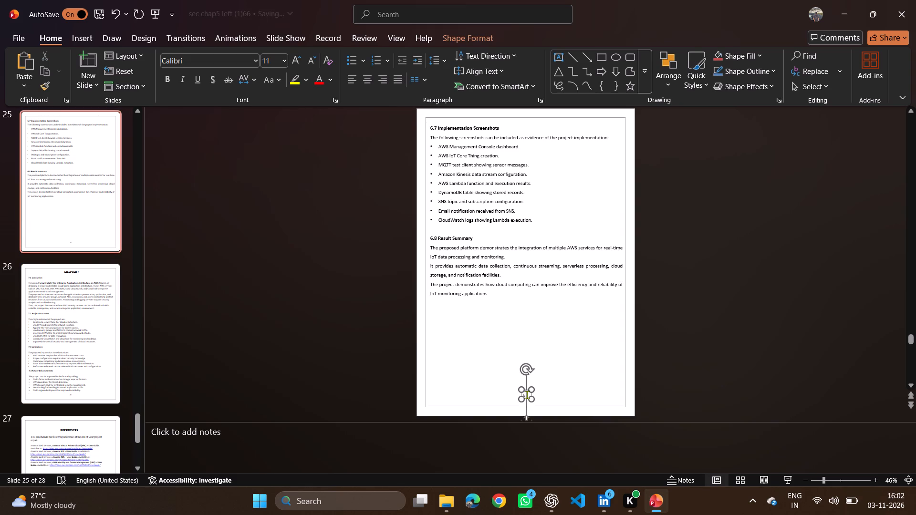
key(BackSpace)
key(BackSpace)
click(528, 396)
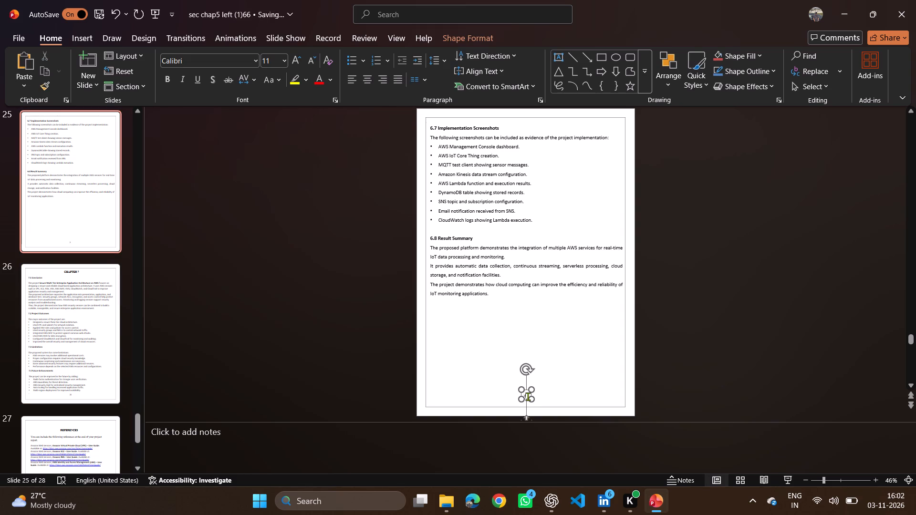
click(532, 398)
key(BackSpace)
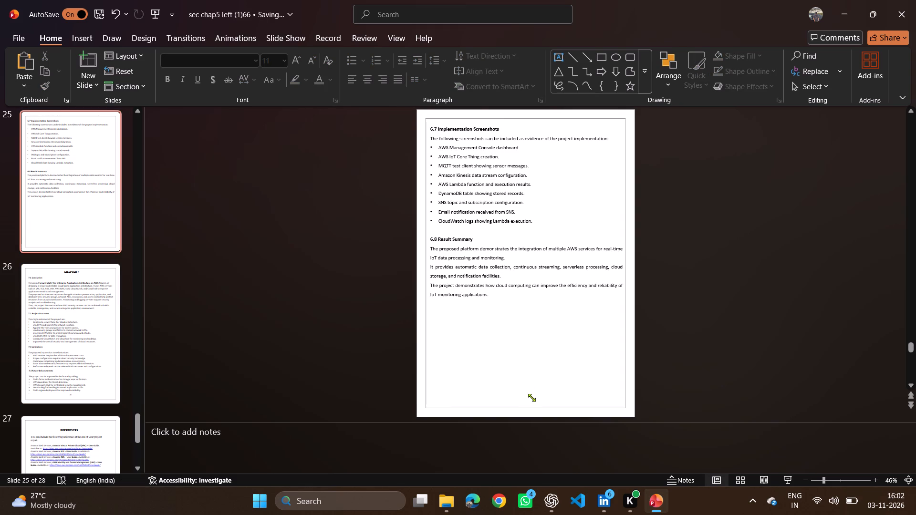
Delete the page number and its text box from the foot of slide 24, the Database Security Testing page.
key(Up)
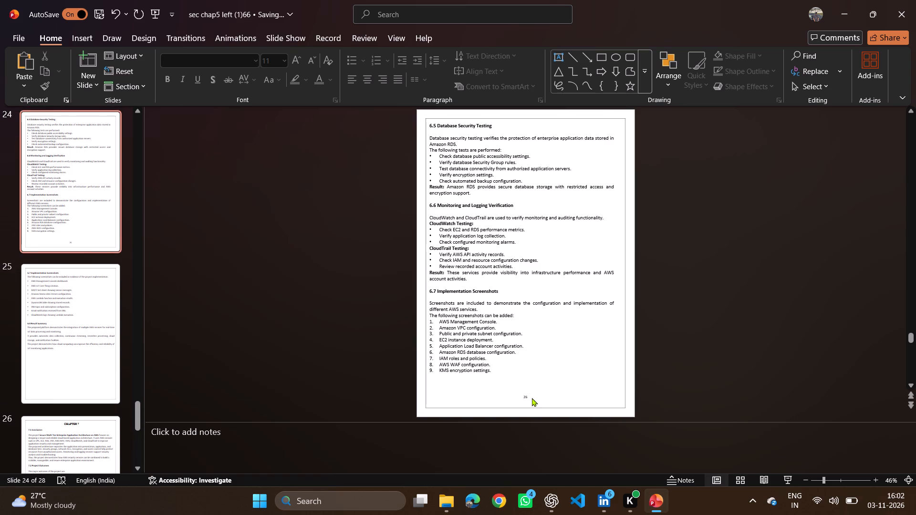
click(523, 398)
key(BackSpace)
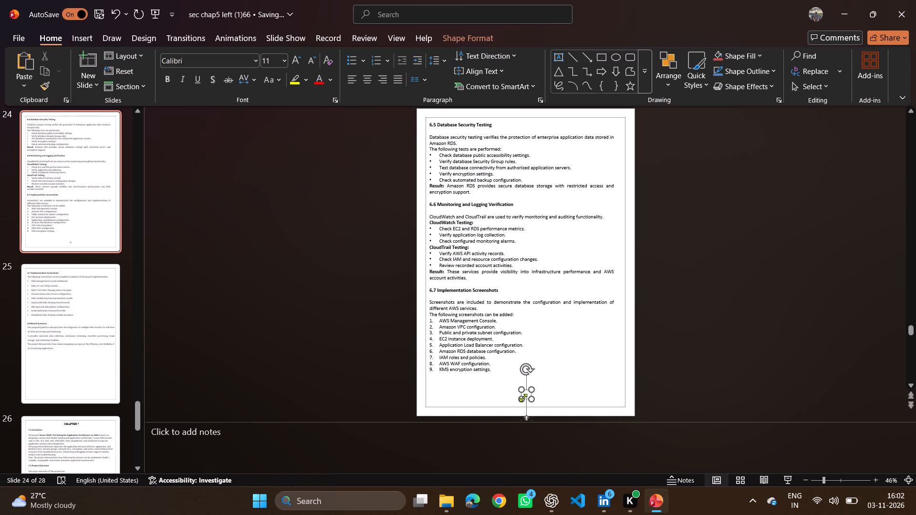
key(BackSpace)
key(BackSpace)
key(BackSpace)
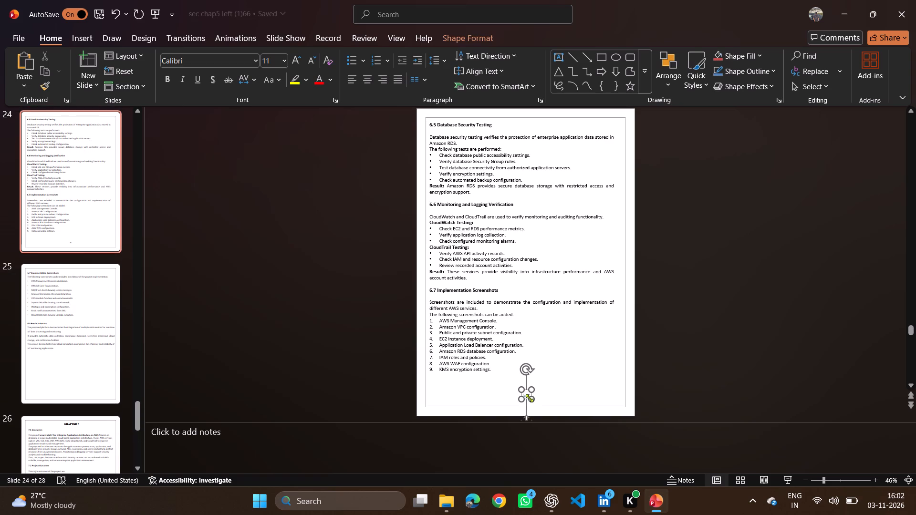
drag(530, 398, 516, 398)
key(BackSpace)
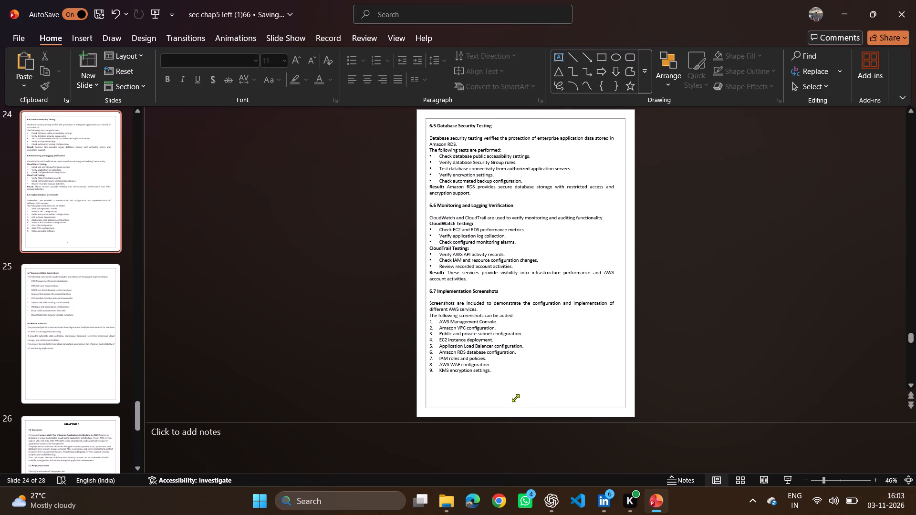
Delete the page number from the foot of slide 23, the Chapter 6 opening page.
key(Up)
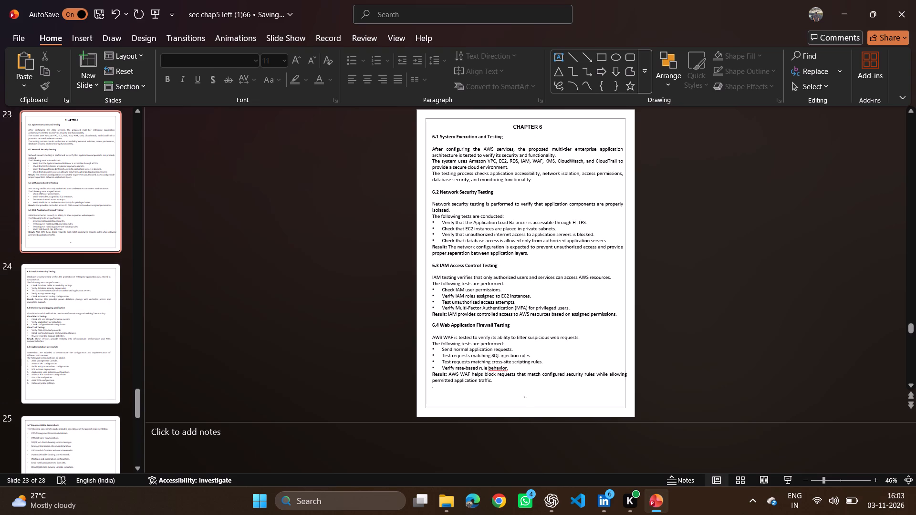
click(528, 397)
key(BackSpace)
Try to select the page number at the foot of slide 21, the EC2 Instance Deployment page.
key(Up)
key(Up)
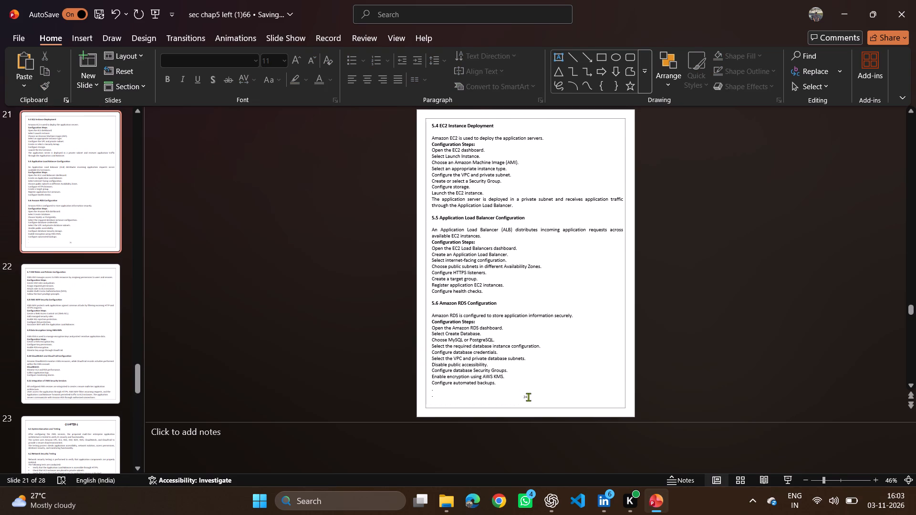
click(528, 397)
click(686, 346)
Justify the slide 26 body text in both text boxes, from 7.1 Conclusion through 7.4 Future Enhancements.
key(Down)
key(Down)
key(Down)
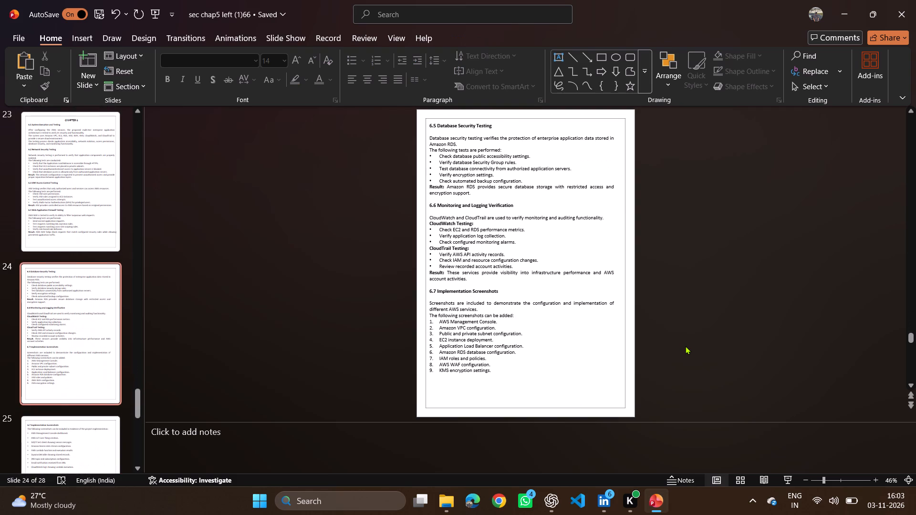
key(Down)
key(Down)
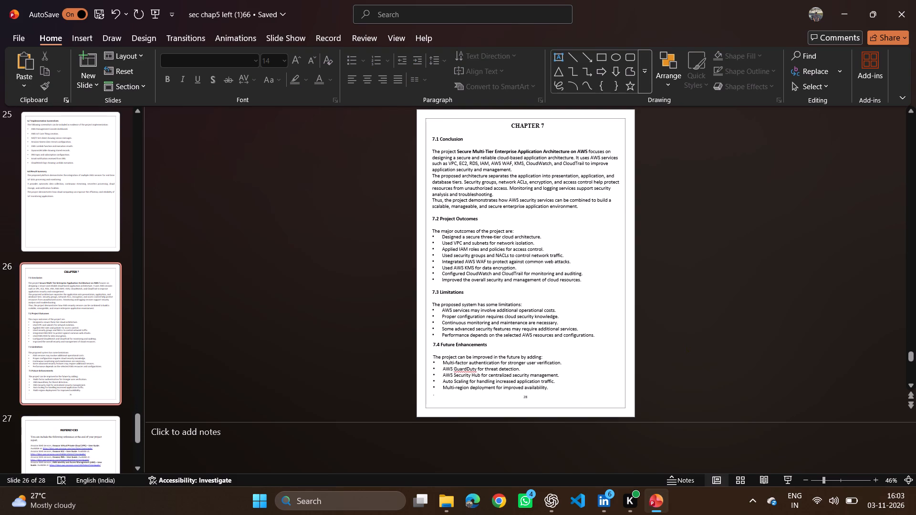
click(522, 400)
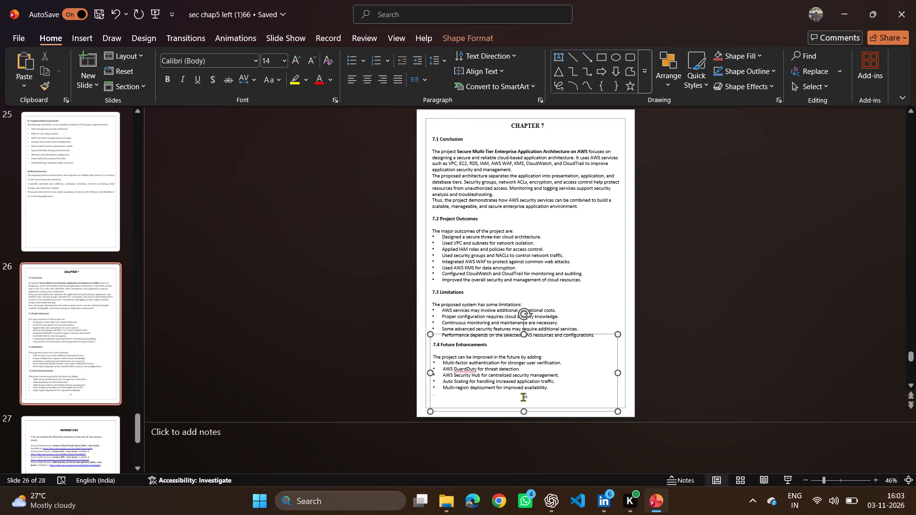
click(524, 396)
drag(554, 390, 466, 209)
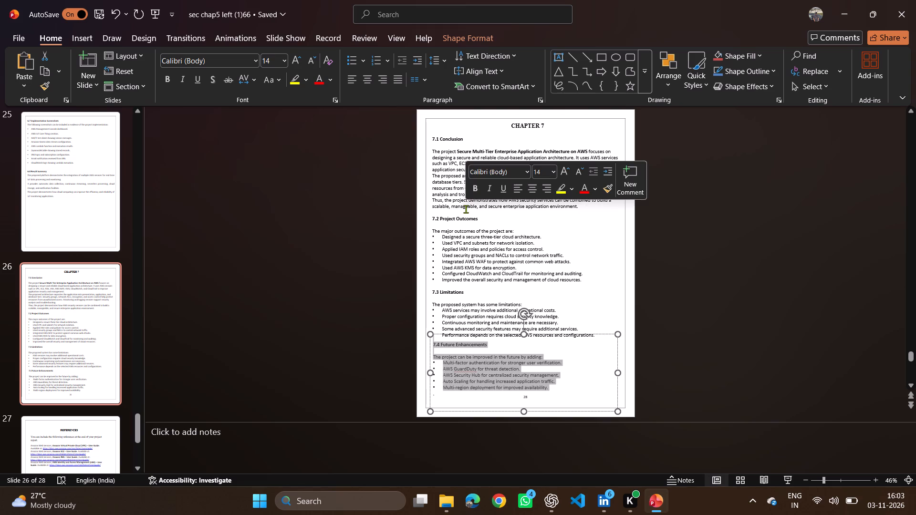
click(397, 75)
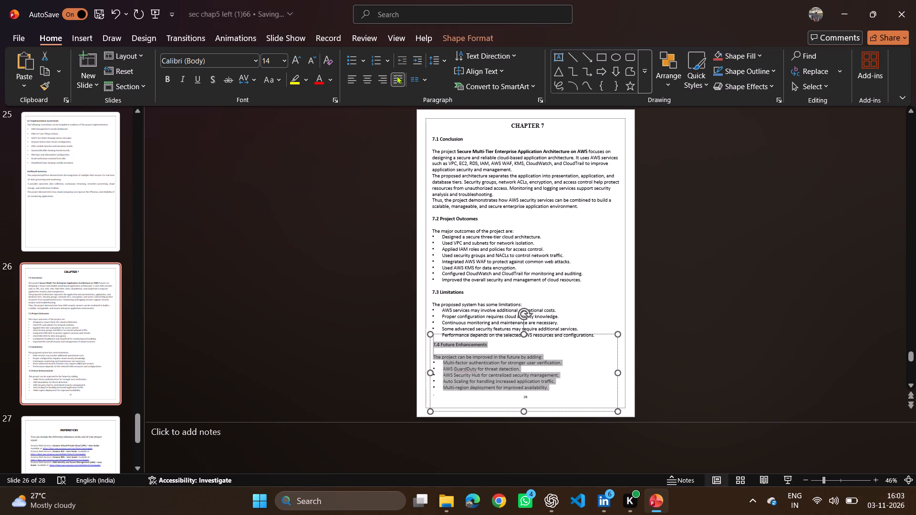
click(397, 75)
click(614, 331)
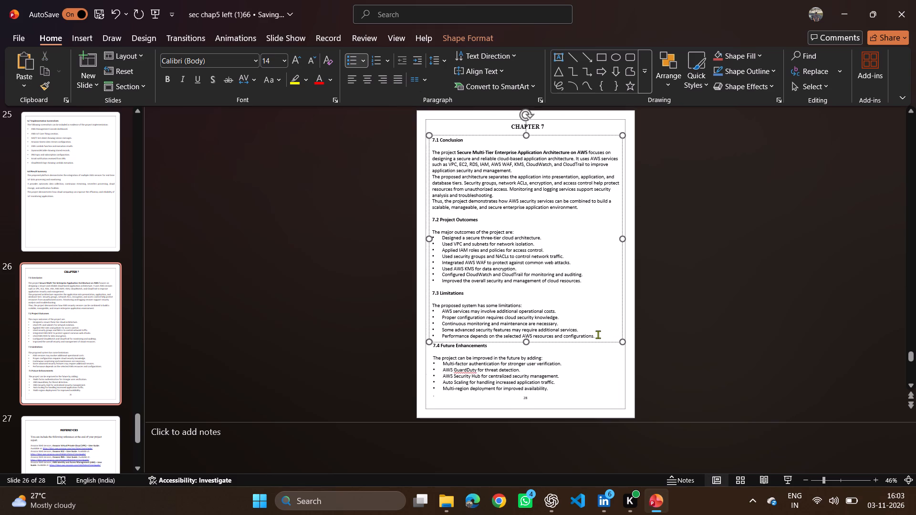
drag(598, 334, 429, 127)
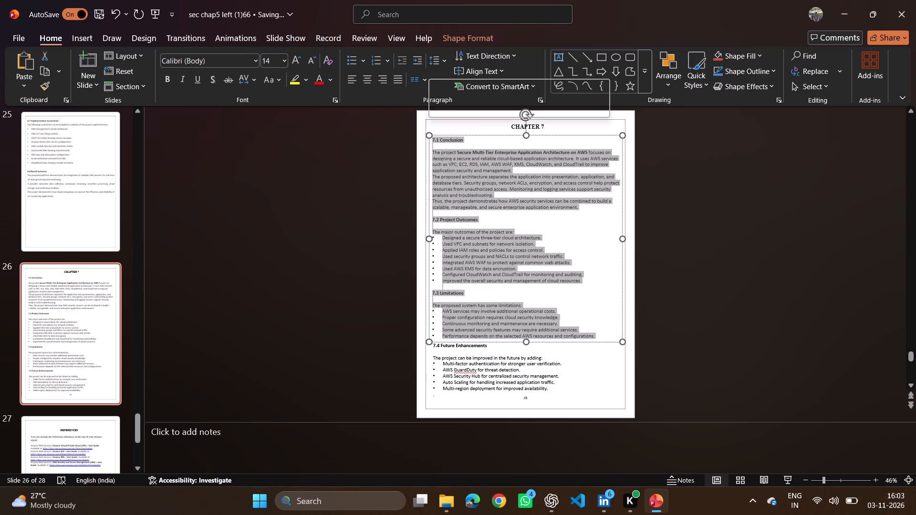
click(397, 78)
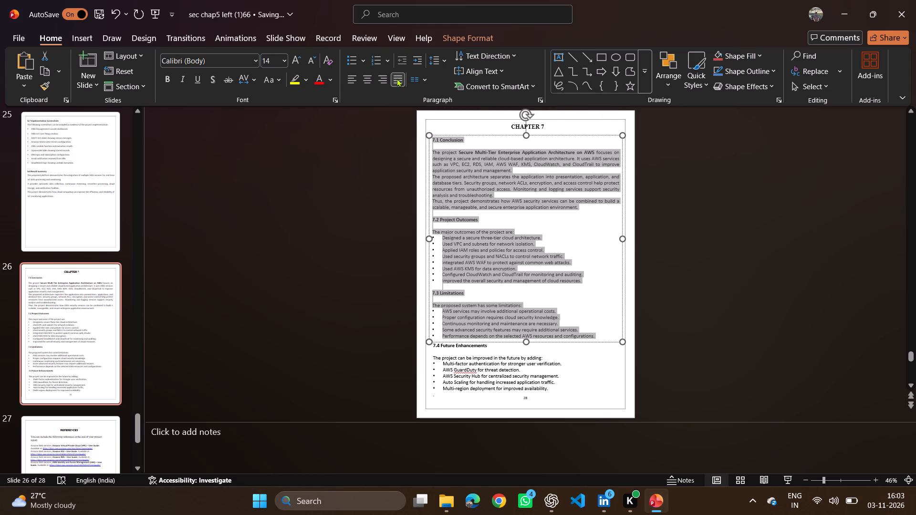
click(767, 224)
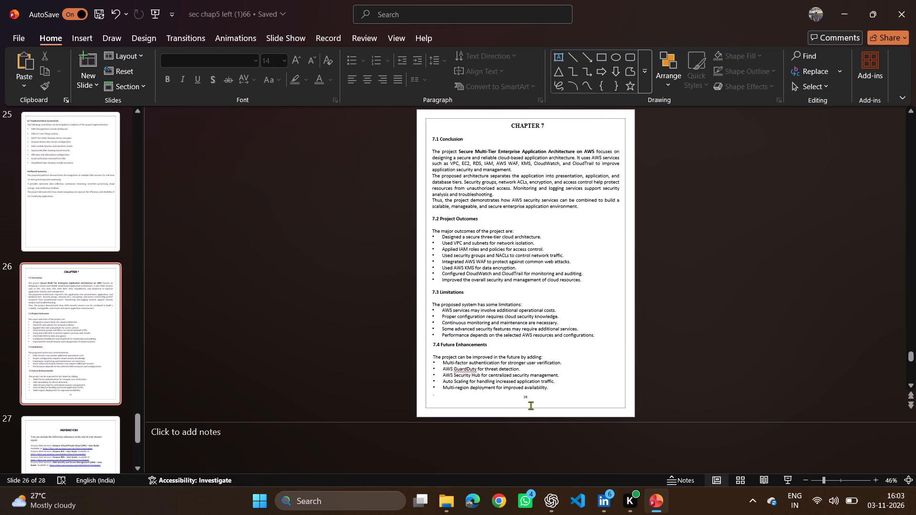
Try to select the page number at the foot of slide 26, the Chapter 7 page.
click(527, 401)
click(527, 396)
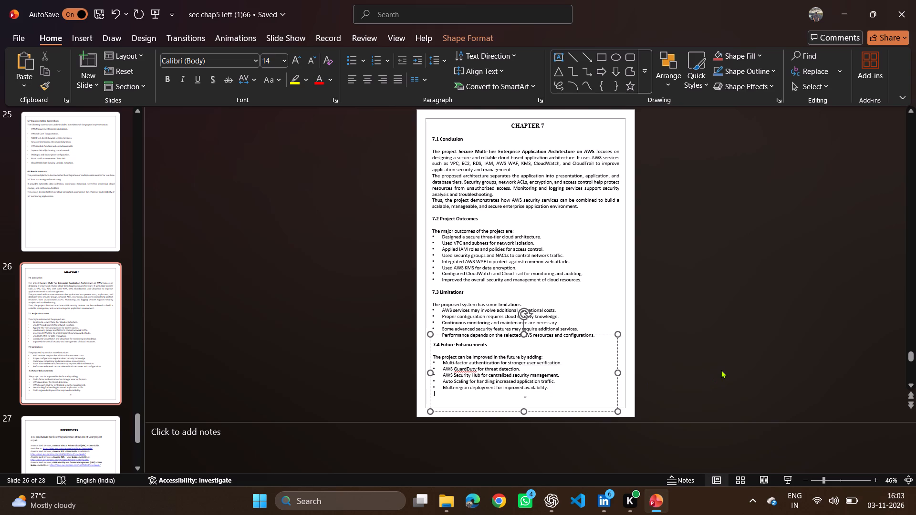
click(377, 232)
Delete the page number and its text box from the foot of slide 27, the References and Assessment page.
key(Down)
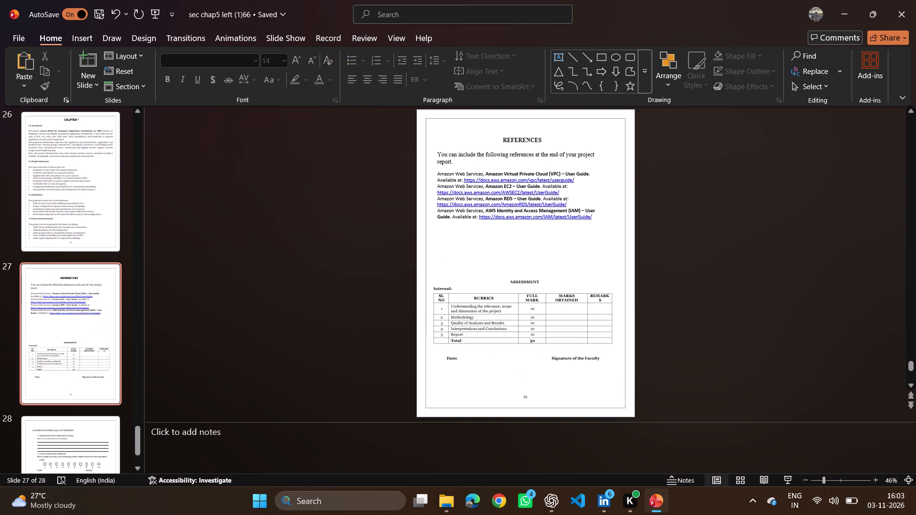
click(526, 399)
key(BackSpace)
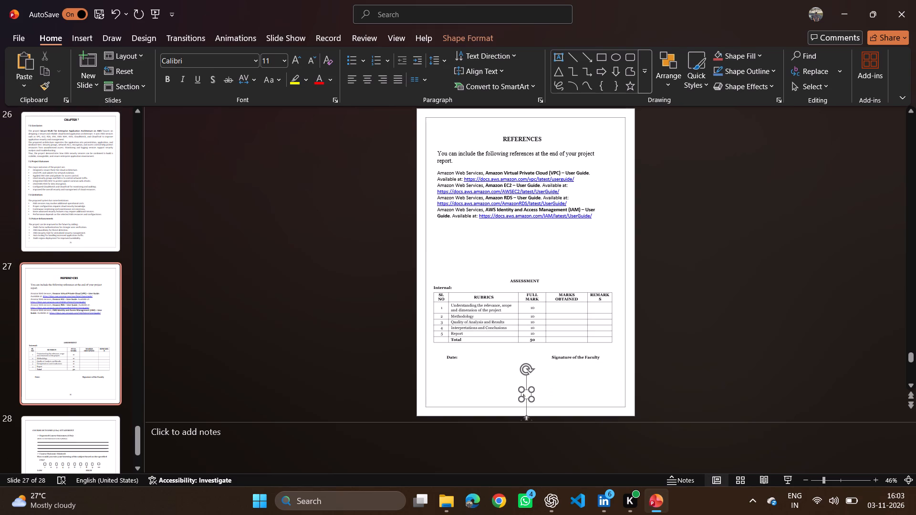
key(BackSpace)
key(BackSpace)
click(526, 399)
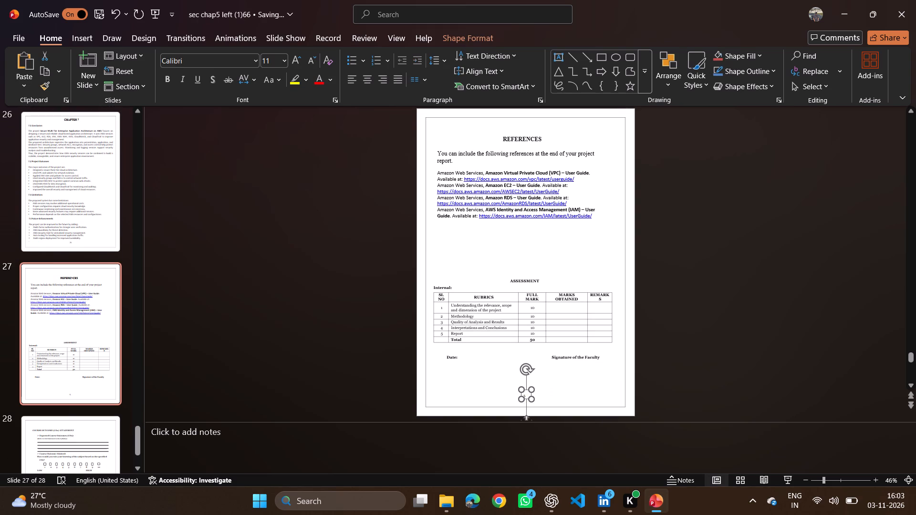
key(BackSpace)
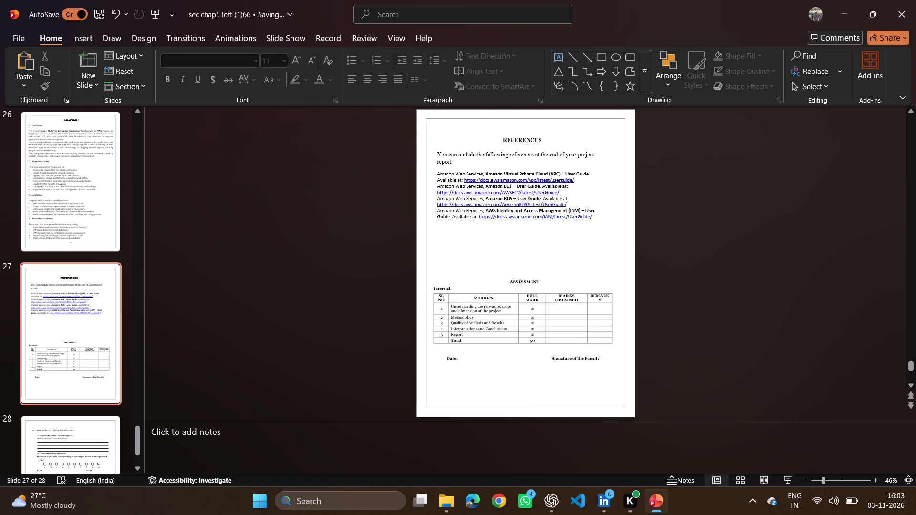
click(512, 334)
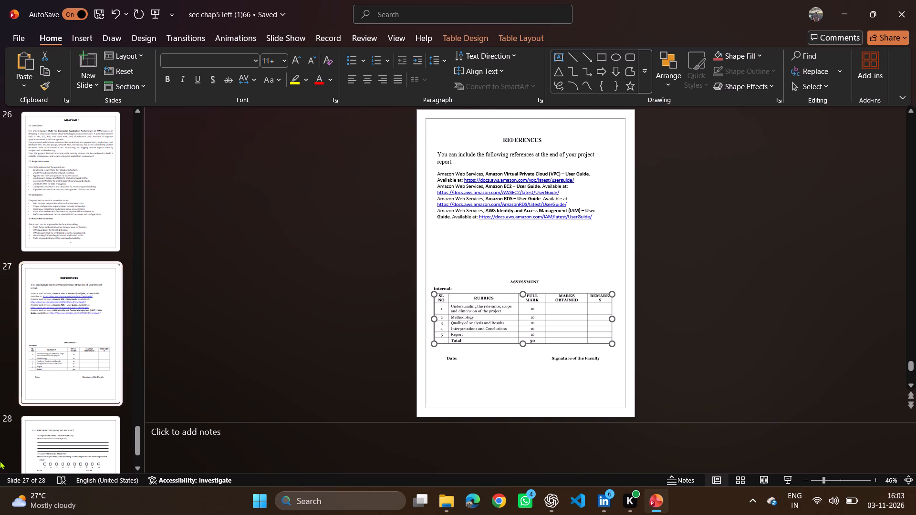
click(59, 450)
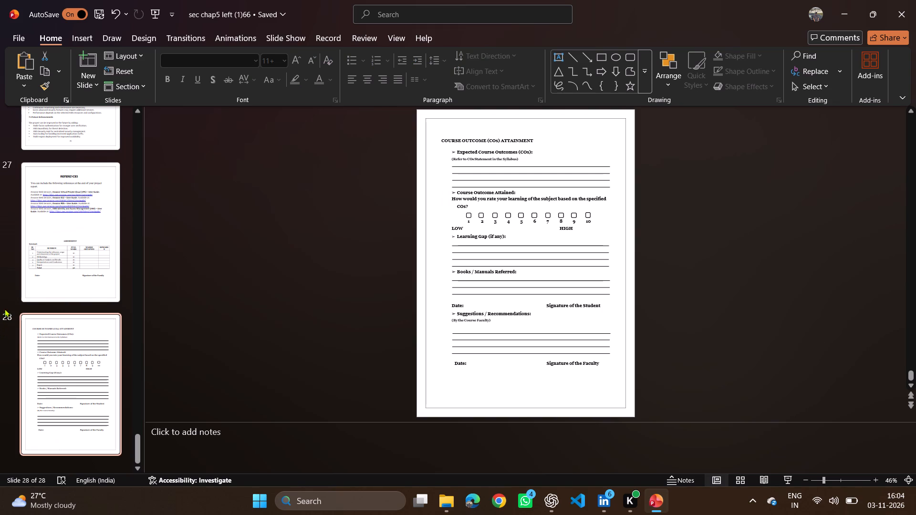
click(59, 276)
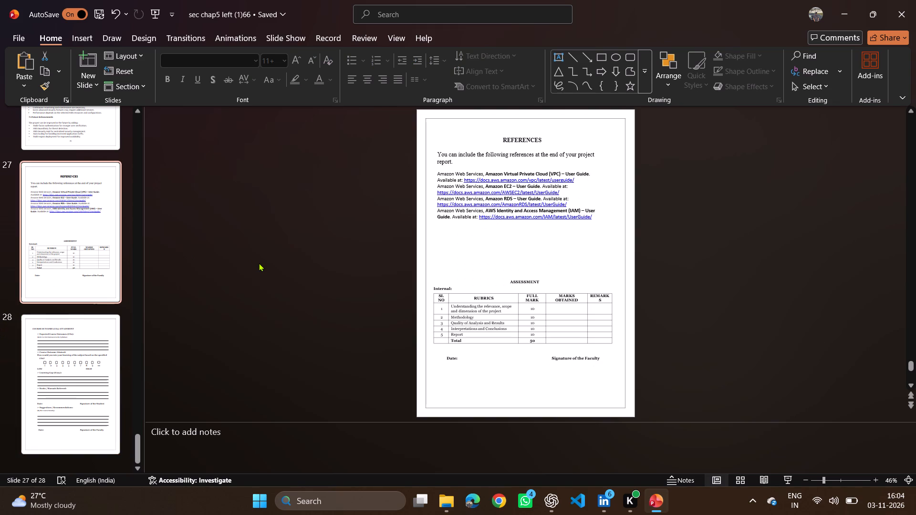
Save the finished report presentation, sec chap5 left (1)66, after a last look back through slides 27 to 22.
key(Up)
key(Up)
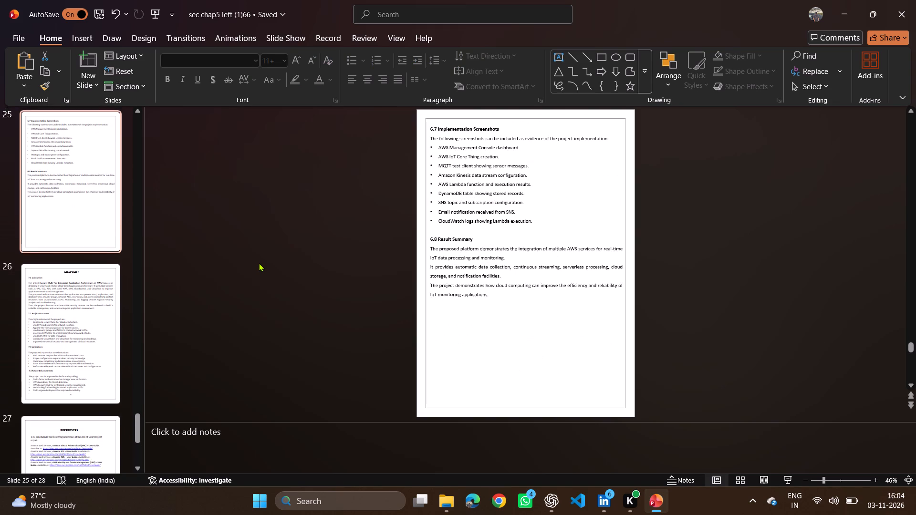
key(Up)
key(Up)
key(Up)
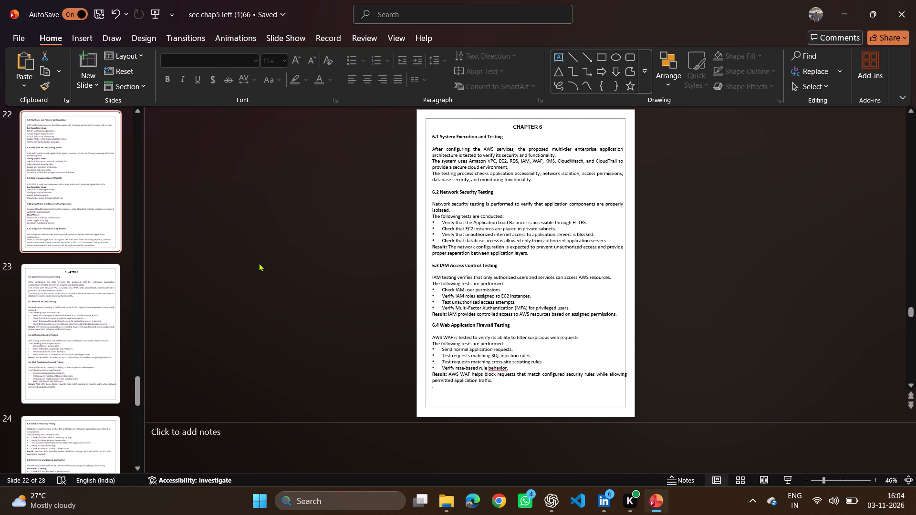
double_click(101, 14)
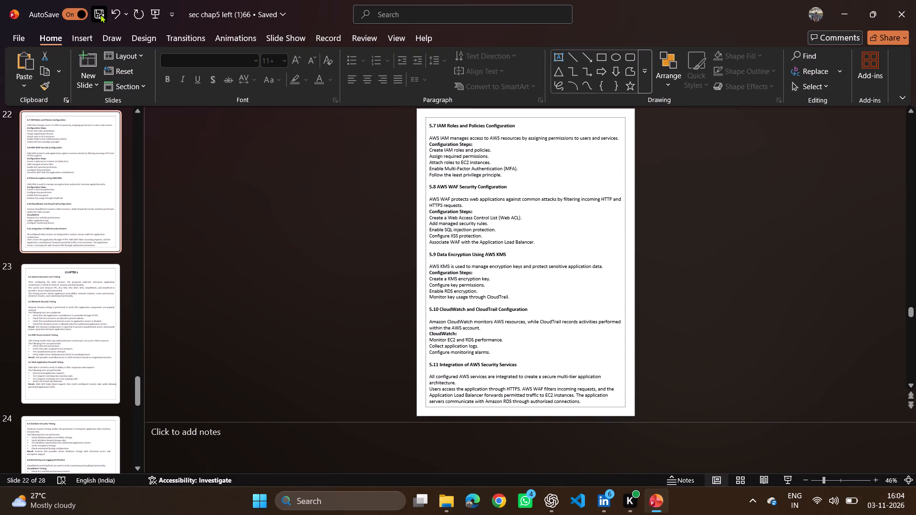
triple_click(101, 14)
click(101, 14)
Close the report presentation and the ChatGPT window with the references chat, returning to the Documents folder.
click(900, 27)
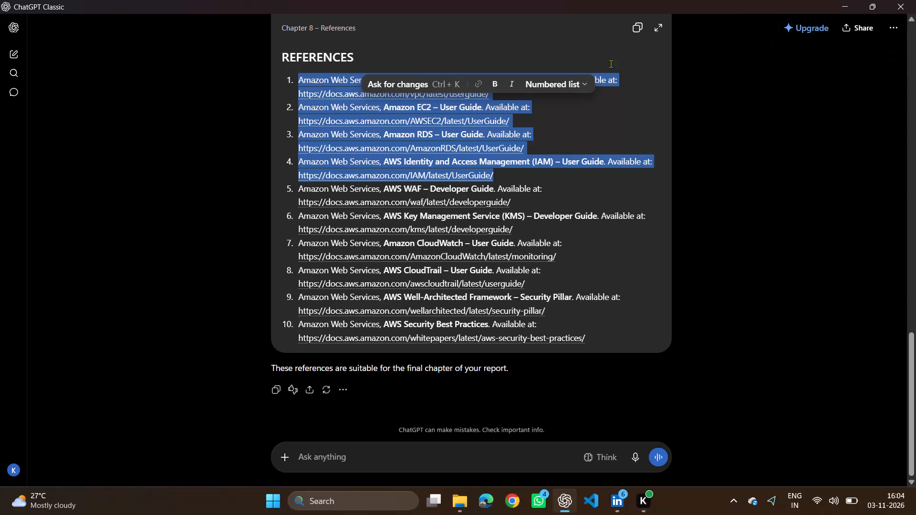
click(915, 5)
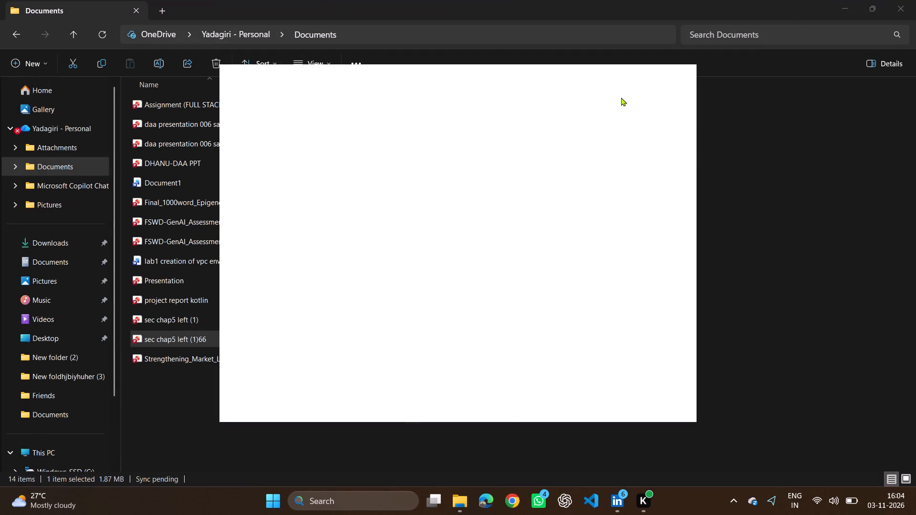
click(702, 127)
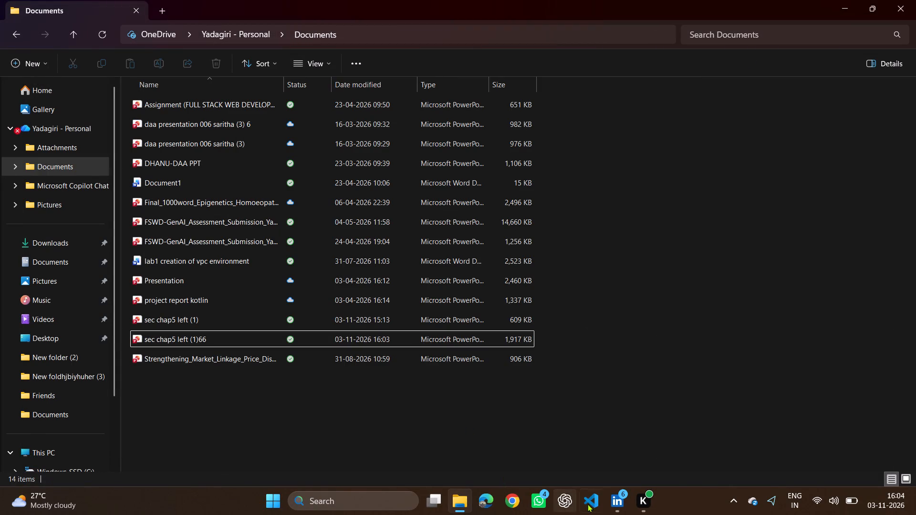
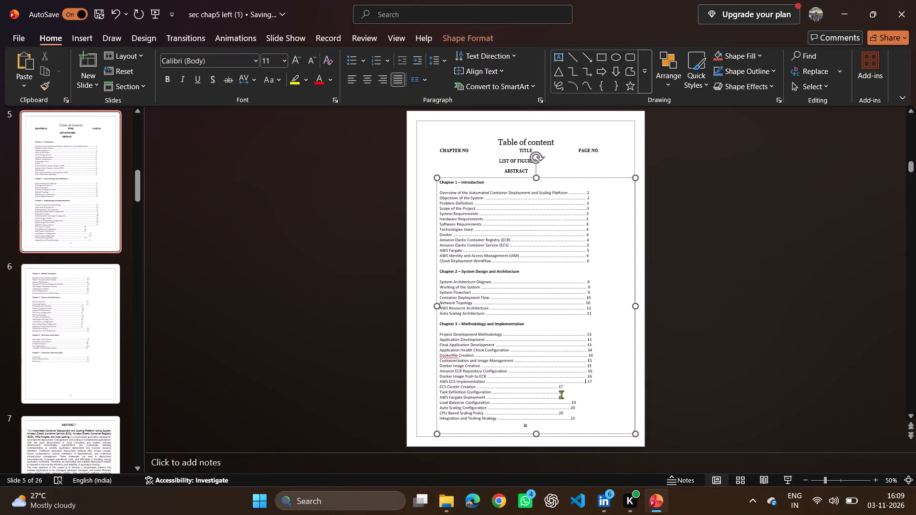
Extend the dot leader of the ECS Cluster Creation entry on slide 5 so its page number lines up with the entries above.
key(Down)
key(Left)
key(Left)
key(Left)
key(Left)
key(Left)
key(period)
key(period)
key(period)
key(period)
key(period)
key(period)
key(period)
key(period)
key(period)
key(period)
key(period)
key(period)
key(period)
text(..............)
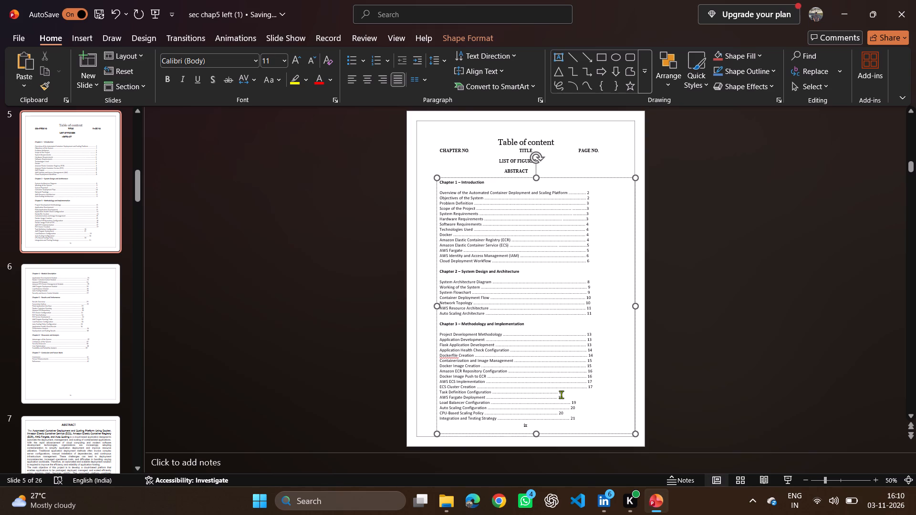
Extend the dot leader of the Task Definition Configuration entry so its page number 18 aligns with the page number column.
key(Down)
key(Left)
key(Left)
key(Left)
key(Left)
key(period)
key(period)
key(period)
key(period)
key(period)
key(period)
key(period)
key(period)
key(period)
key(period)
key(period)
key(period)
key(period)
key(period)
text(.............)
Extend the dot leader of the AWS Fargate Deployment entry in Chapter 3 to align its page number with the column.
key(Down)
key(Left)
key(Left)
key(Left)
key(Left)
key(Left)
key(period)
key(period)
key(period)
key(period)
key(period)
key(period)
key(period)
key(period)
key(period)
key(period)
key(period)
key(period)
key(period)
key(period)
key(period)
key(period)
key(period)
key(period)
key(period)
text(........)
Add seven dots to the Load Balancer Configuration leader in Chapter 3 to align its page number with the column.
key(Down)
key(Left)
key(Left)
key(Left)
key(Left)
text(..)
text(.....)
Add ten dots to the Auto Scaling Configuration leader so its page number 20 aligns with the column.
key(Down)
key(Left)
key(Left)
key(Left)
key(Left)
text(..)
text(........)
Extend the dot leader of the CPU-Based Scaling Policy entry to align its page number 20 with the column.
key(Down)
key(Left)
key(Left)
key(Left)
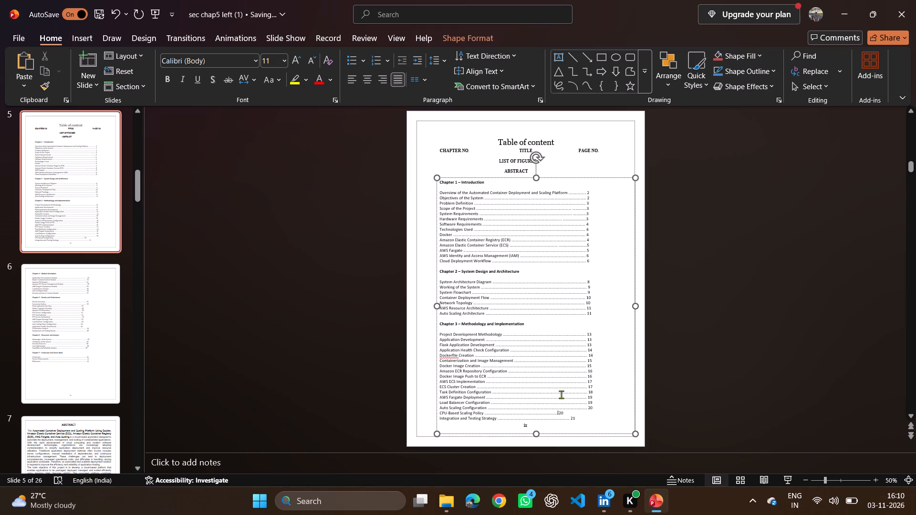
key(Left)
text(..)
text(..)
Extend the dot leader of the Integration and Testing Strategy entry to align its page number 21, then leave the text box.
key(Down)
key(Left)
key(Left)
key(Left)
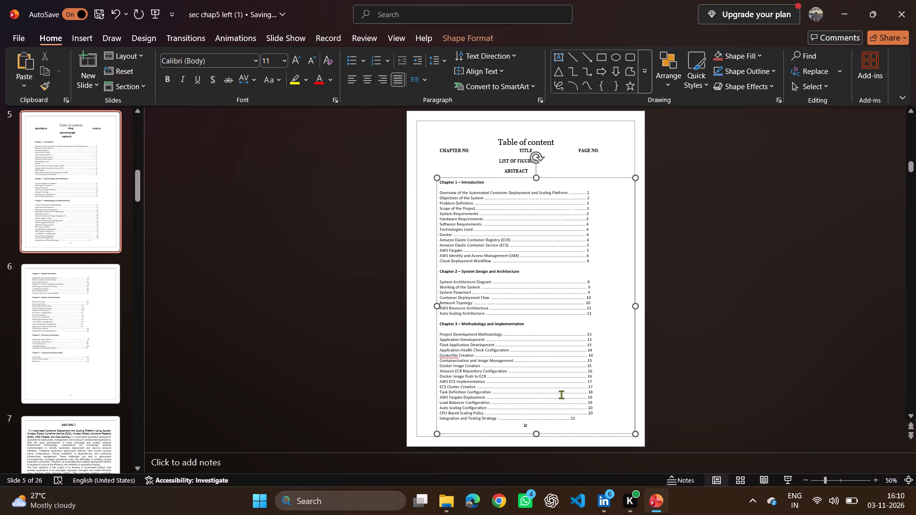
key(period)
key(period)
key(period)
key(period)
key(period)
key(period)
key(period)
key(period)
key(period)
key(period)
text(......)
click(689, 415)
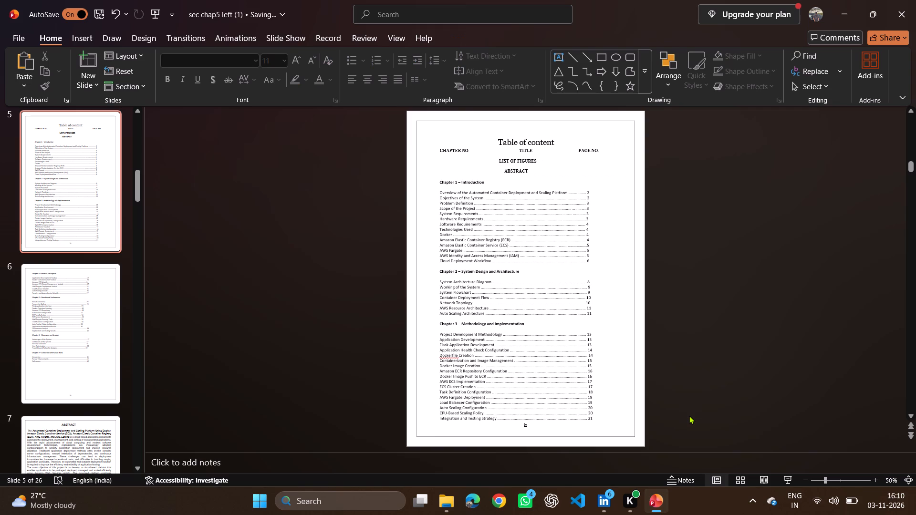
On slide 6, add one dot to the Docker Containerization Module leader and two to Amazon ECR Module to align their page numbers.
key(Down)
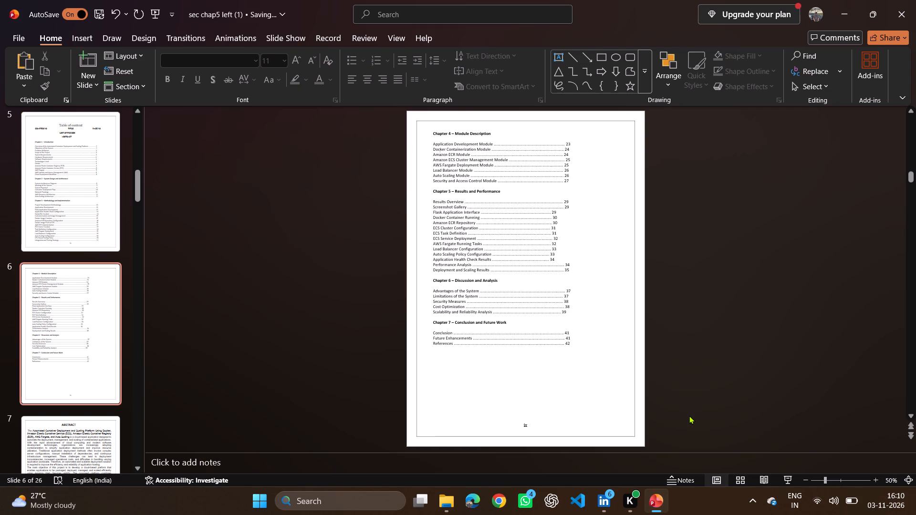
key(Up)
key(Down)
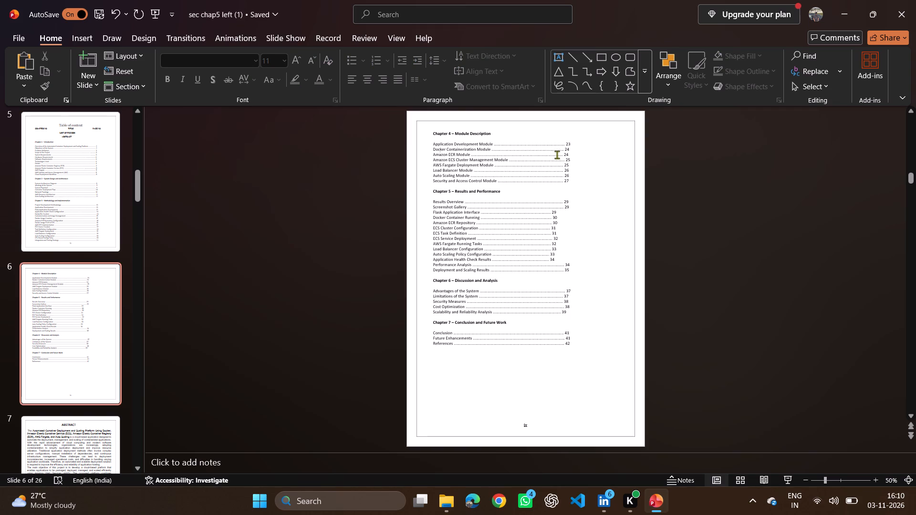
click(557, 153)
click(559, 147)
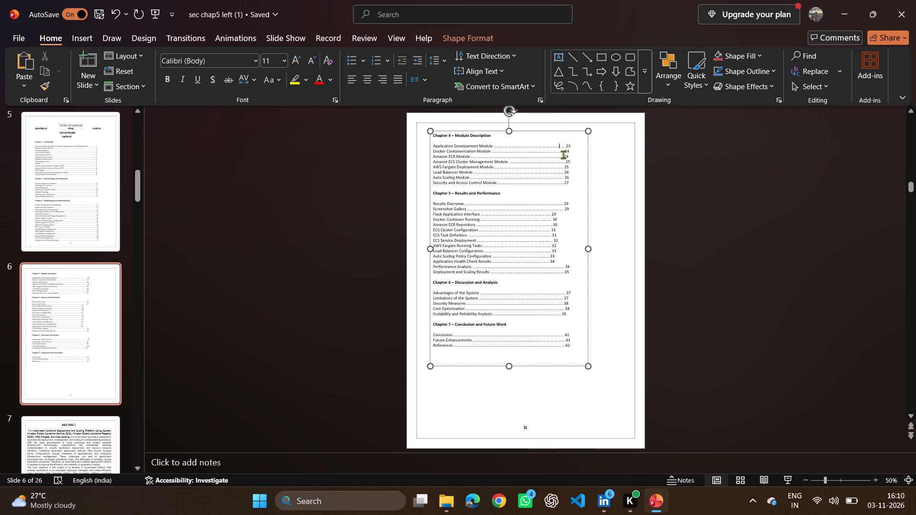
key(Left)
key(Down)
key(period)
key(Down)
text(..)
key(Down)
key(period)
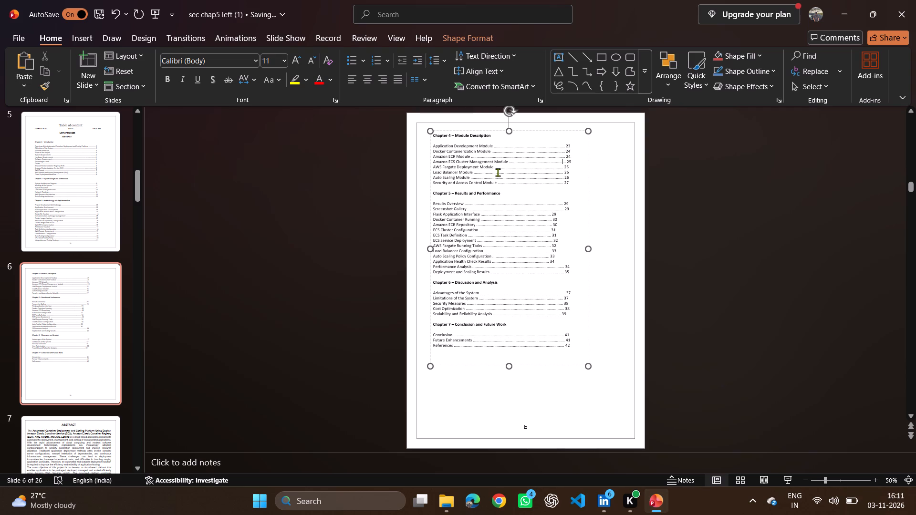
key(BackSpace)
Add one dot each to the AWS Fargate Deployment, Load Balancer, Auto Scaling, and Security and Access Control Module leaders in Chapter 4.
key(Down)
key(period)
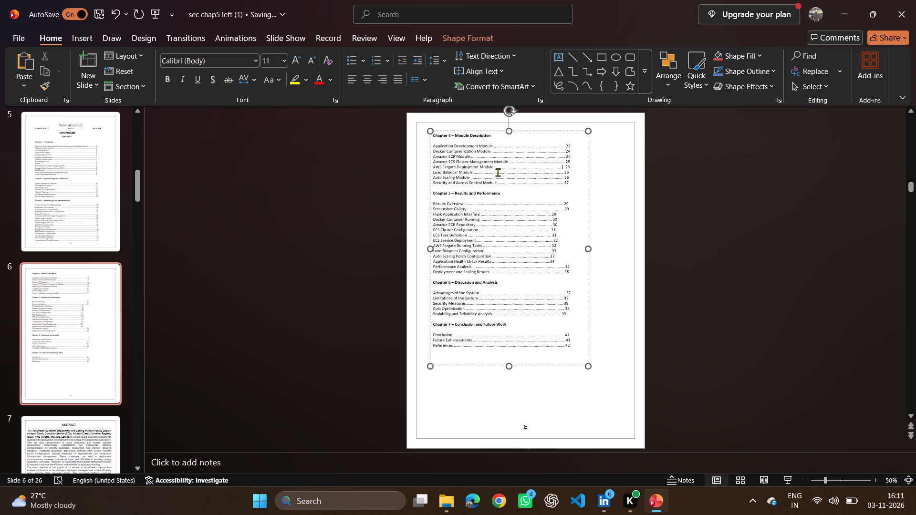
key(Down)
key(period)
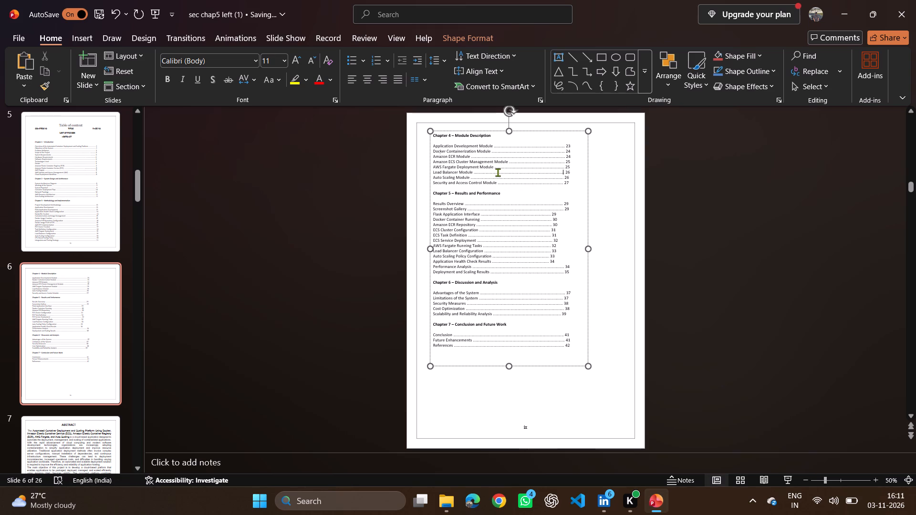
key(Down)
key(period)
key(Down)
key(period)
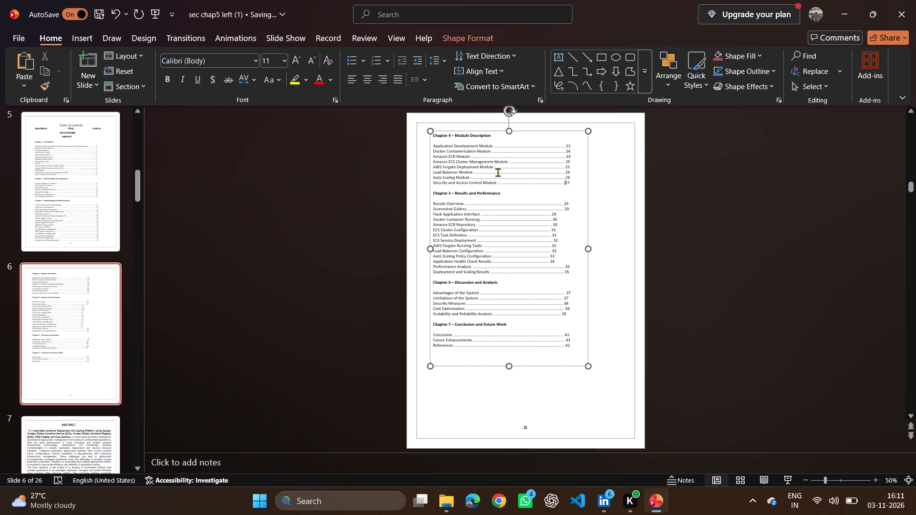
Add nine dots to the Flask Application Interface leader in Chapter 5 to align its page number with the entries above.
key(Down)
key(Down)
key(Down)
key(Down)
key(Down)
key(Down)
key(Down)
key(Up)
key(Left)
key(Left)
key(Left)
key(Left)
text(...)
text(......)
Add eleven dots to the Docker Container Running leader in Chapter 5 to align its page number with the column.
key(Down)
key(Left)
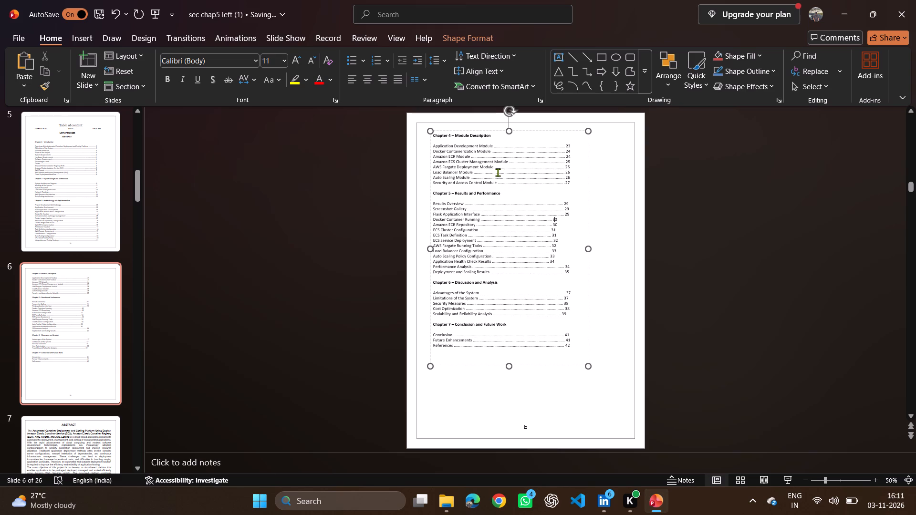
key(Left)
key(Left)
key(Left)
text(...........)
Add eleven dots to the Amazon ECR Repository leader in Chapter 5 to align its page number with the column.
key(Down)
key(Left)
key(Left)
key(Left)
key(Left)
text(...........)
Add twelve dots to the ECS Cluster Configuration leader in Chapter 5 to align its page number with the column.
key(Down)
key(Left)
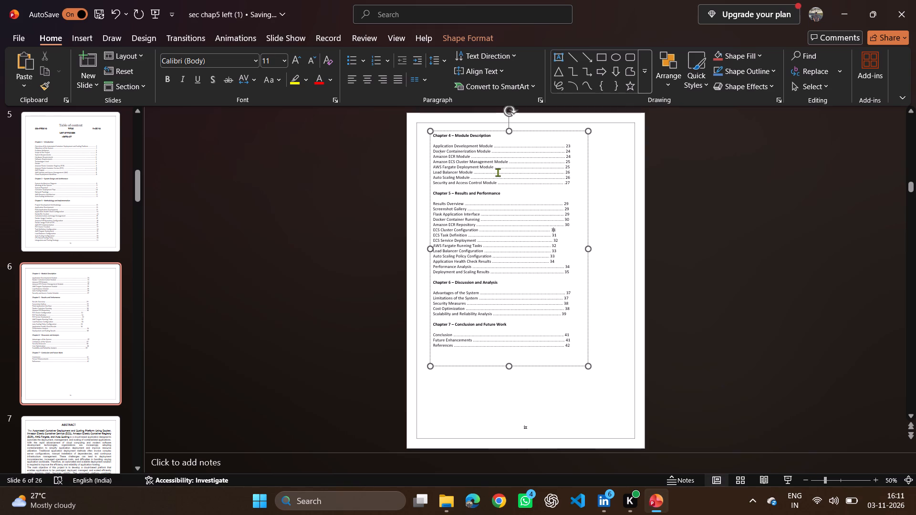
key(Left)
key(Left)
key(Left)
text(............)
Add eleven dots to the ECS Task Definition leader in Chapter 5 to align its page number with the column.
key(Down)
key(Left)
key(Left)
key(Left)
key(period)
key(period)
key(period)
key(period)
text(.......)
key(Left)
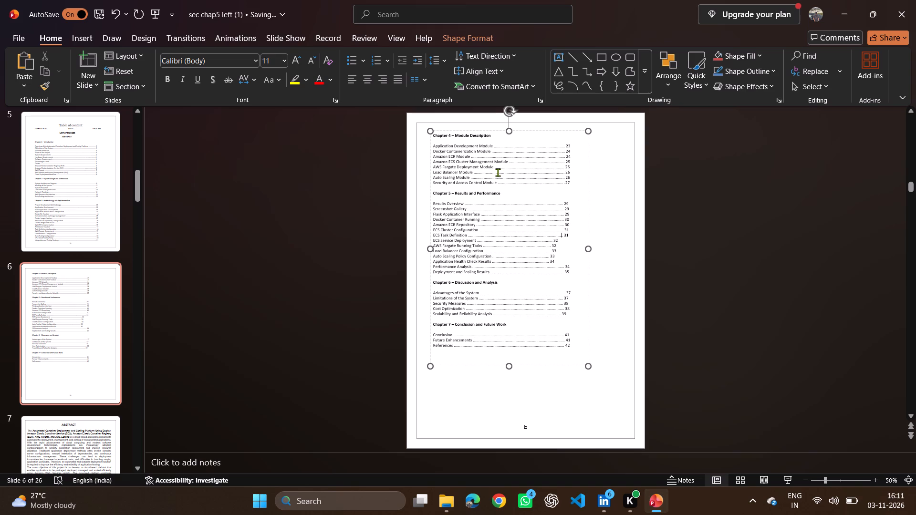
Add eight dots to the ECS Service Deployment leader in Chapter 5 to align its page number with the column.
key(Down)
key(Left)
key(Left)
key(Left)
text(..)
text(.....)
key(period)
key(Left)
Add seven dots to the AWS Fargate Running Tasks leader in Chapter 5 to align its page number.
key(Down)
key(Left)
key(Left)
text(..)
text(.....)
Add seven dots to the Load Balancer Configuration leader in Chapter 5 to align its page number.
key(Down)
key(Left)
key(Left)
key(Left)
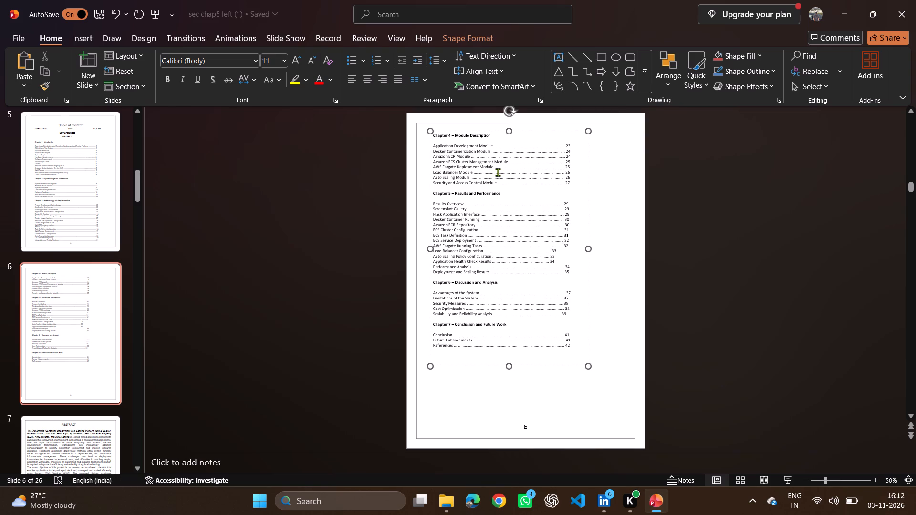
text(..)
text(.....)
Extend the Auto Scaling Policy Configuration leader in Chapter 5 by seven dots to align its page number.
key(Up)
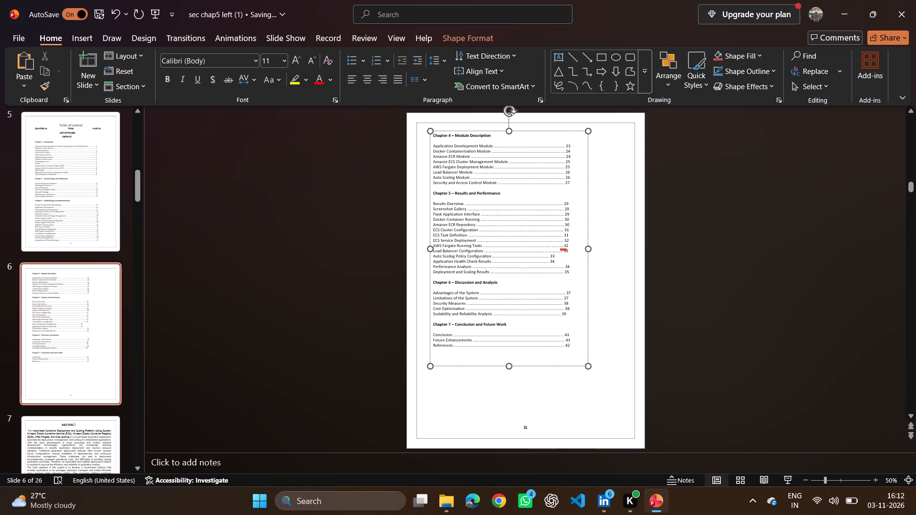
key(Down)
key(Down)
key(Down)
key(Up)
key(Left)
key(Left)
key(Left)
text(..)
text(......)
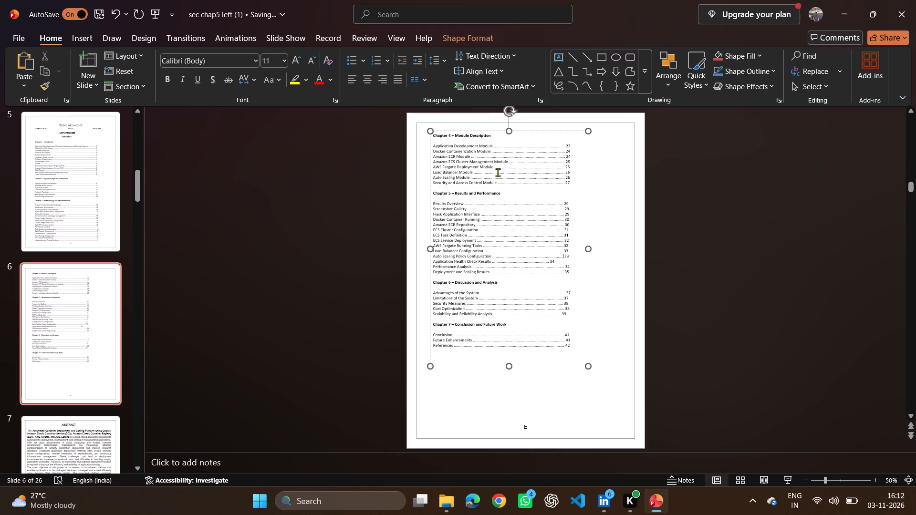
key(BackSpace)
Add six dots to the Application Health Check Results leader in Chapter 5 to align its page number.
key(Down)
key(Left)
key(Left)
key(Left)
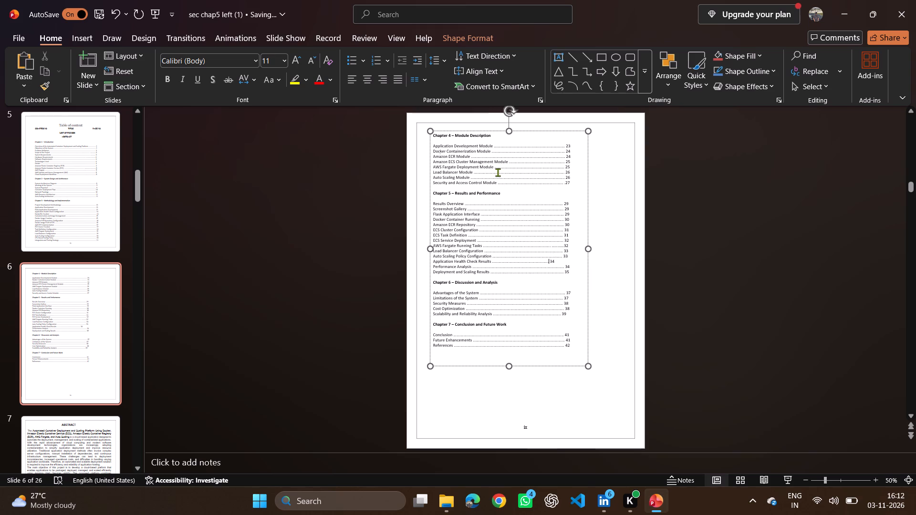
text(..)
text(....)
Remove one dot from the Performance Analysis leader in Chapter 5 to align its page number.
key(Down)
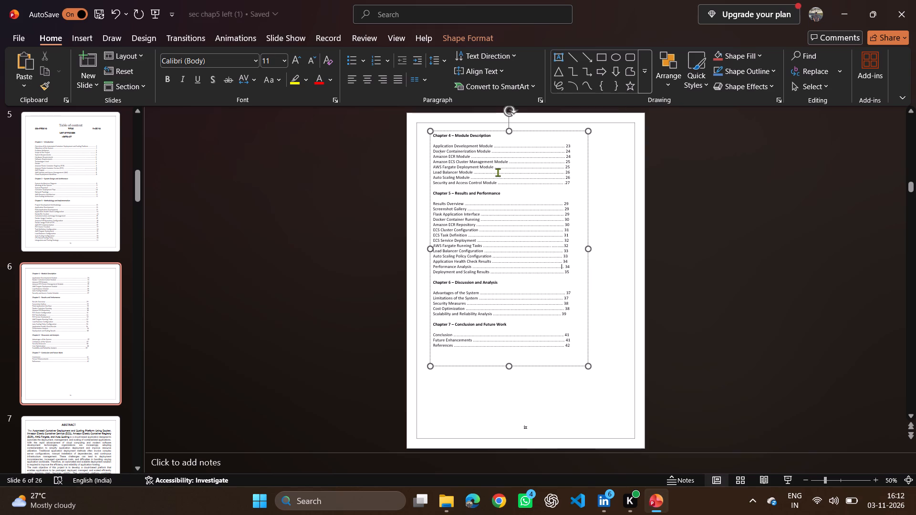
key(BackSpace)
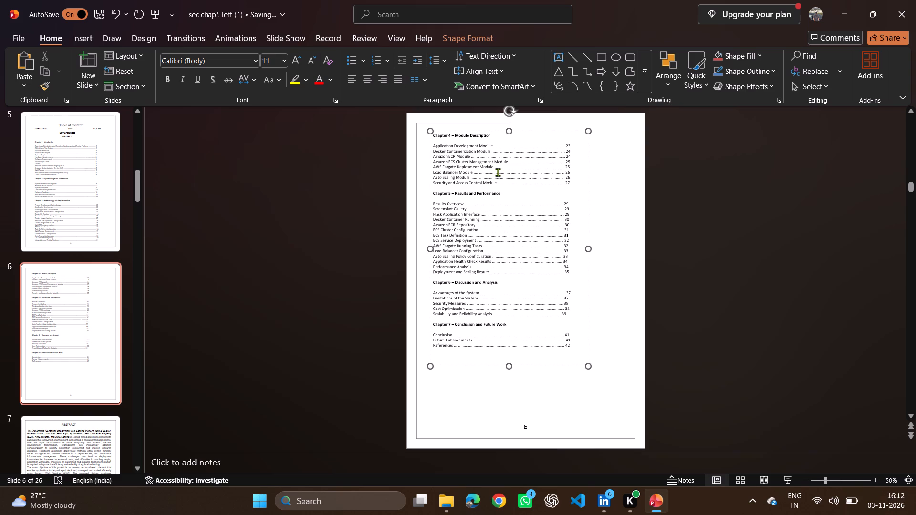
Add two dots each to the Limitations of the System and Security Measures leaders in Chapter 6.
key(Down)
key(Down)
key(Down)
key(Down)
key(Down)
key(Down)
text(..)
key(Down)
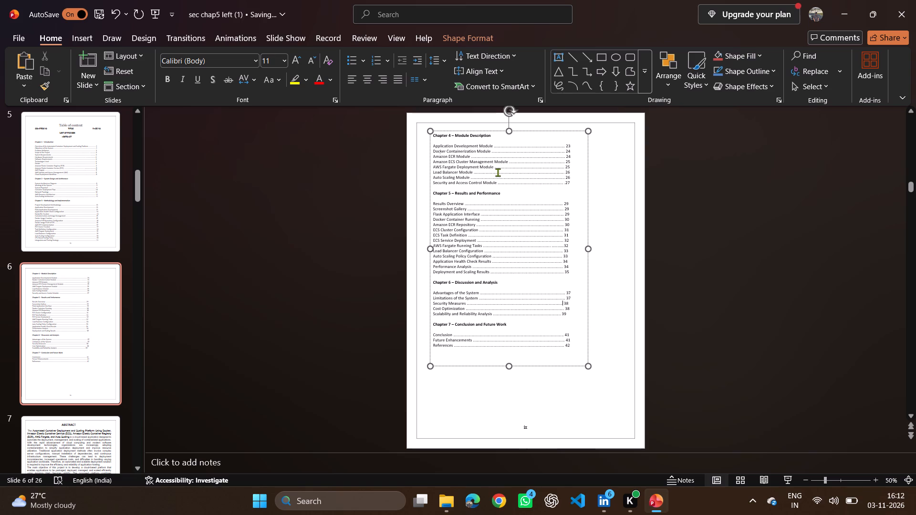
text(..)
key(period)
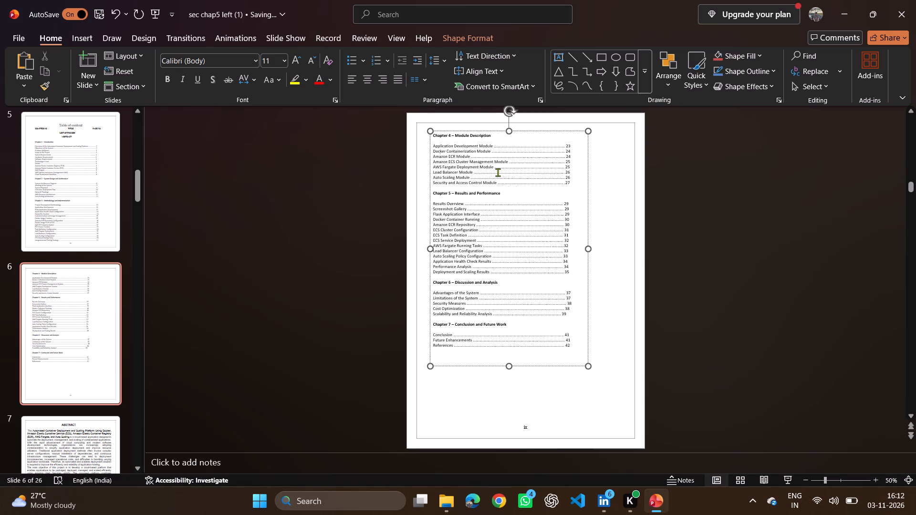
key(BackSpace)
Add one dot to the Cost Optimization leader in Chapter 6 to align its page number.
key(Down)
key(period)
Add one dot after the Scalability and Reliability Analysis page number and four dots to its leader in Chapter 6.
key(Down)
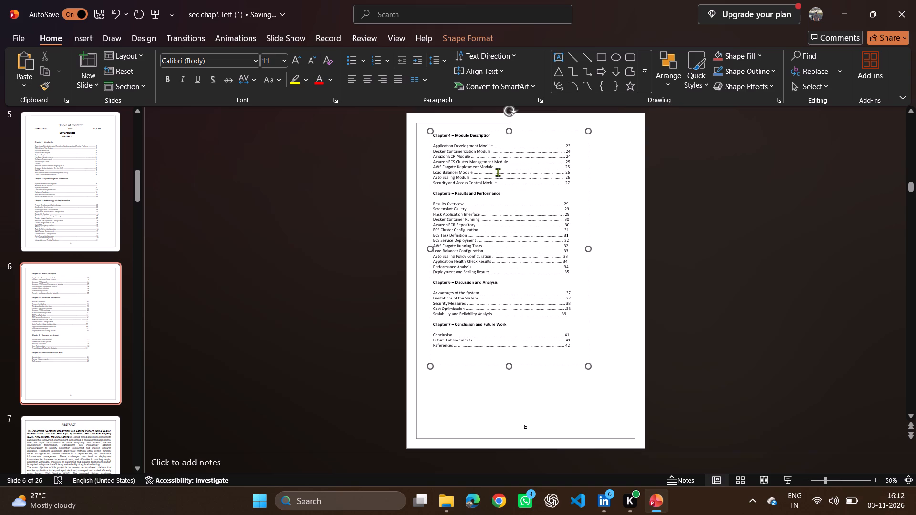
key(period)
key(Left)
key(Left)
key(Left)
key(Left)
text(....)
Add one dot to the Conclusion leader in Chapter 7 and finish editing the table of contents text.
key(Down)
key(Down)
key(Down)
key(Down)
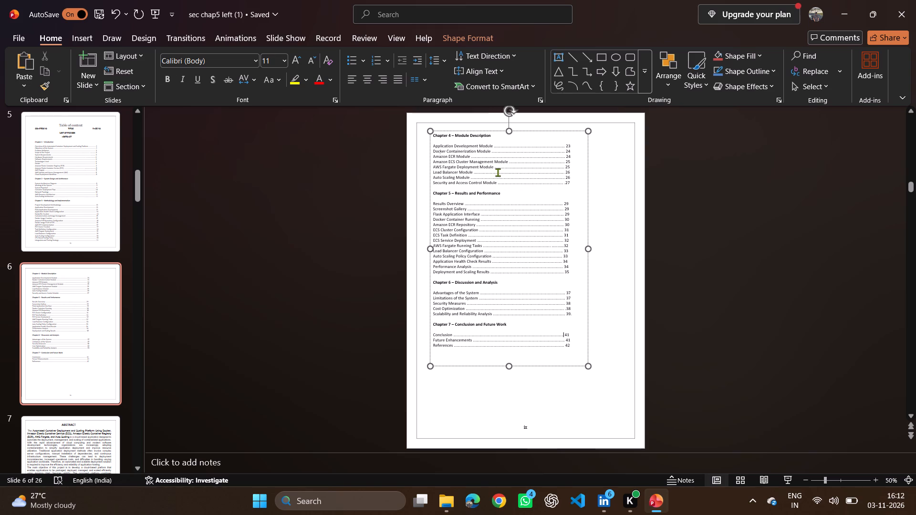
key(Right)
key(Left)
key(period)
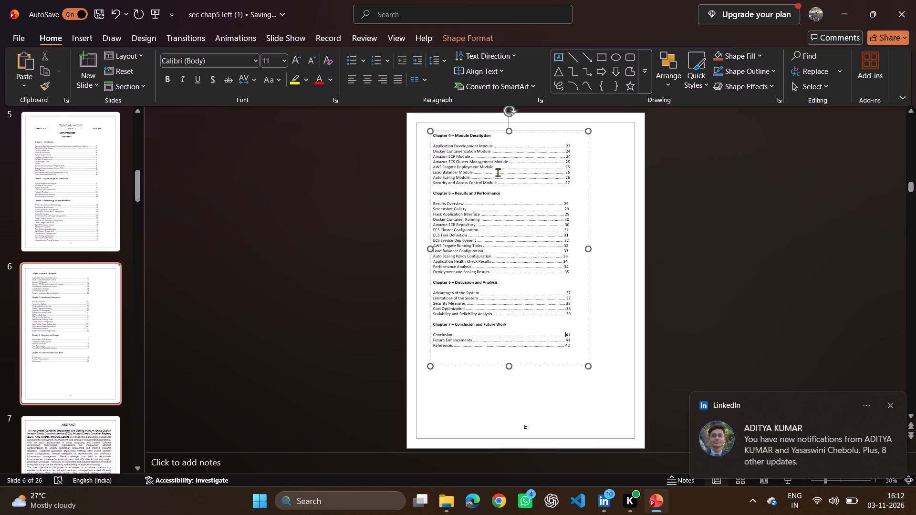
key(Down)
key(Down)
click(759, 295)
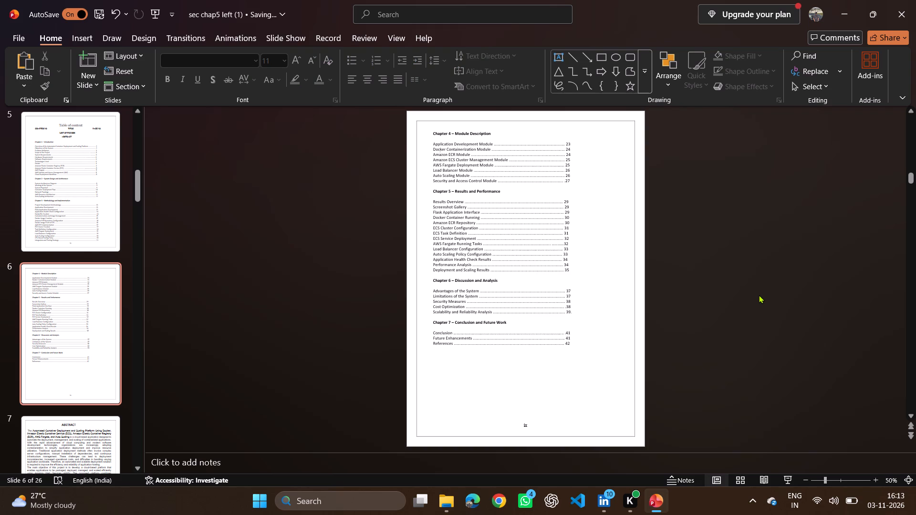
Apply justified alignment to all of the 1.1 Introduction and 1.2 Project Overview text on slide 8.
key(Down)
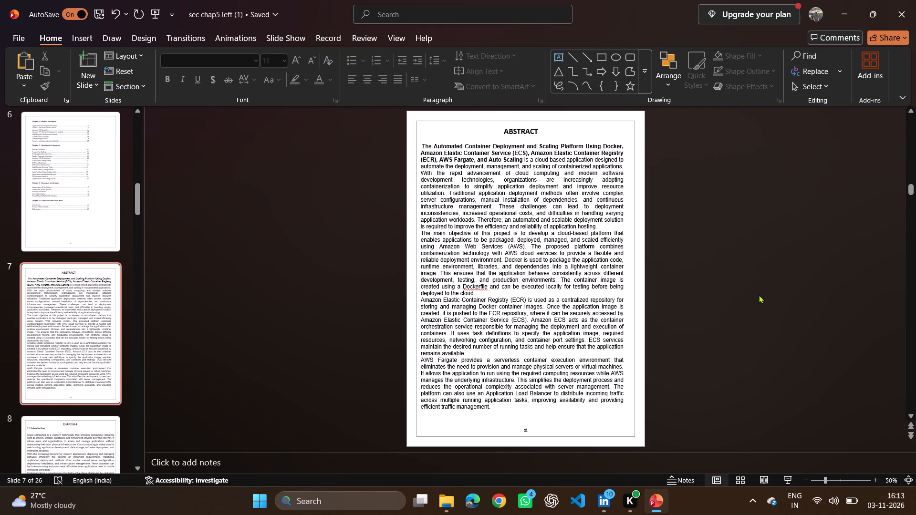
key(Down)
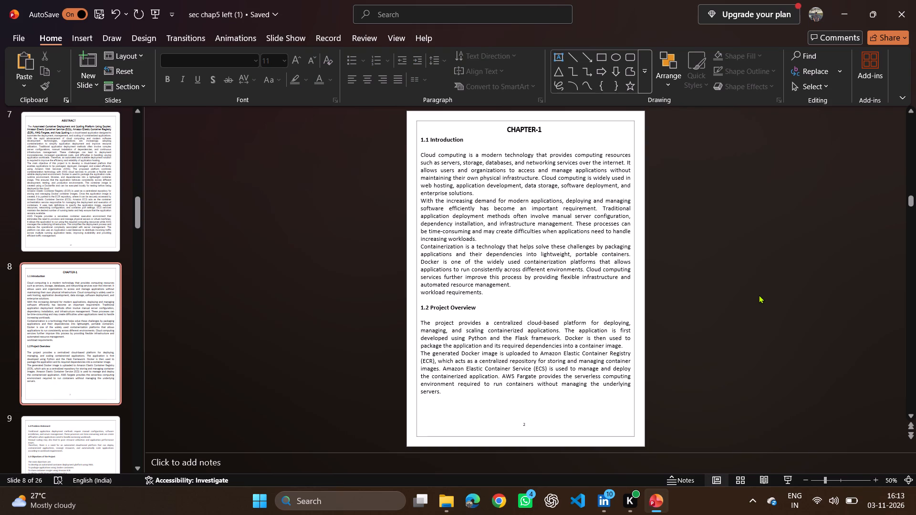
click(497, 399)
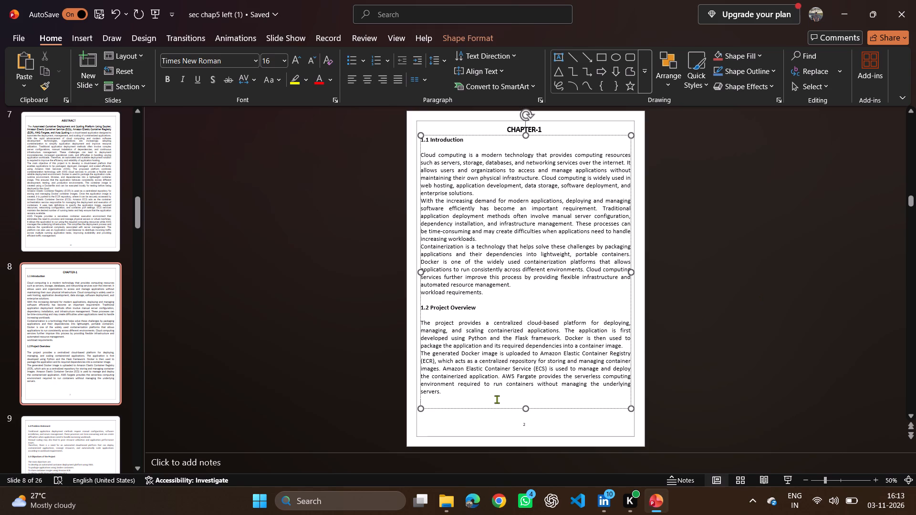
drag(497, 399, 401, 130)
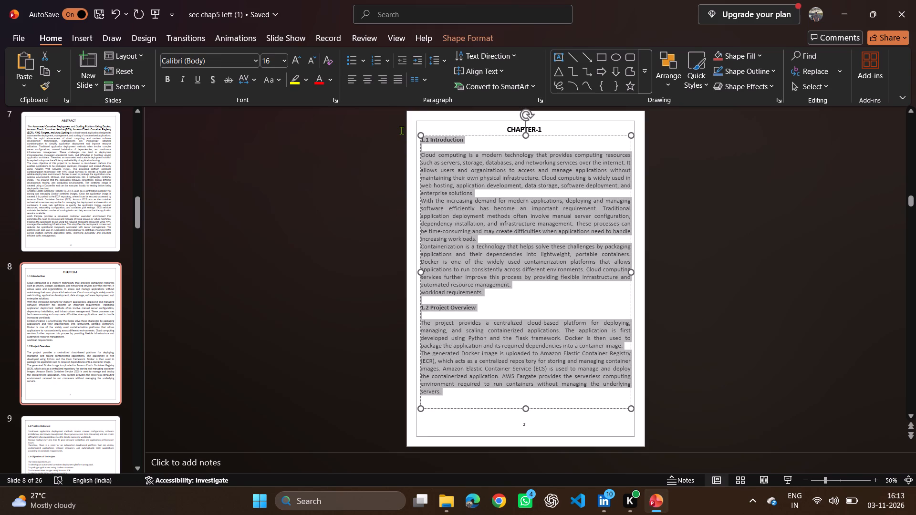
drag(401, 130, 401, 130)
click(392, 75)
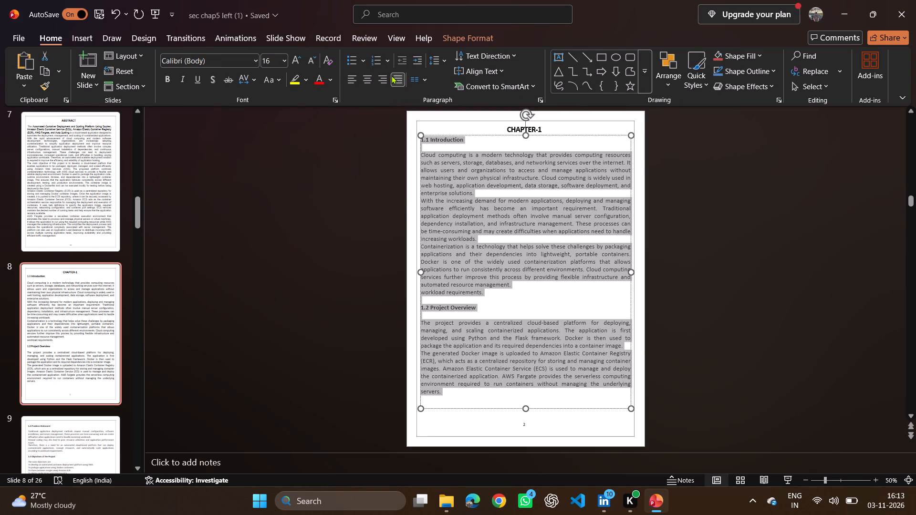
click(392, 75)
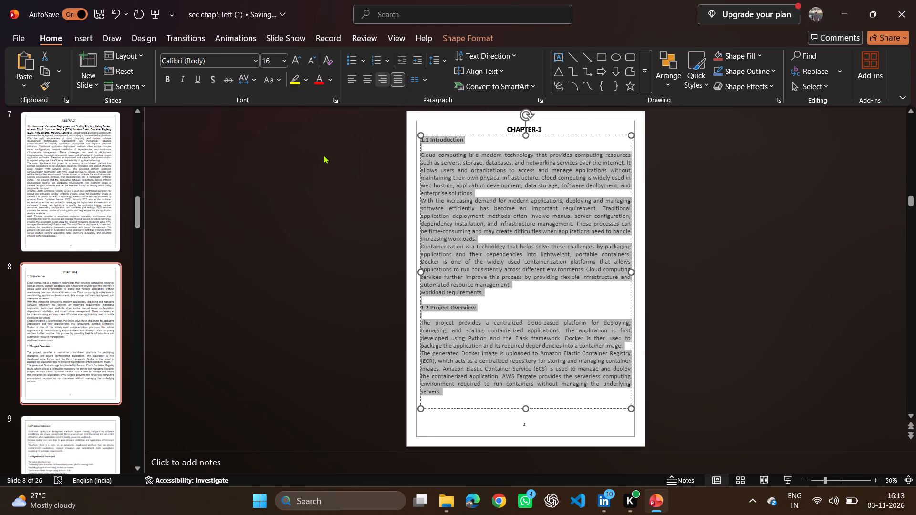
Apply justified alignment to all of the 1.3 Problem Statement, 1.4 Objectives and 1.5 Scope text on slide 9.
click(324, 155)
key(Down)
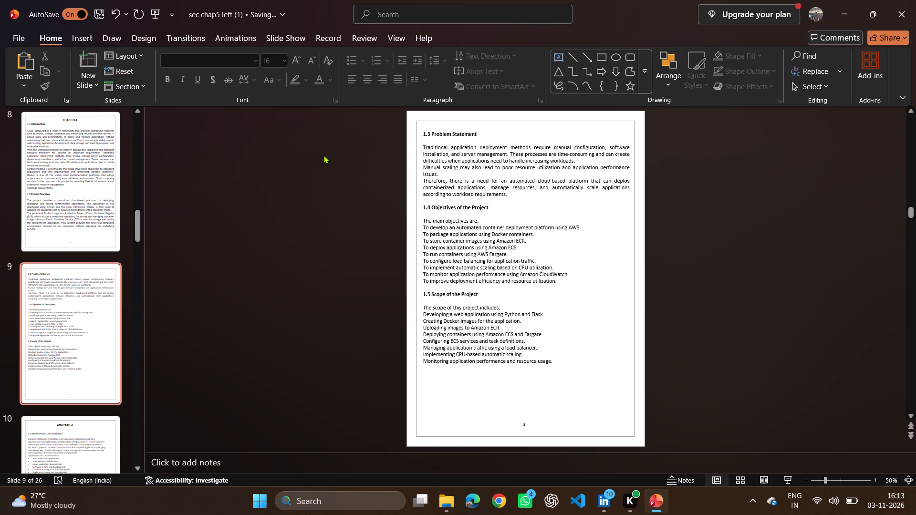
click(555, 367)
drag(555, 367, 422, 135)
click(394, 78)
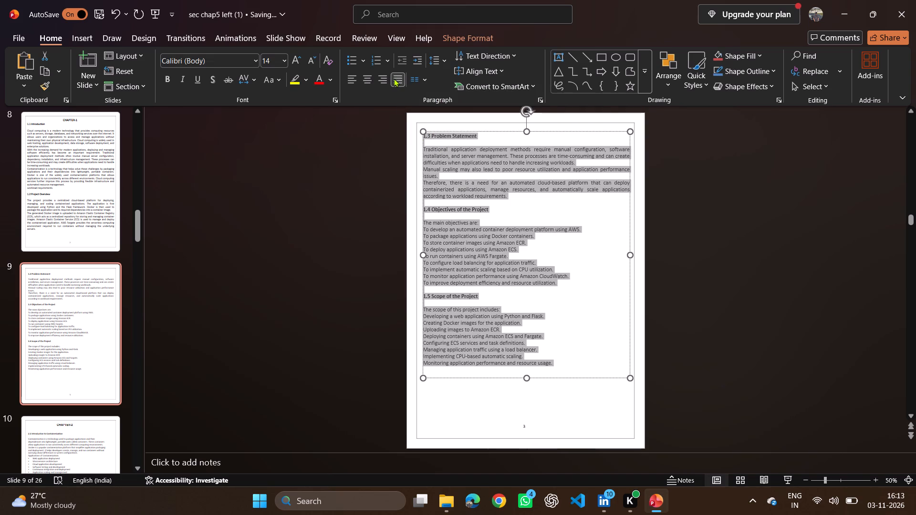
click(299, 275)
Apply justified alignment to all of the Chapter 2 body text, sections 2.1 to 2.3, on slide 10.
key(Down)
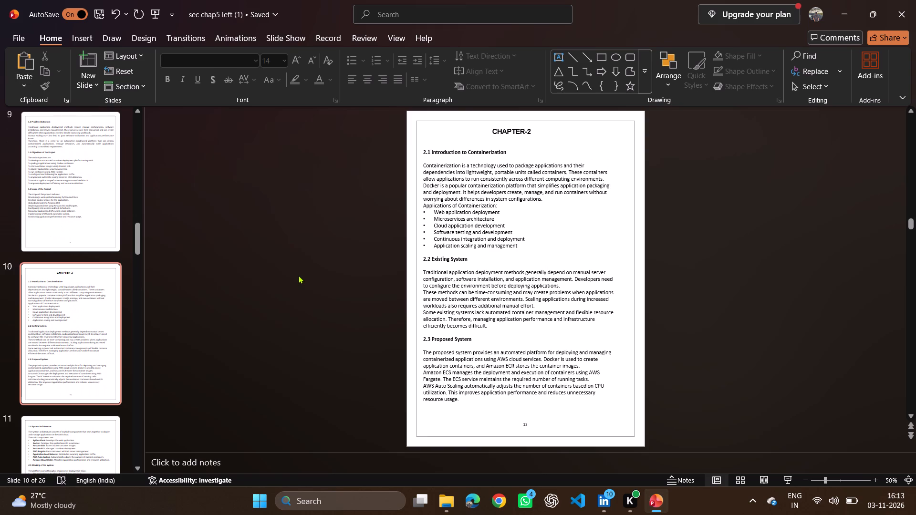
click(478, 403)
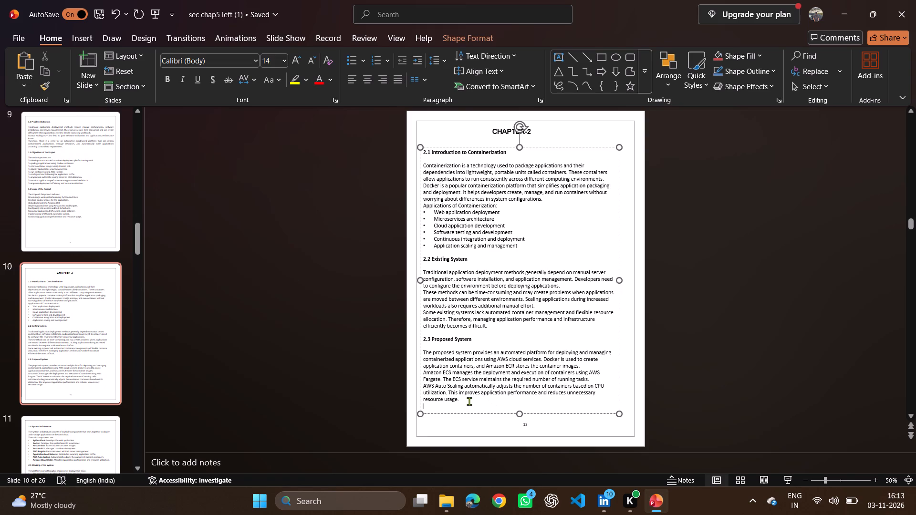
drag(469, 401, 388, 141)
click(398, 74)
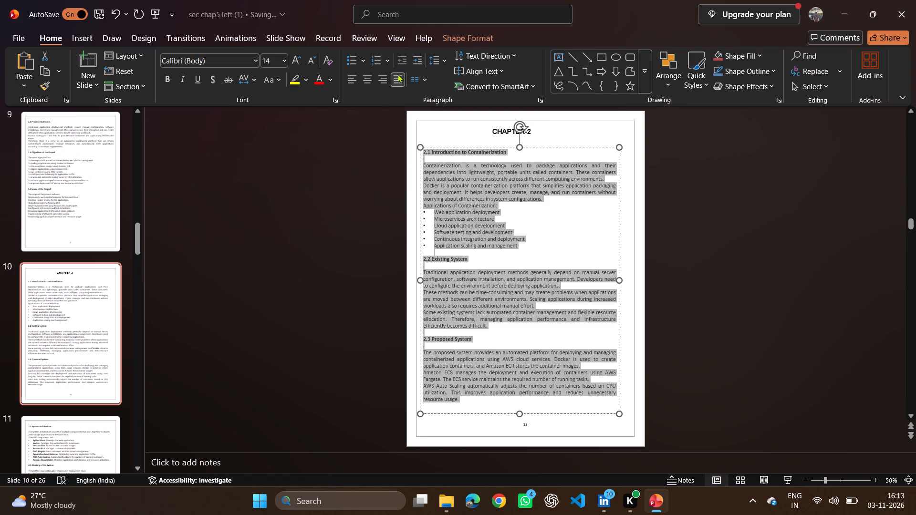
click(654, 237)
Apply justified alignment to all of the text in sections 2.4 to 2.6 on slide 11.
key(Down)
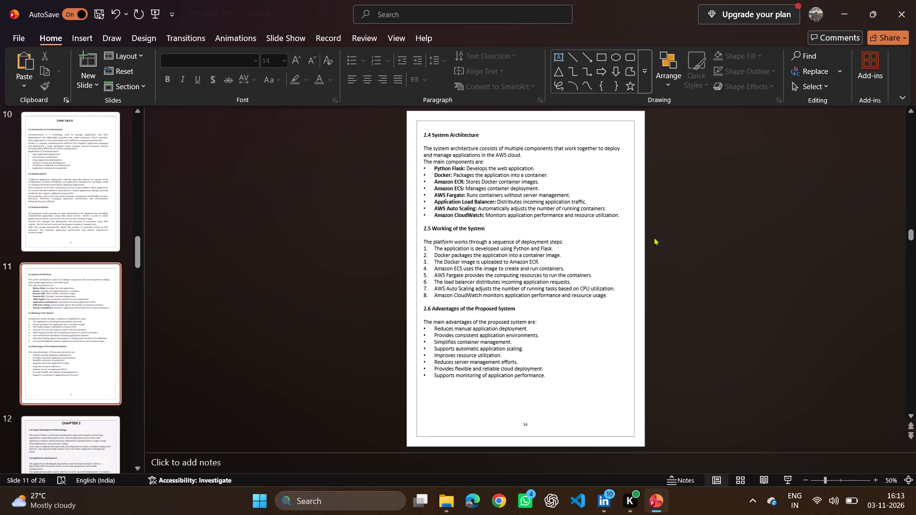
click(498, 376)
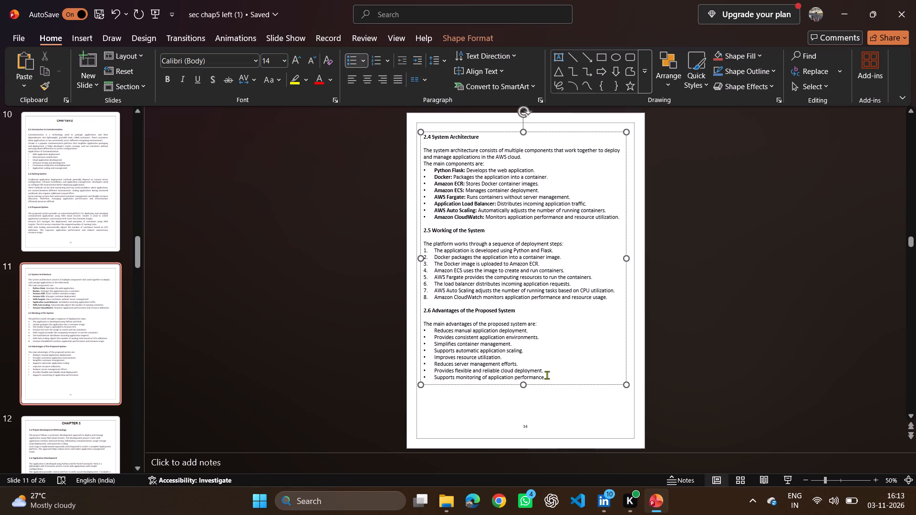
drag(547, 375, 418, 144)
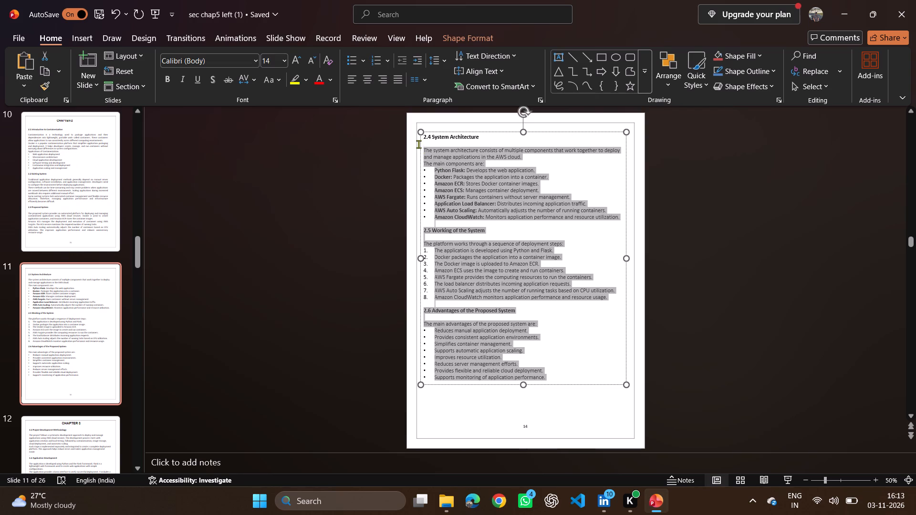
drag(418, 144, 415, 134)
click(393, 77)
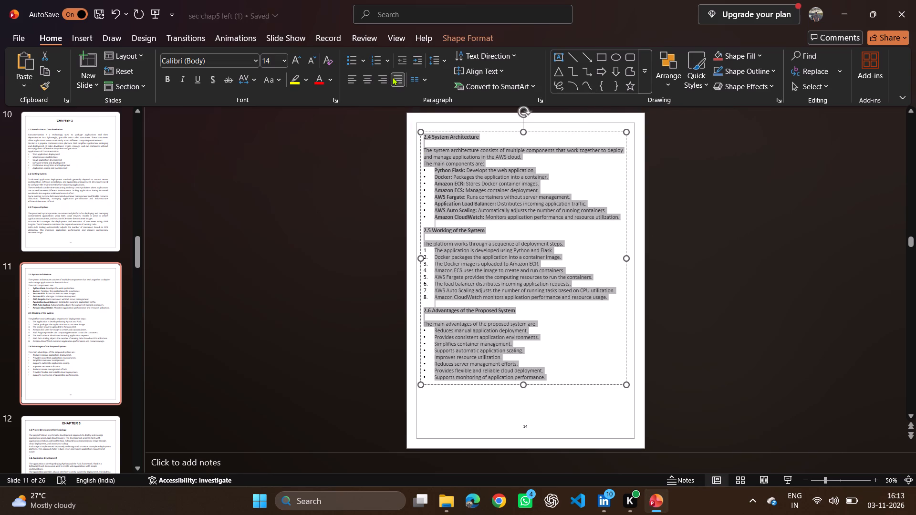
click(712, 239)
Set the font of the 3.3 Docker Containerization and 3.4 Amazon ECR Configuration text on slide 12 to Calibri (Body).
key(Down)
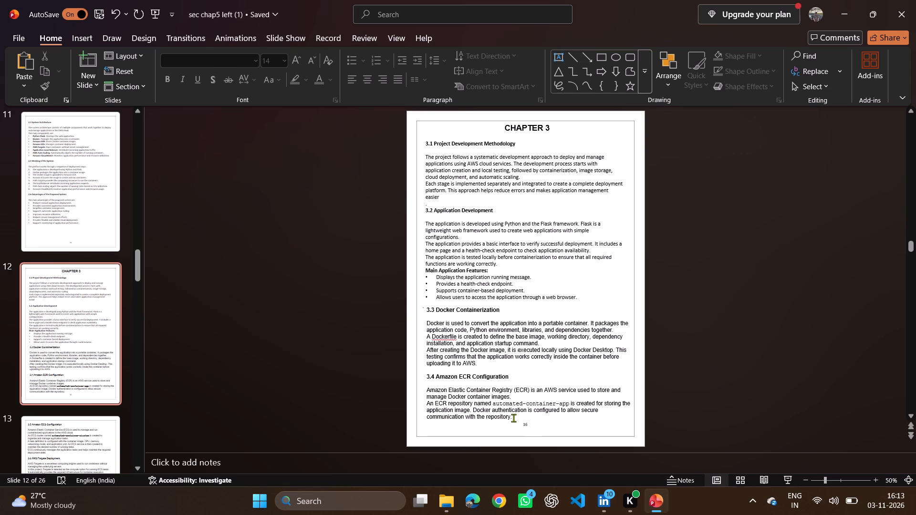
drag(513, 418, 430, 189)
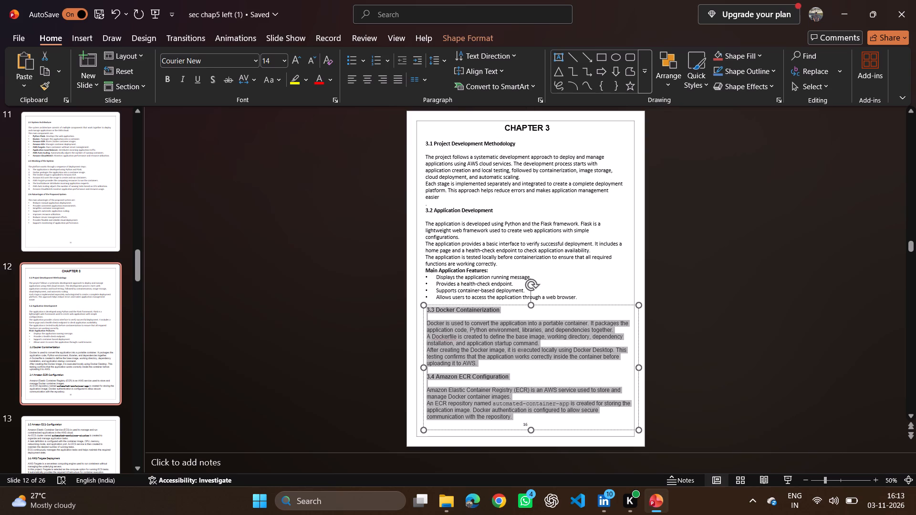
click(256, 60)
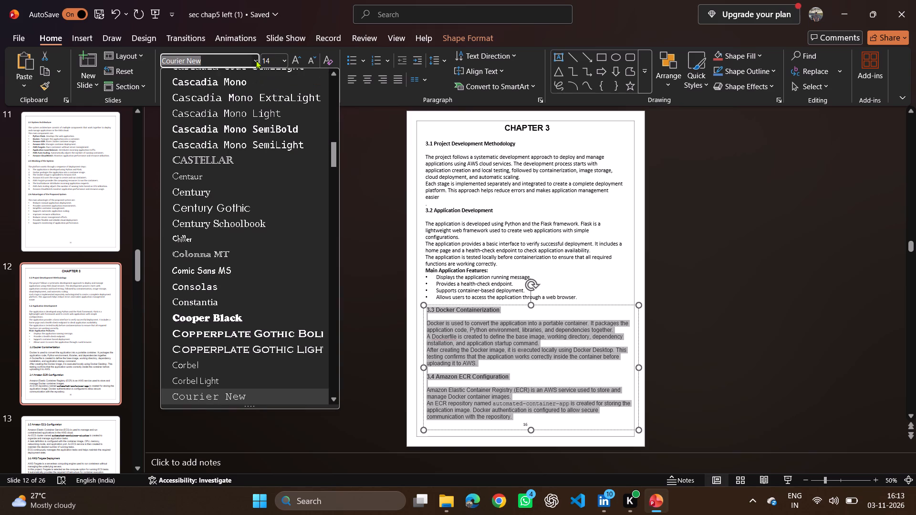
key(c)
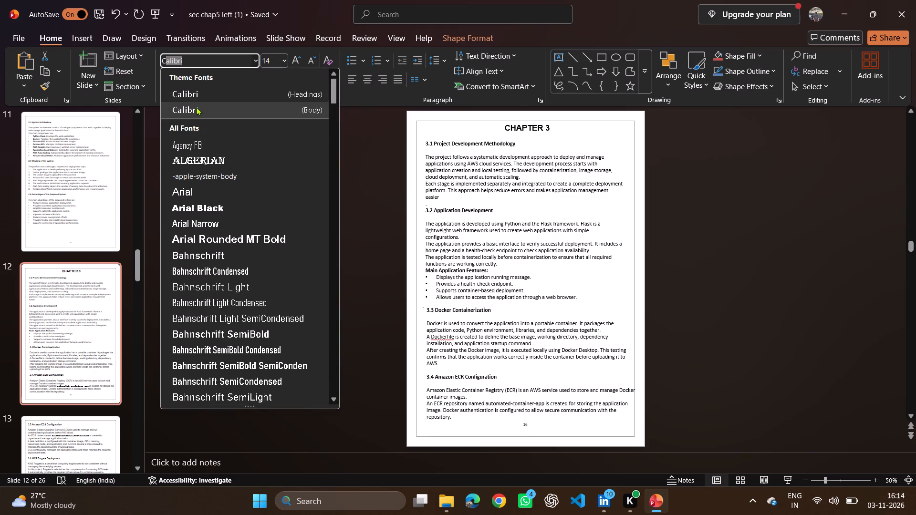
click(197, 107)
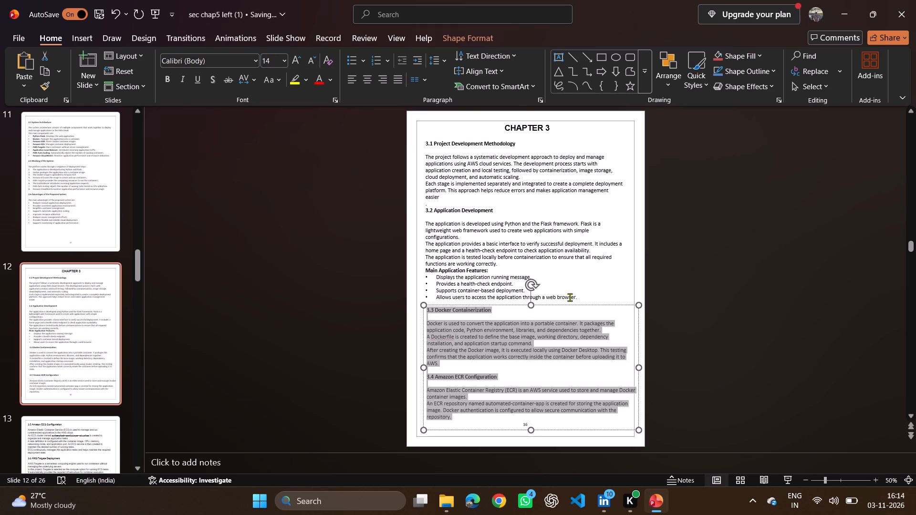
Apply justified alignment to both body text boxes on slide 12, covering sections 3.1 to 3.4.
click(571, 297)
drag(584, 297, 430, 141)
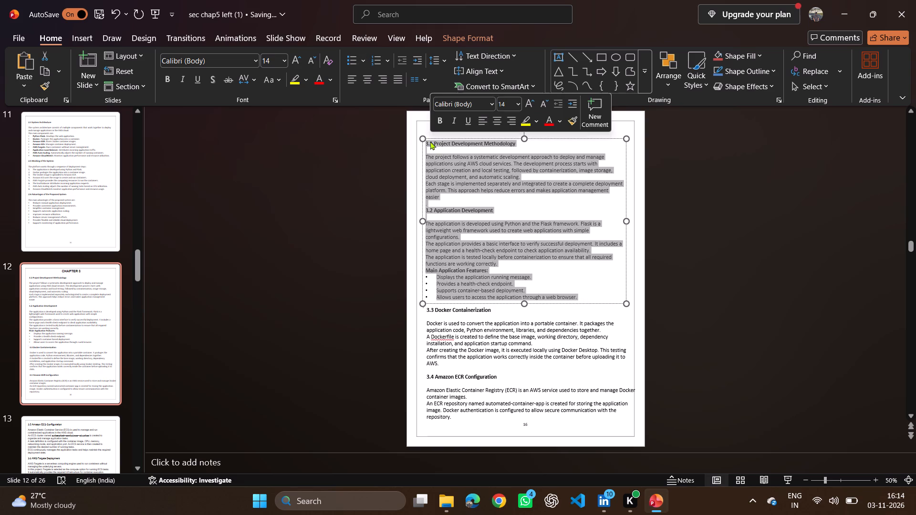
click(394, 78)
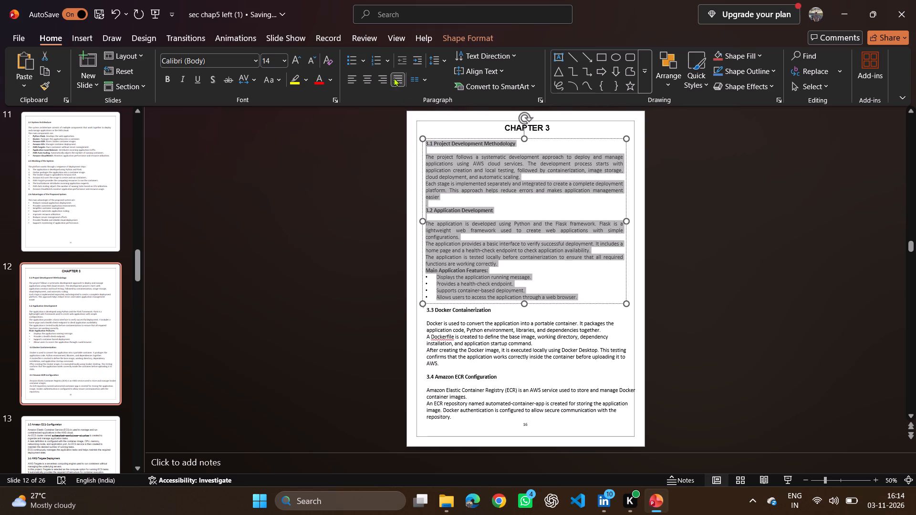
click(725, 350)
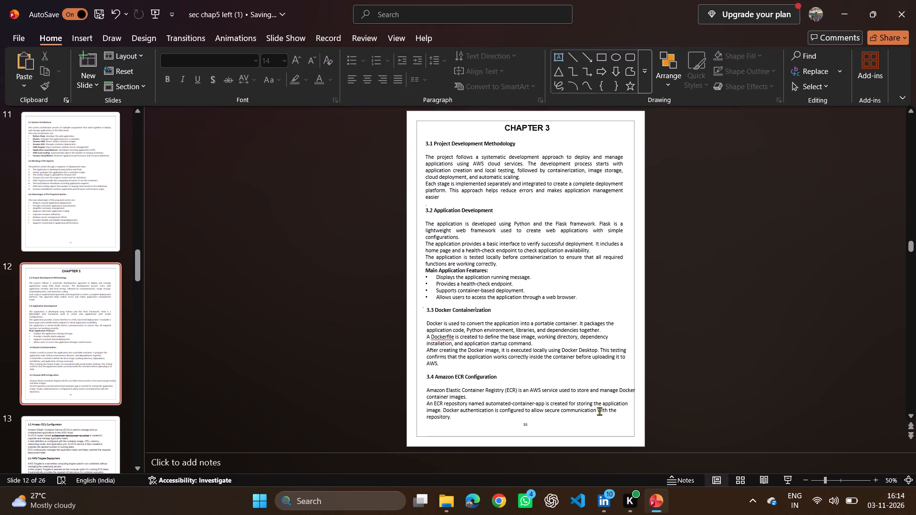
drag(546, 420, 519, 417)
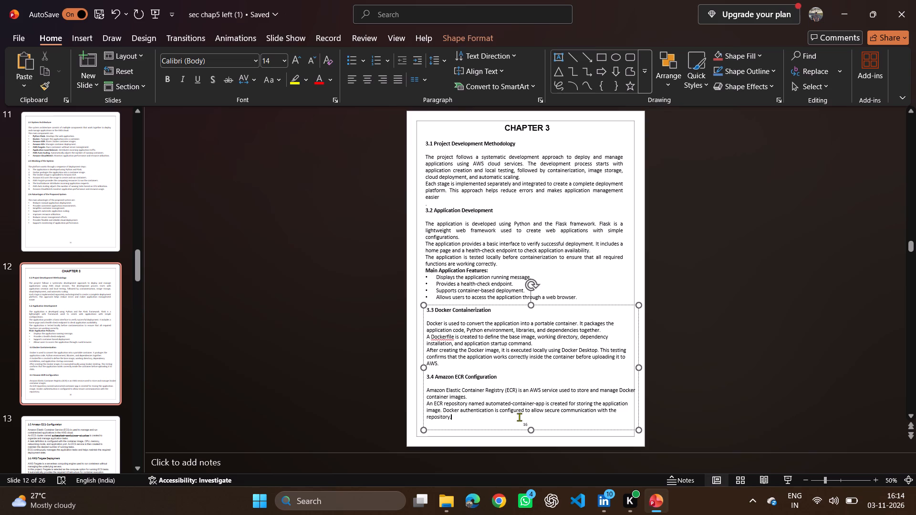
drag(519, 417, 404, 301)
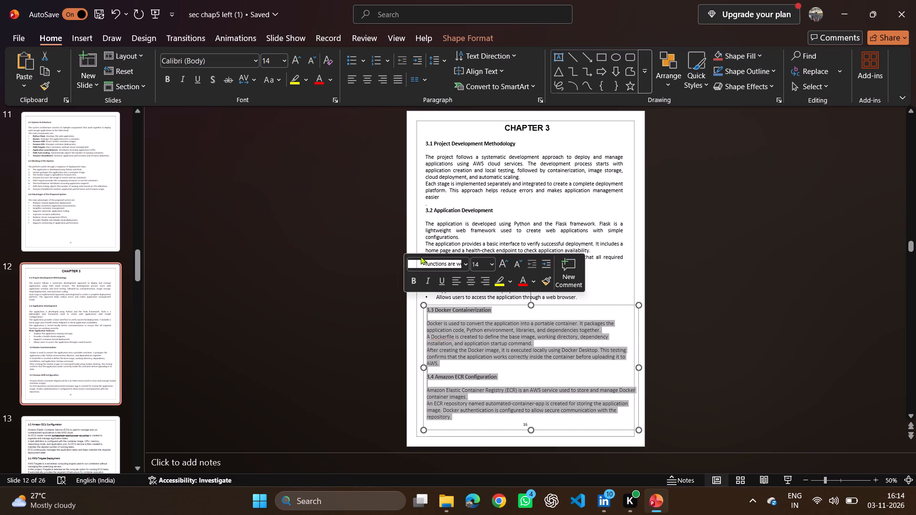
click(397, 80)
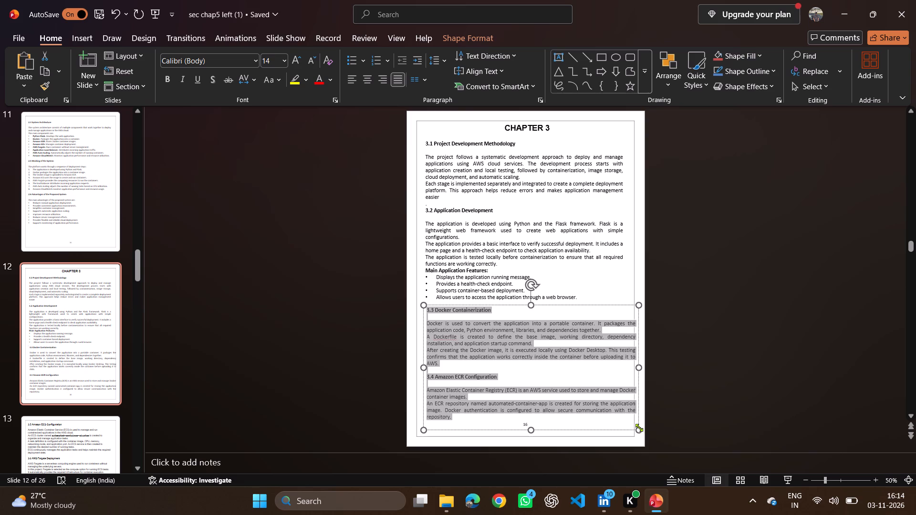
Narrow the text box of sections 3.3 and 3.4 on slide 12 so its right edge lies inside the page border.
drag(639, 428, 633, 430)
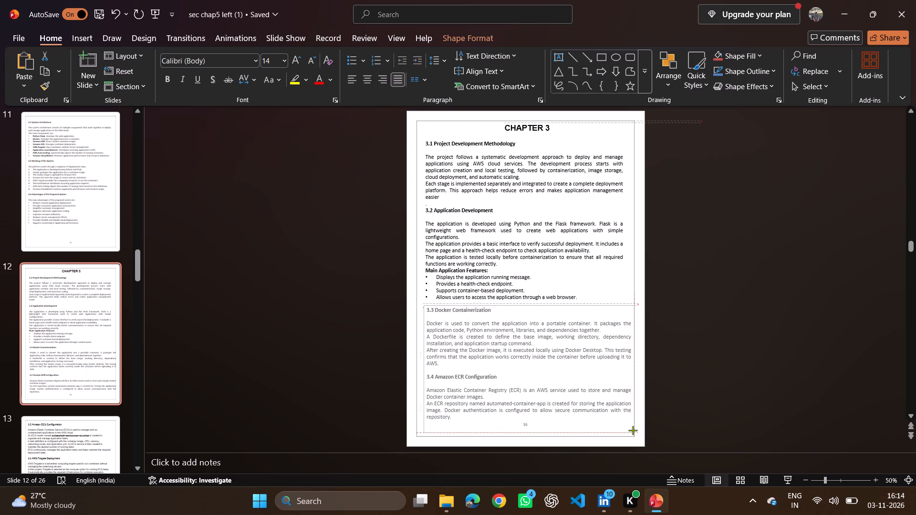
drag(633, 430, 631, 430)
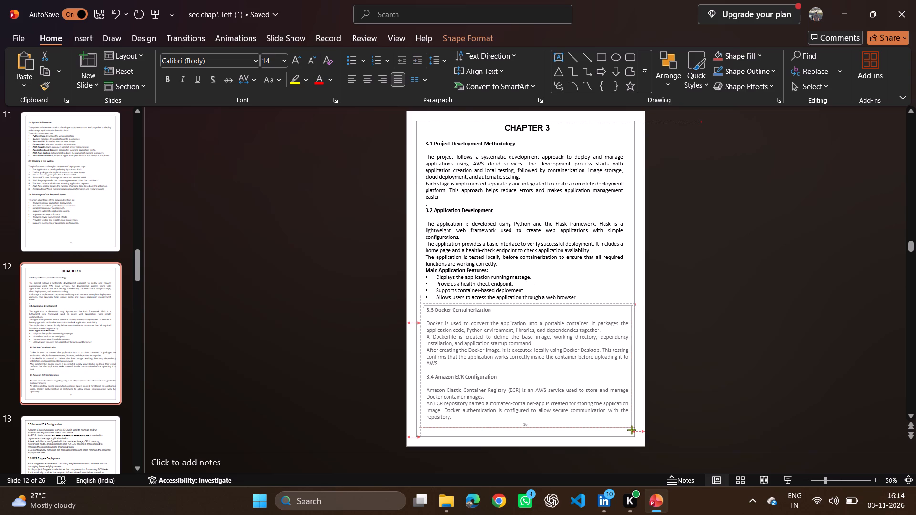
drag(631, 430, 629, 430)
drag(629, 430, 628, 430)
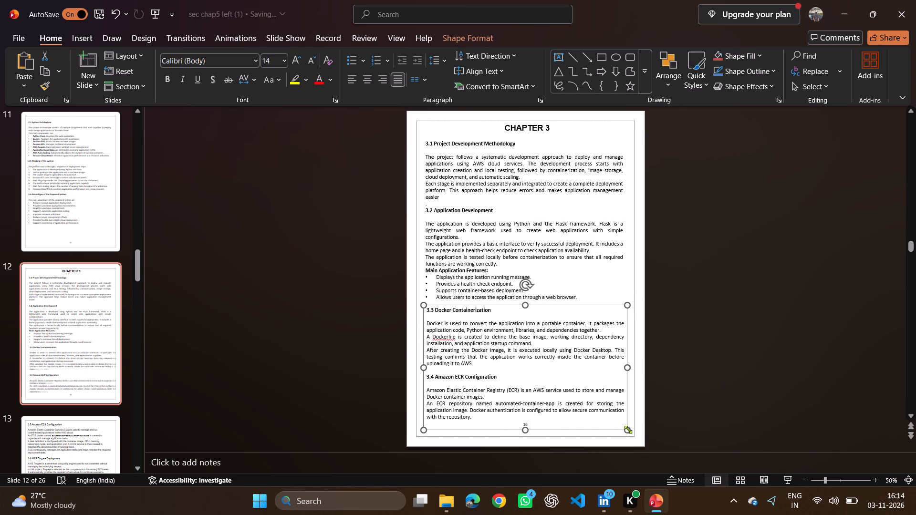
click(751, 384)
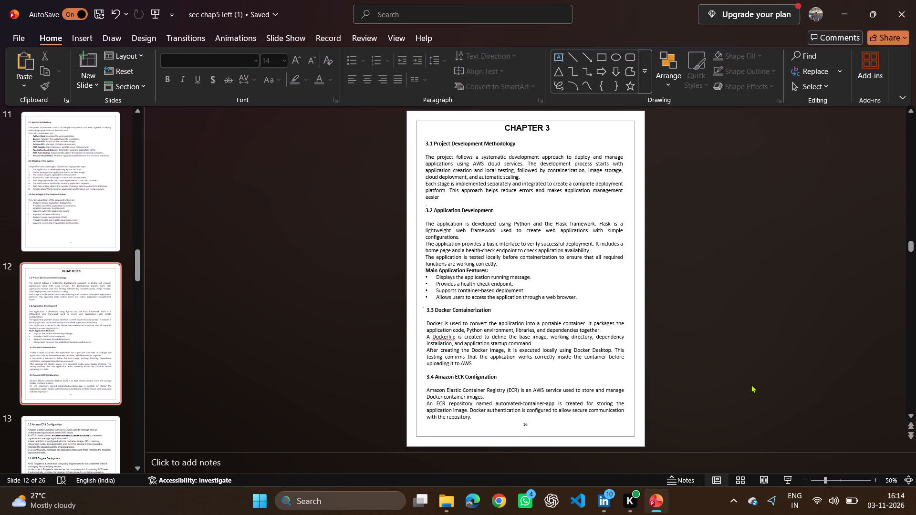
Set the text of sections 3.5 to 3.8 on slide 13 to Calibri (Body) and apply justified alignment.
key(Down)
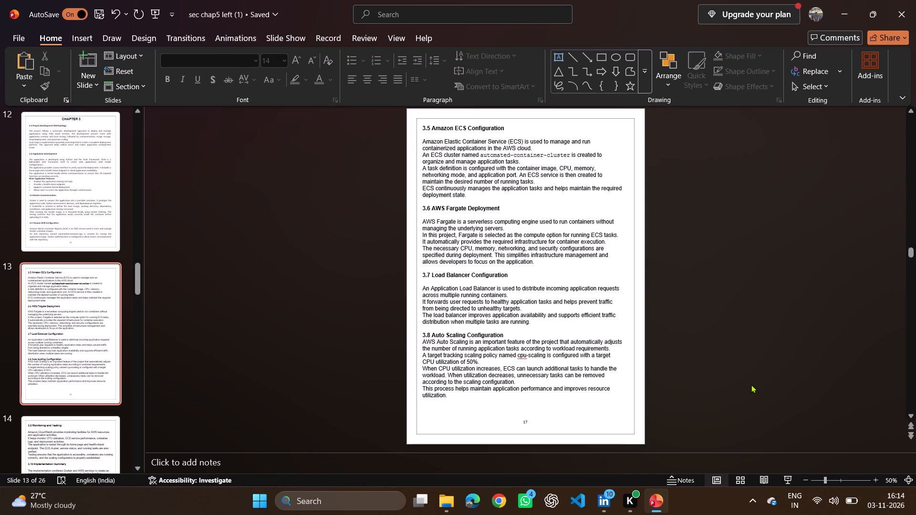
click(504, 398)
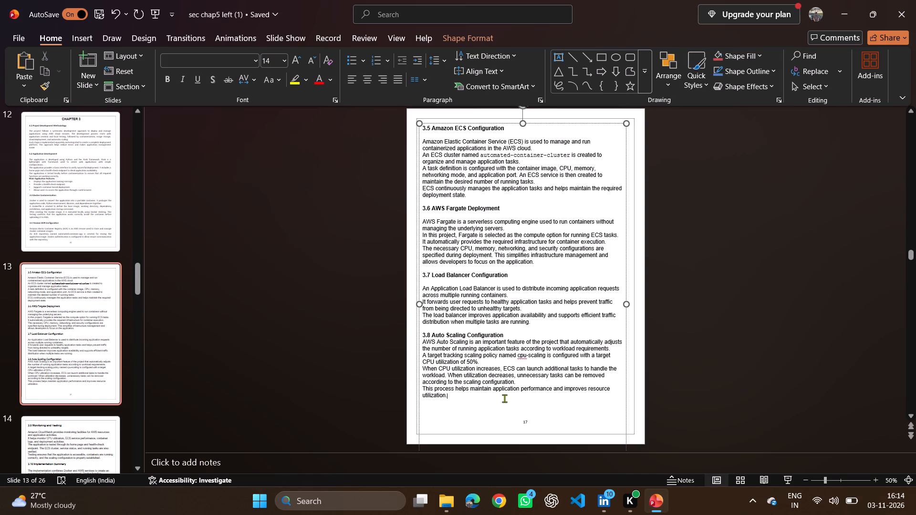
drag(504, 398, 413, 125)
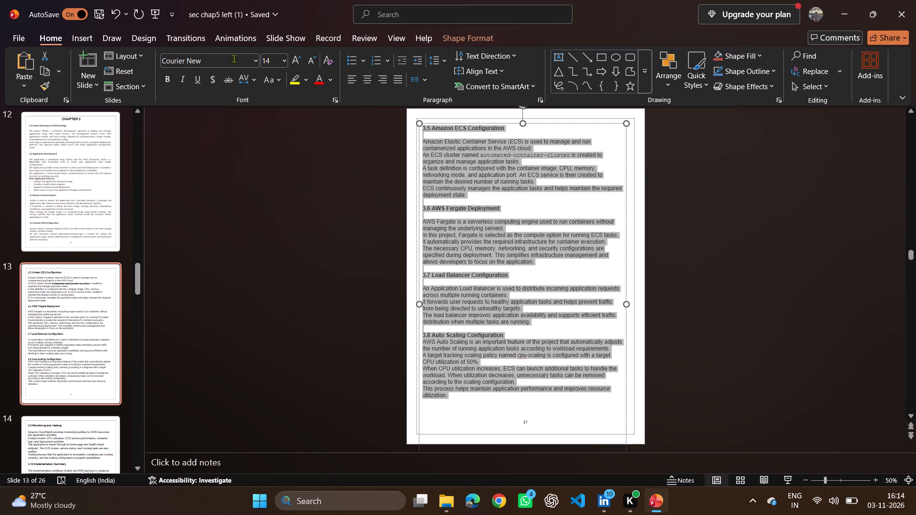
click(247, 60)
click(254, 60)
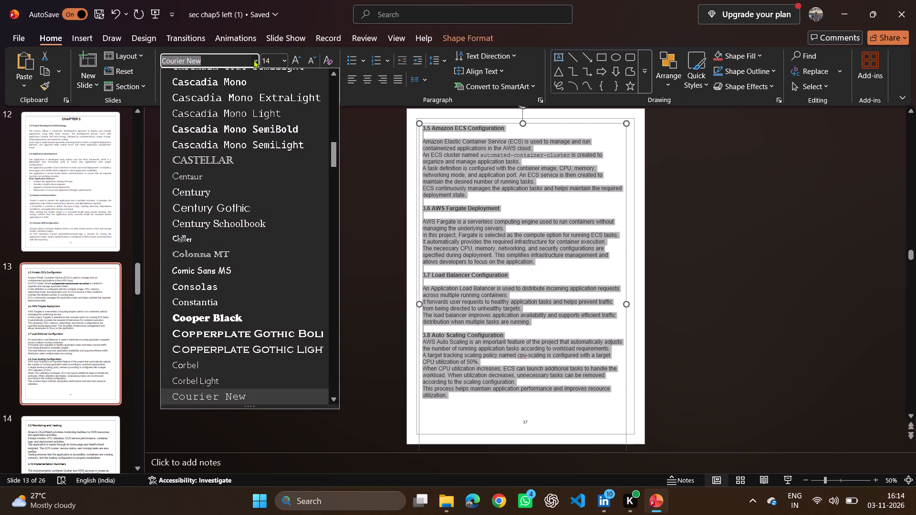
key(c)
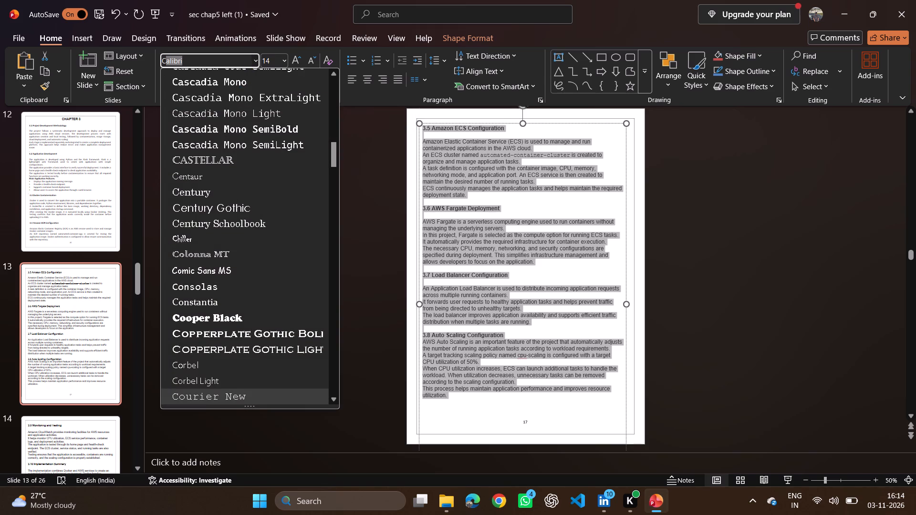
click(229, 107)
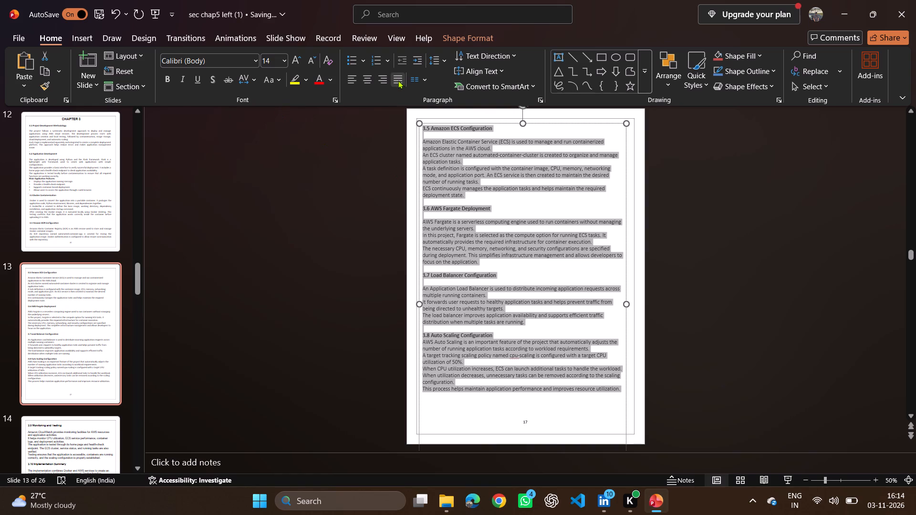
click(398, 80)
click(682, 240)
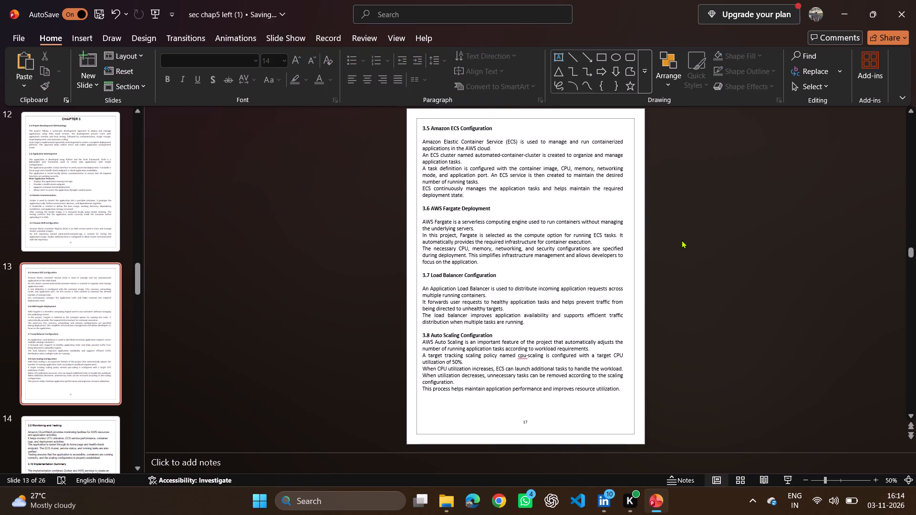
Set the text of sections 3.9 and 3.10 on slide 14 to 14 pt Calibri (Body) with justified alignment.
key(Down)
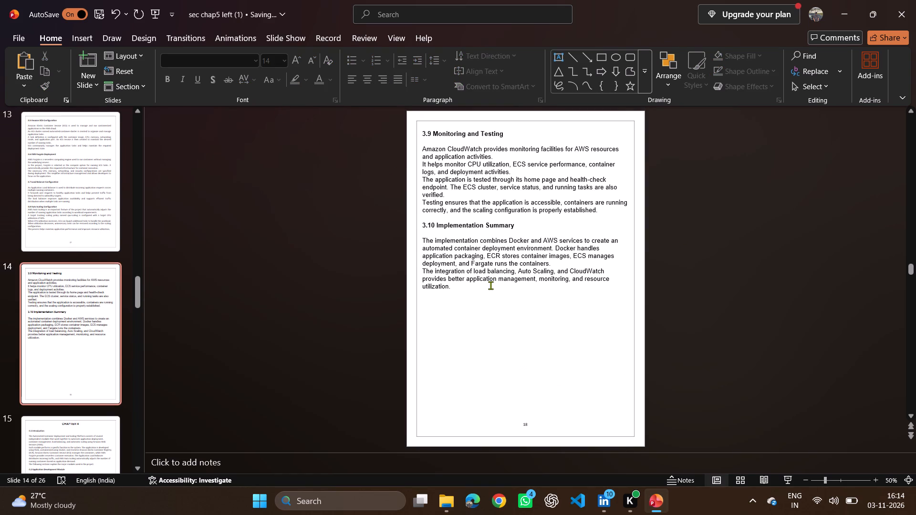
drag(490, 285, 418, 127)
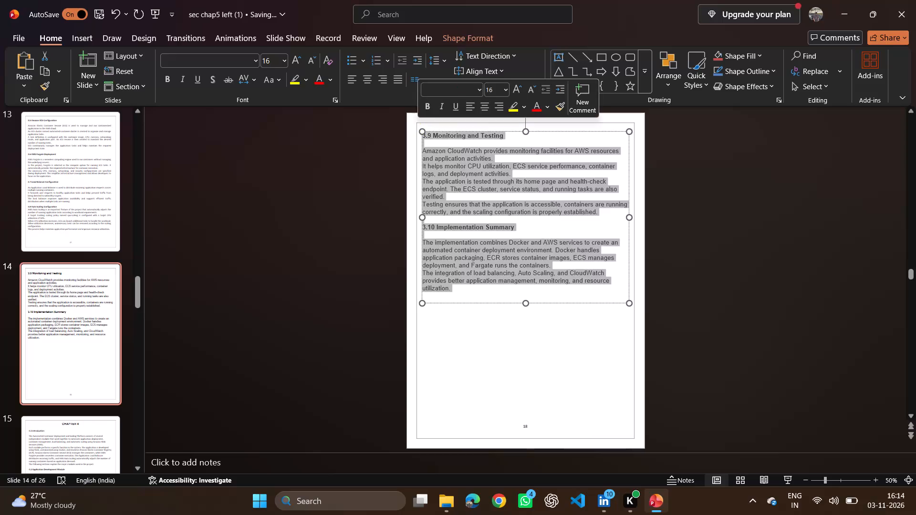
click(503, 90)
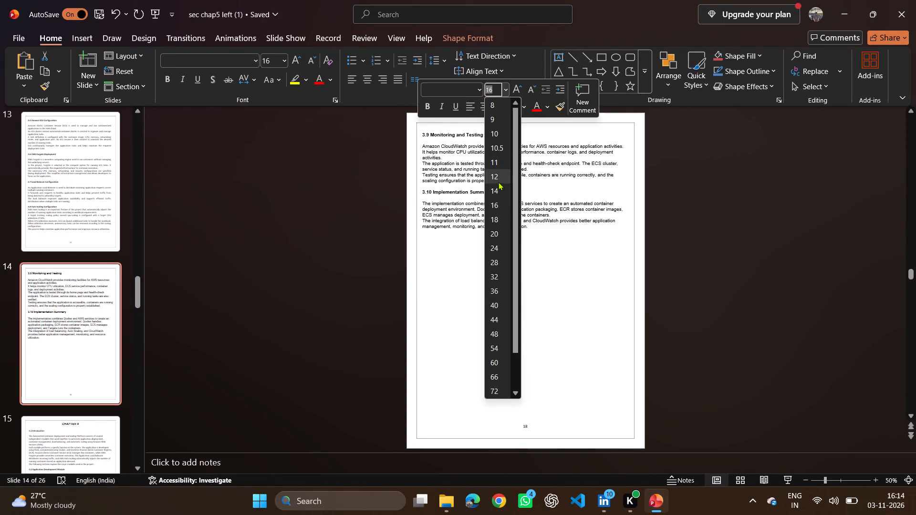
click(500, 187)
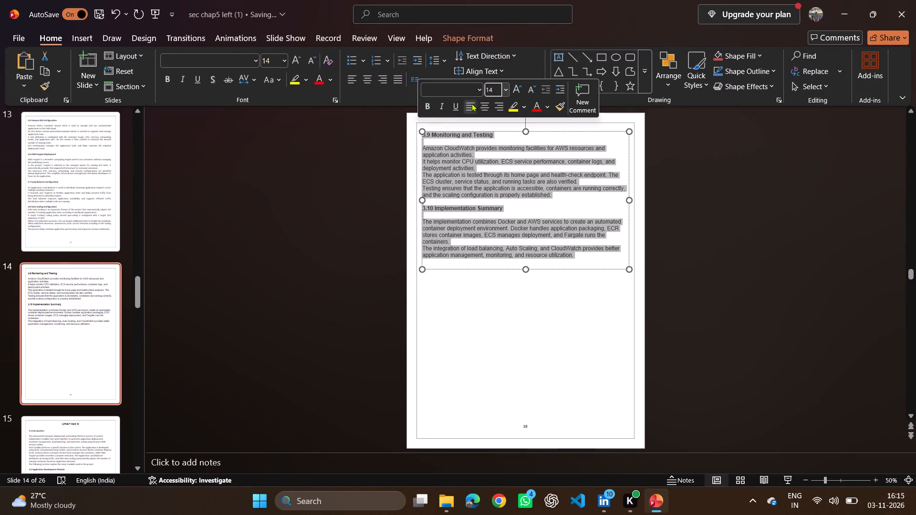
click(479, 90)
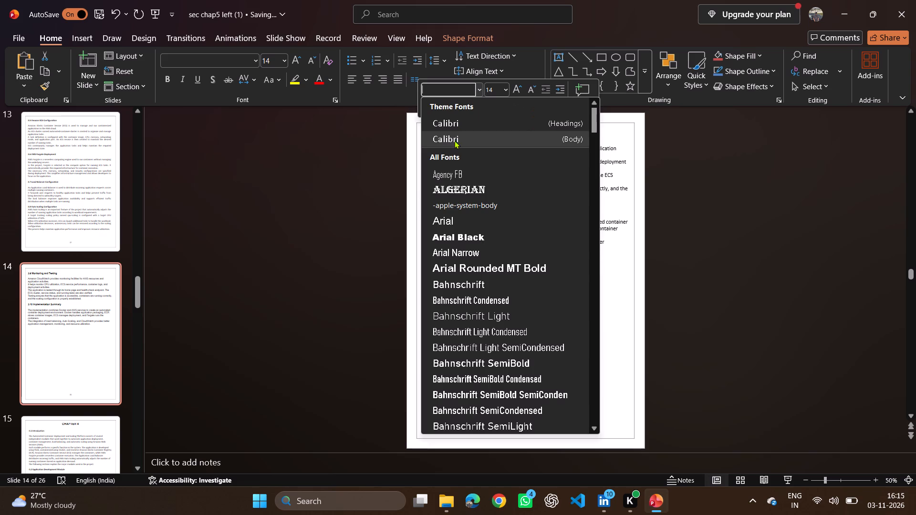
click(455, 140)
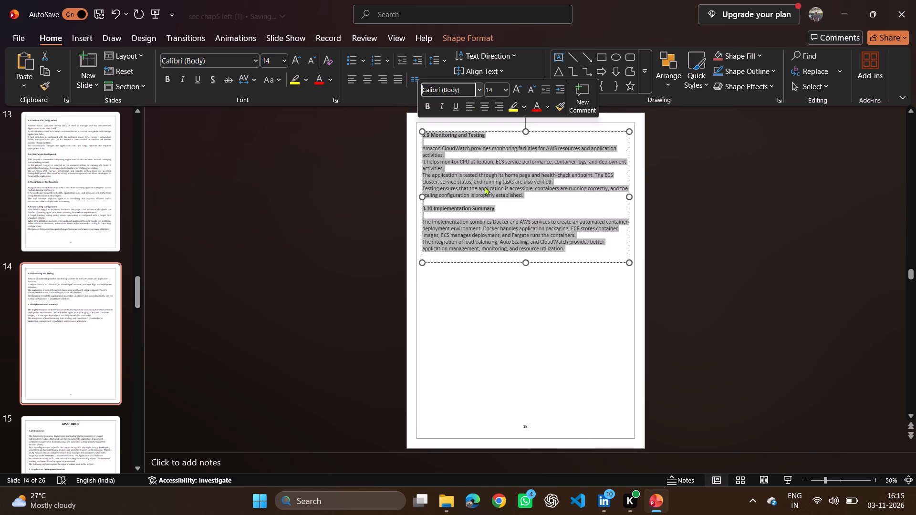
click(397, 79)
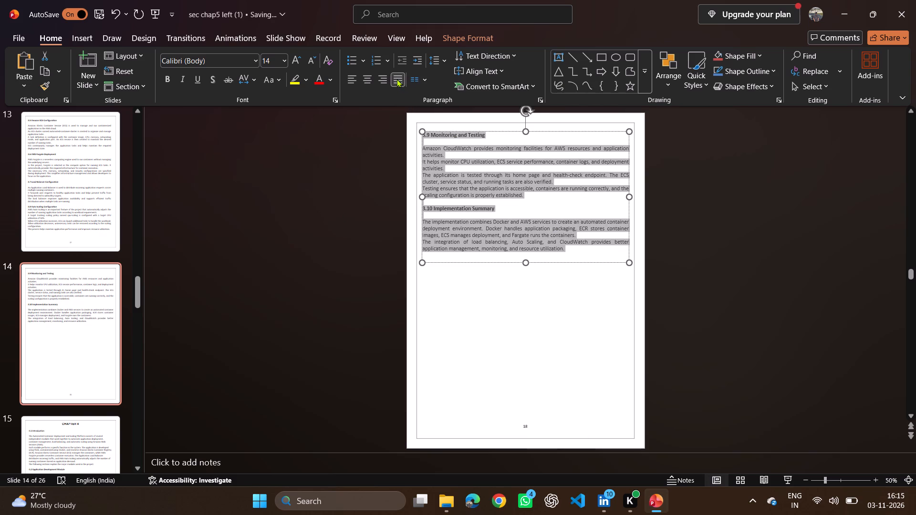
click(816, 159)
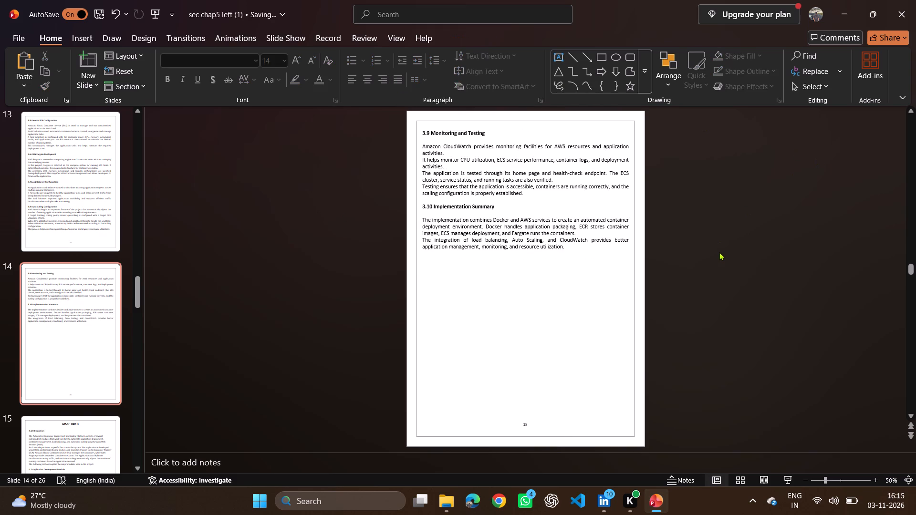
Apply justified alignment to both body text boxes on slide 15, covering sections 4.1 to 4.3.
key(Down)
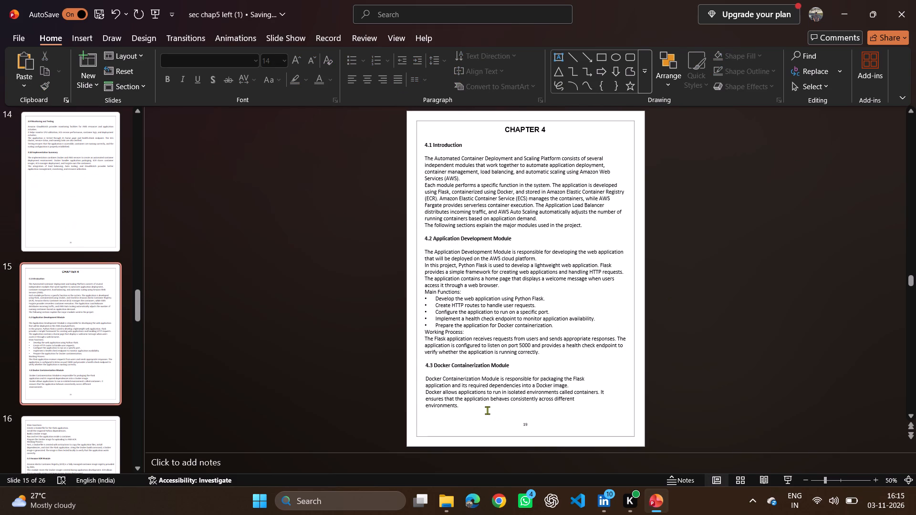
click(487, 410)
drag(487, 410, 415, 363)
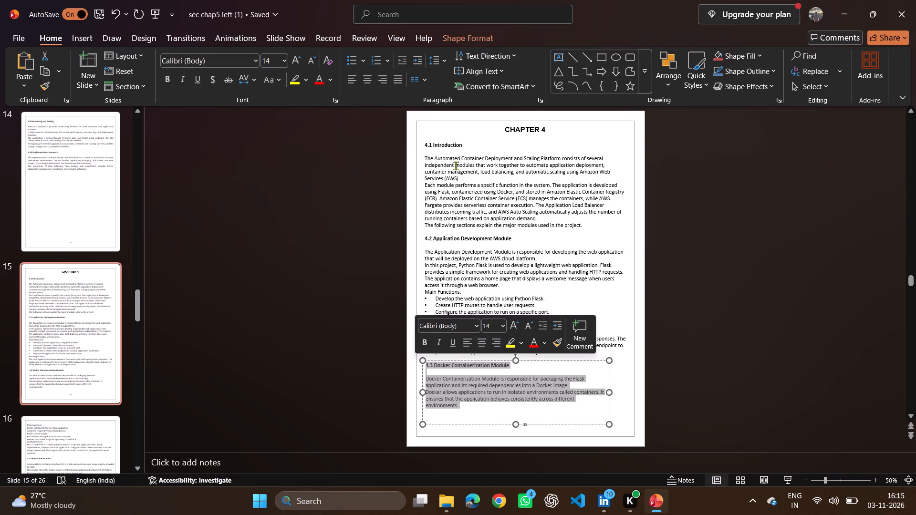
click(401, 81)
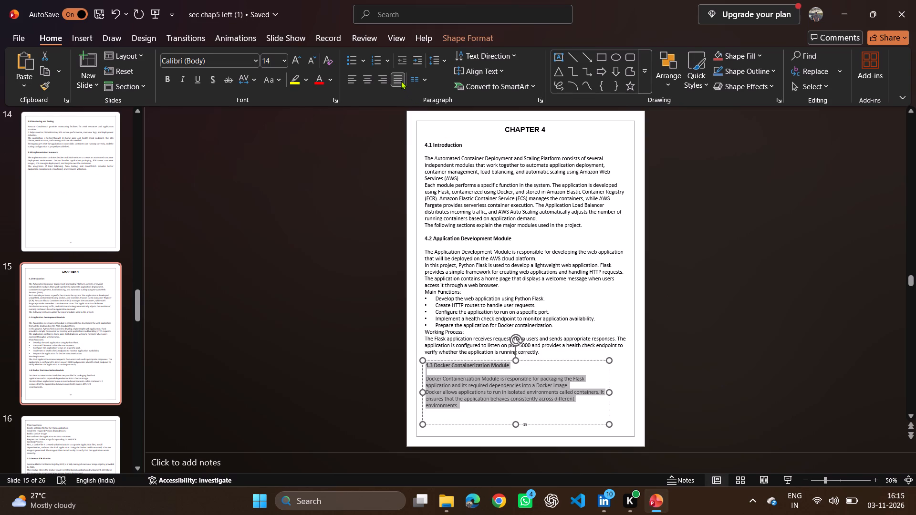
click(789, 287)
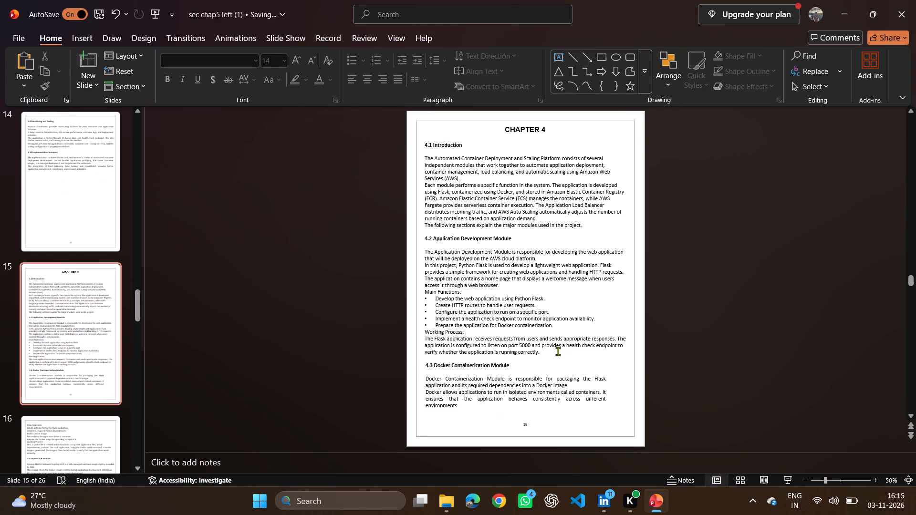
drag(557, 351, 408, 146)
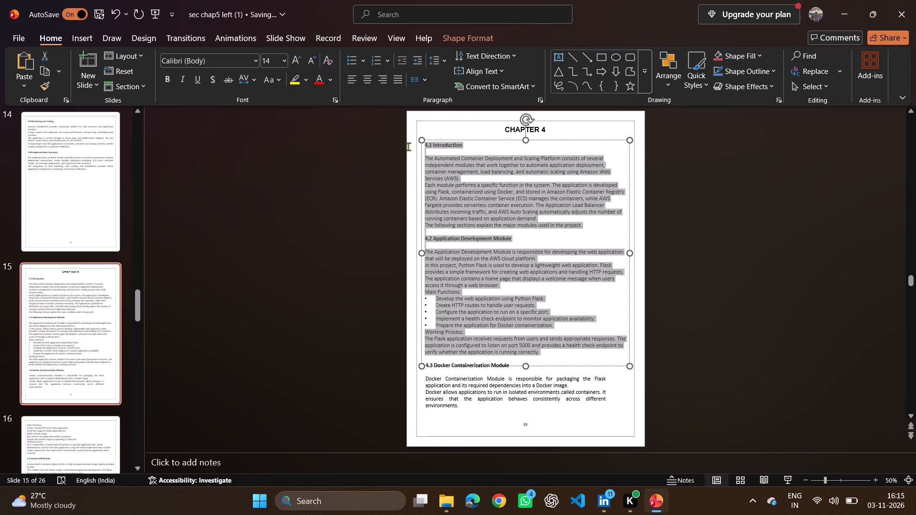
drag(408, 146, 408, 144)
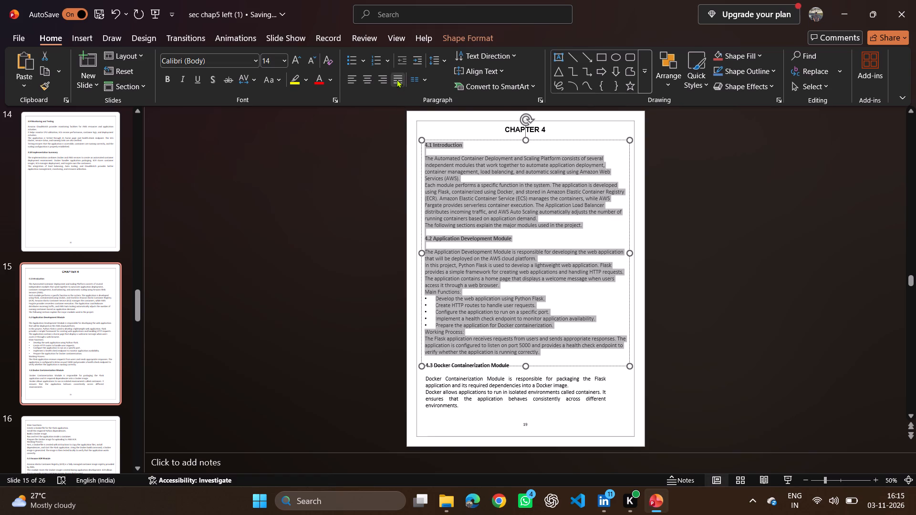
click(397, 79)
click(754, 180)
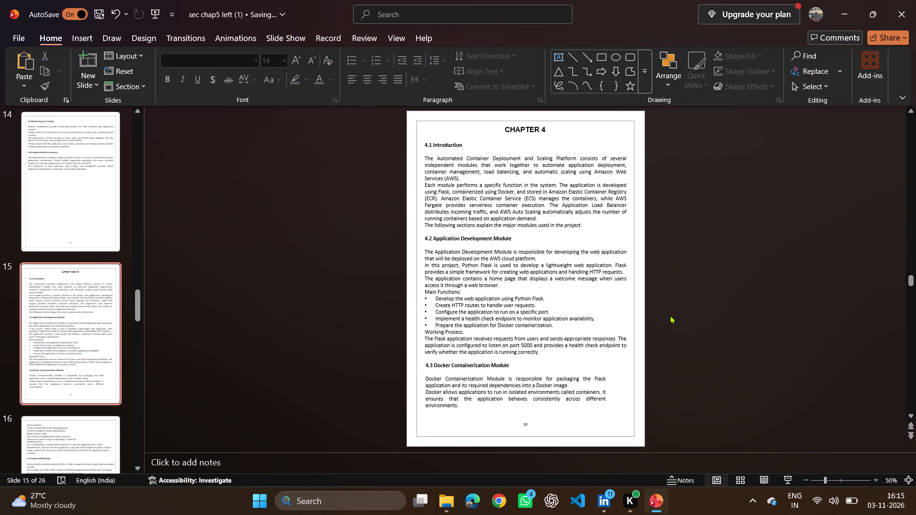
Apply justified alignment to all body text on slide 16, from the first Main Functions list through section 4.5.
key(Down)
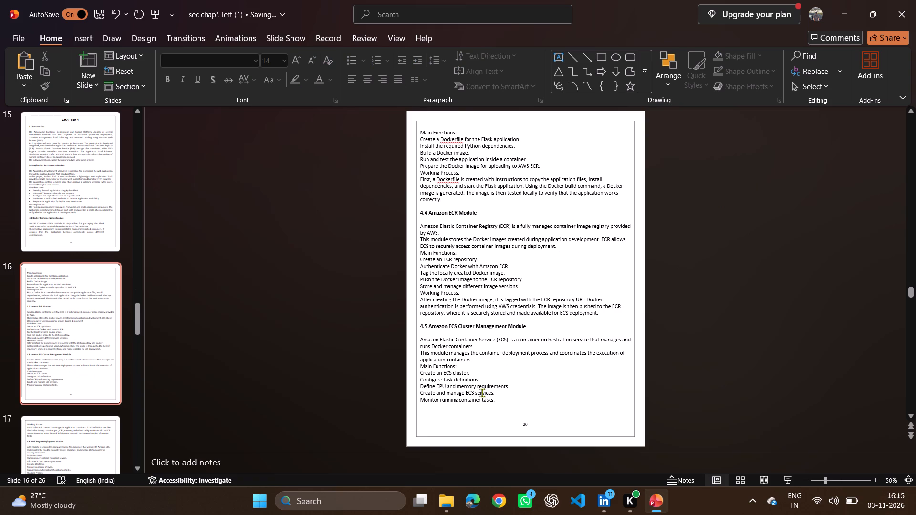
drag(502, 402, 429, 265)
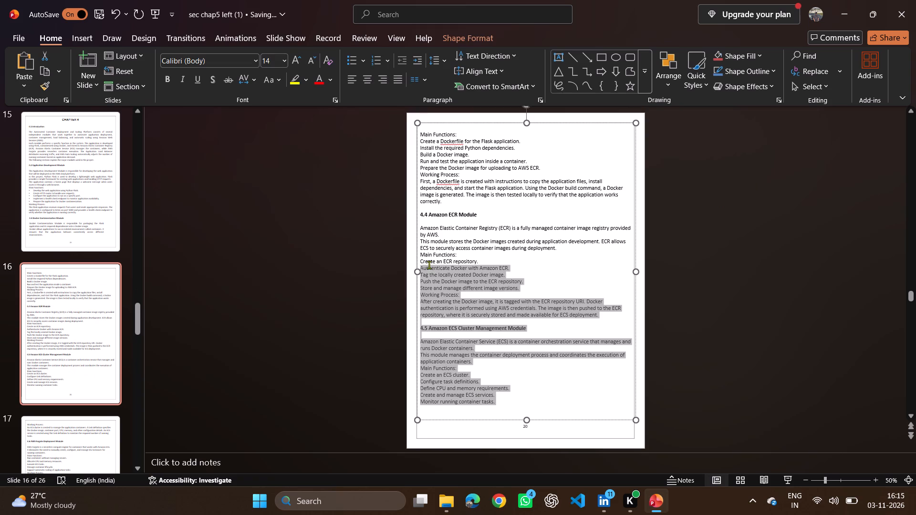
drag(429, 265, 417, 135)
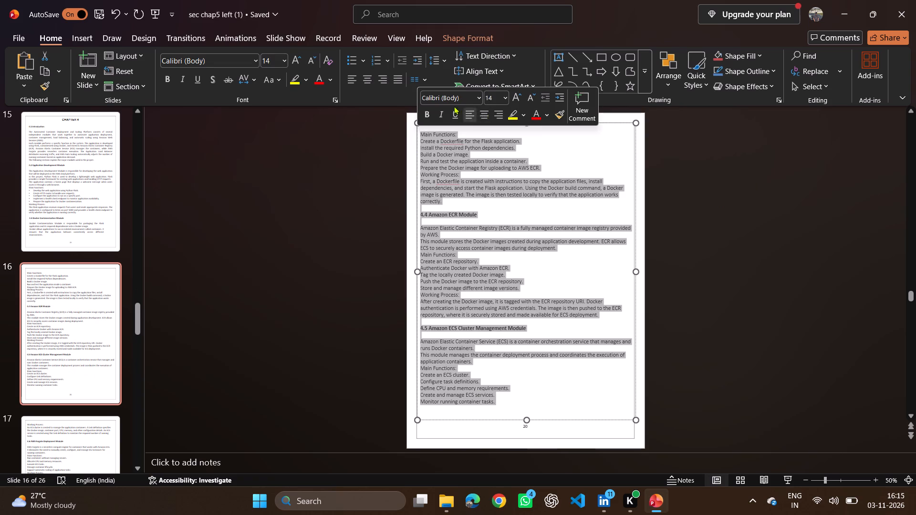
click(392, 72)
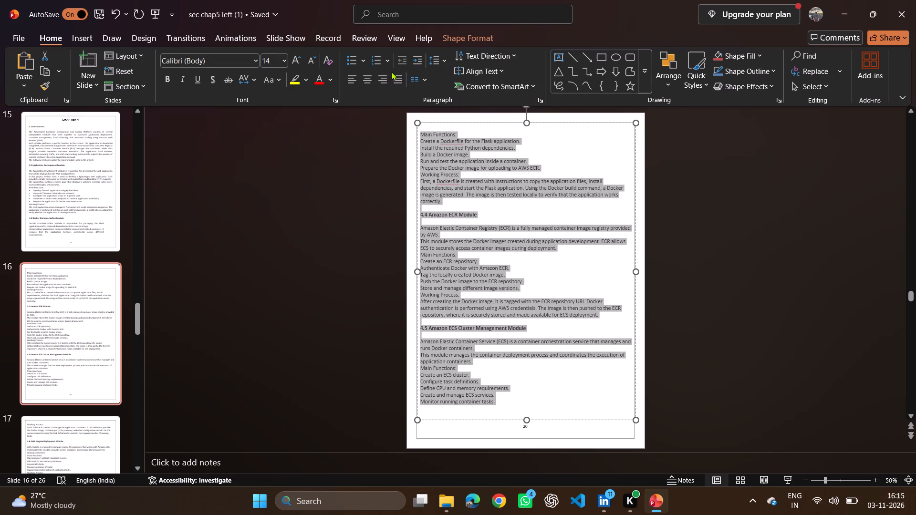
click(395, 76)
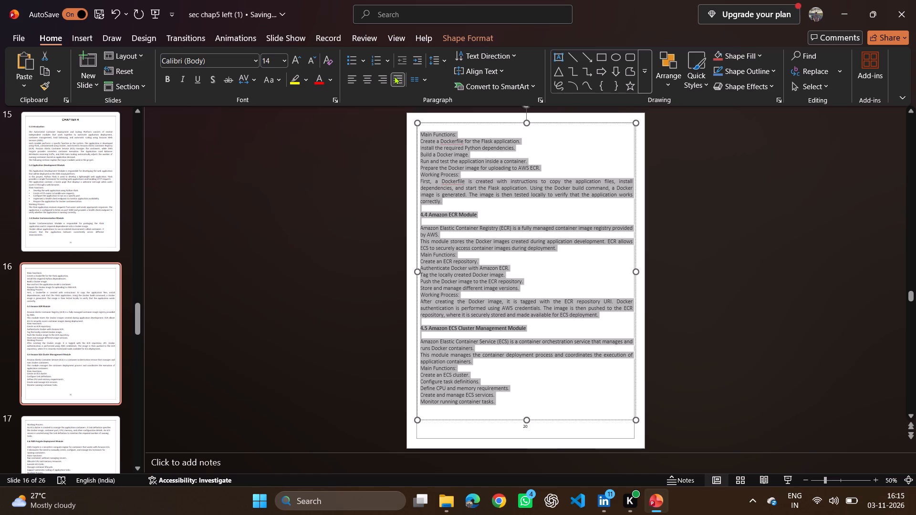
click(718, 287)
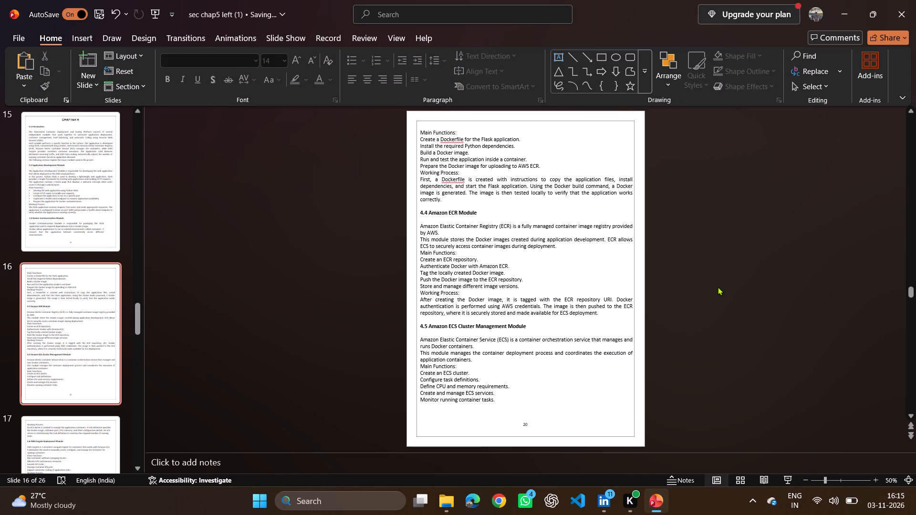
Apply justified alignment to all body text on slide 17, from the opening Working Process paragraph through section 4.7.
key(Down)
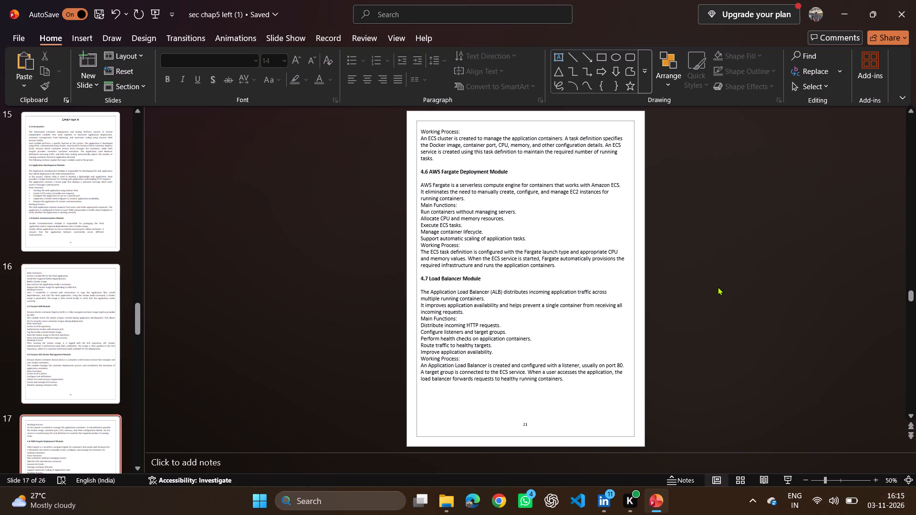
click(576, 378)
drag(576, 378, 441, 178)
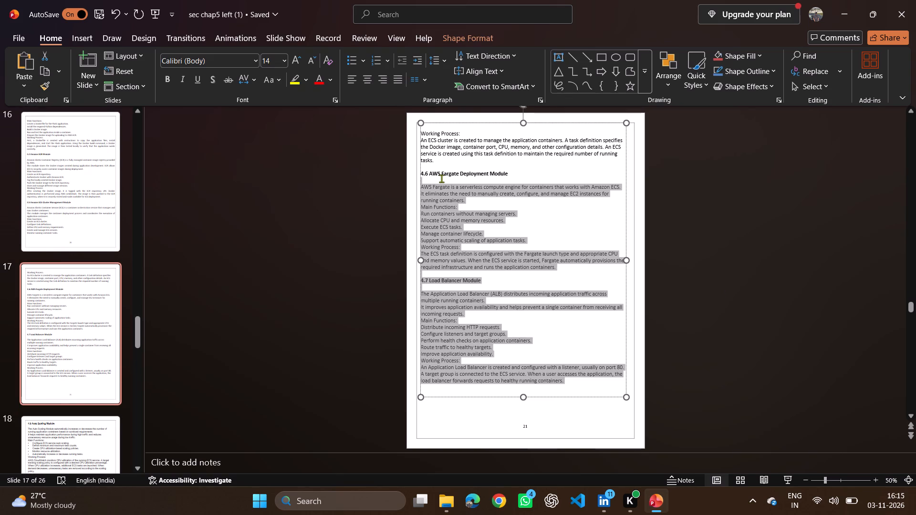
drag(441, 178, 417, 127)
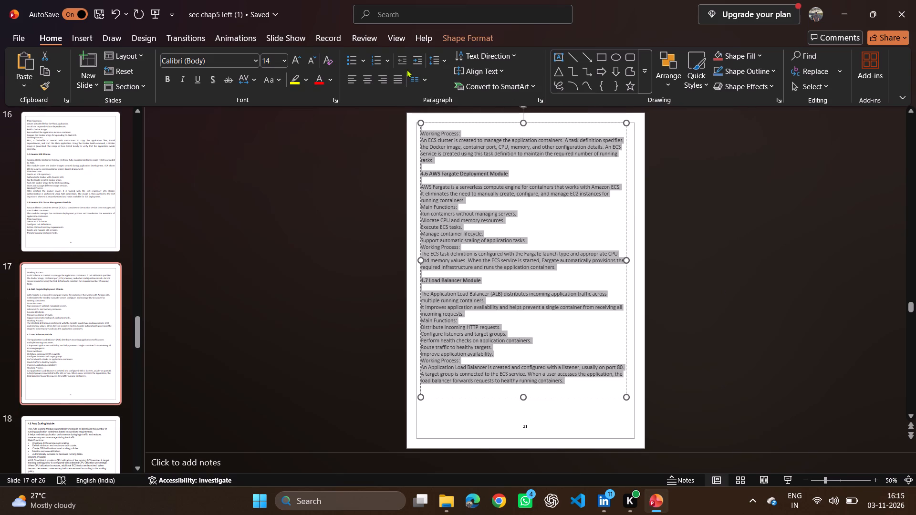
click(398, 78)
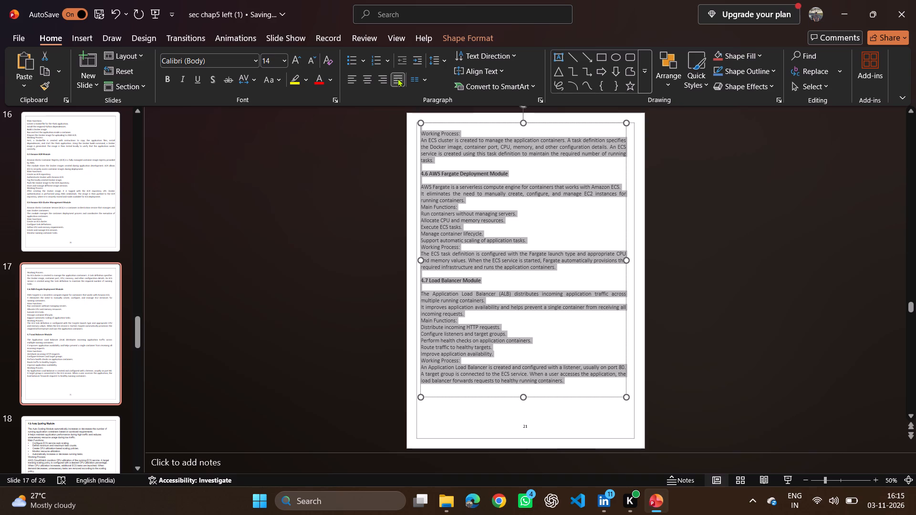
click(840, 207)
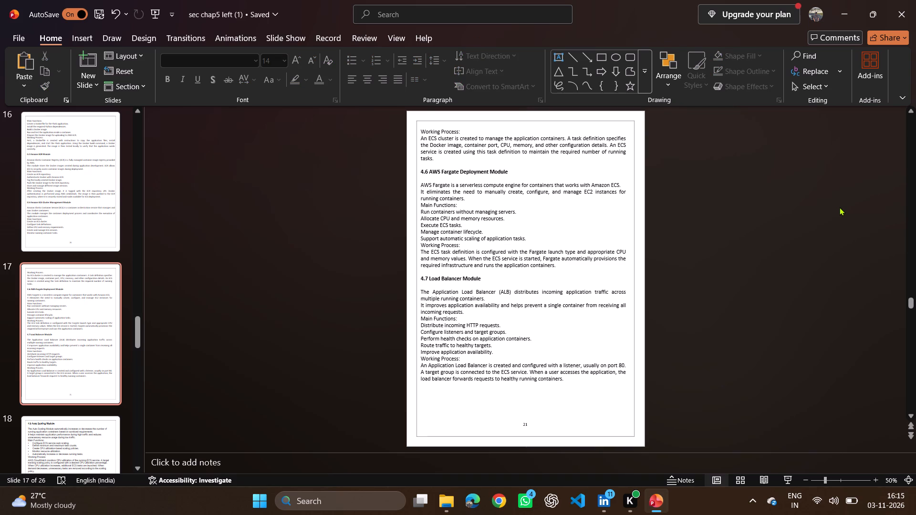
Set the text of sections 4.8 and 4.9 on slide 18 to Calibri (Body) and apply justified alignment.
key(Down)
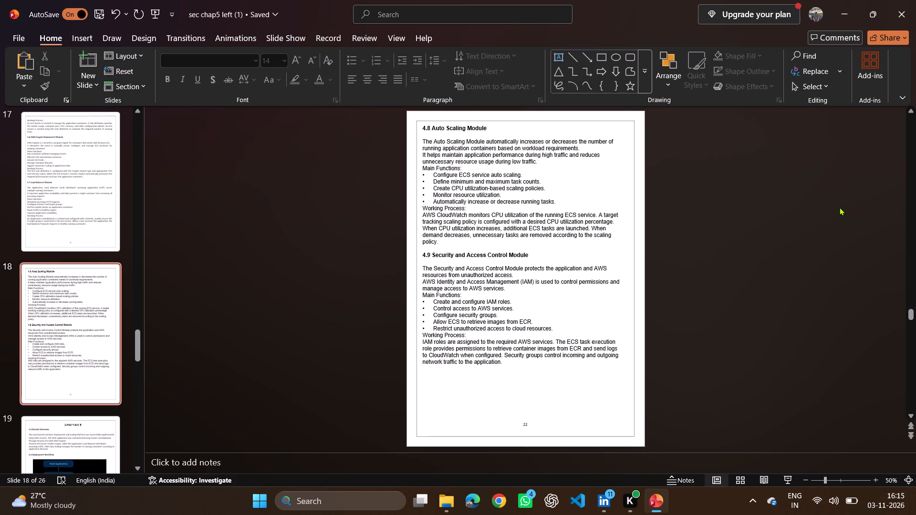
click(545, 355)
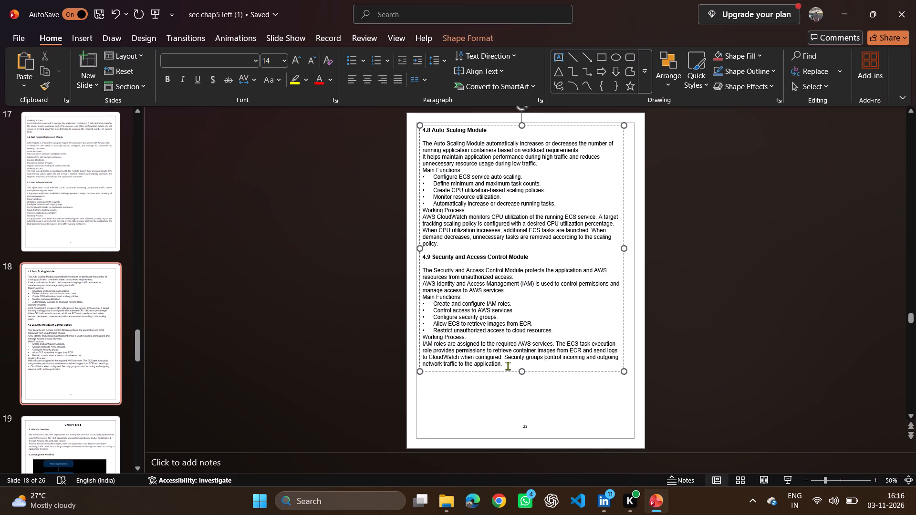
drag(508, 366, 402, 125)
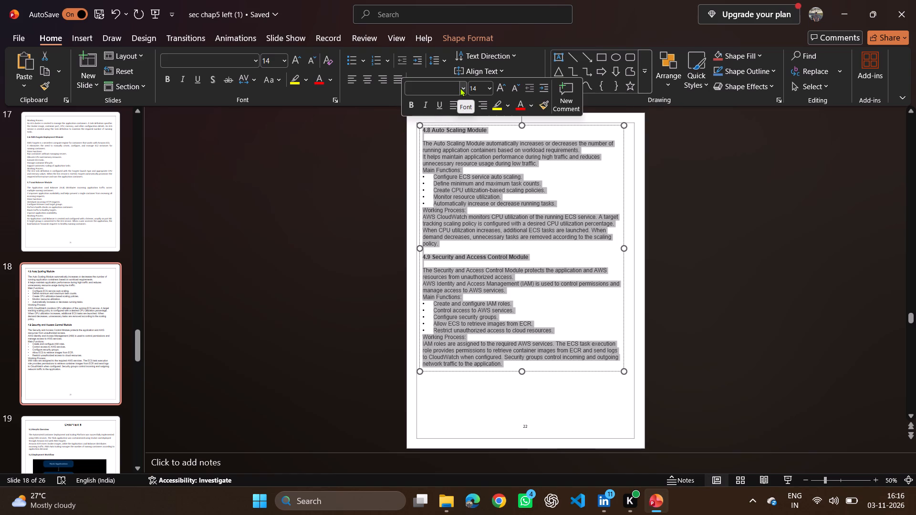
click(460, 88)
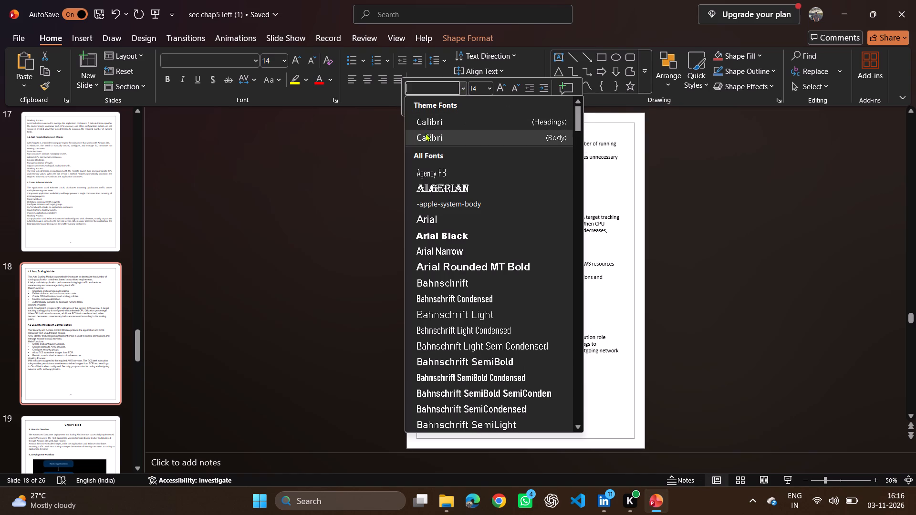
click(426, 133)
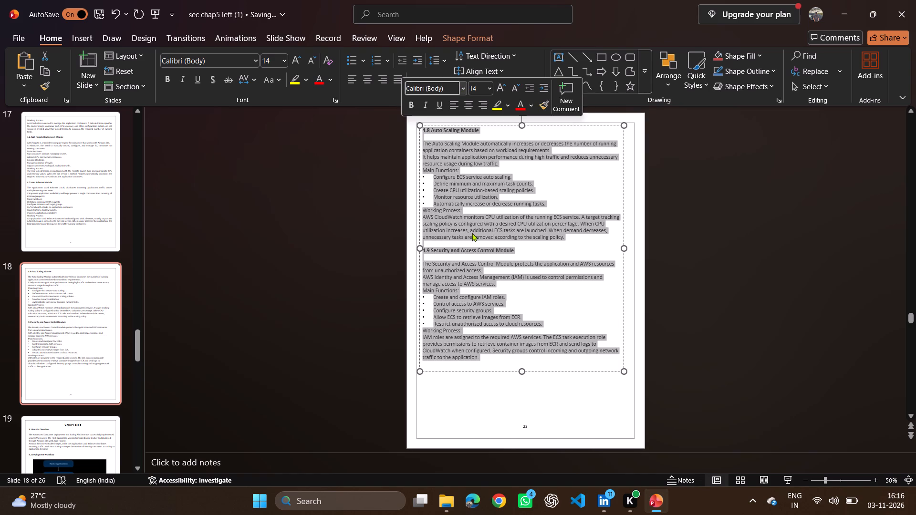
click(392, 78)
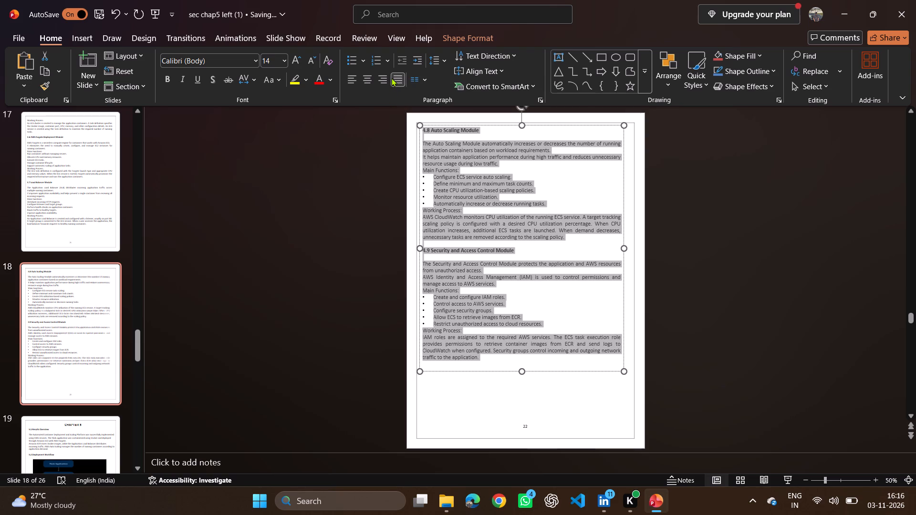
click(323, 122)
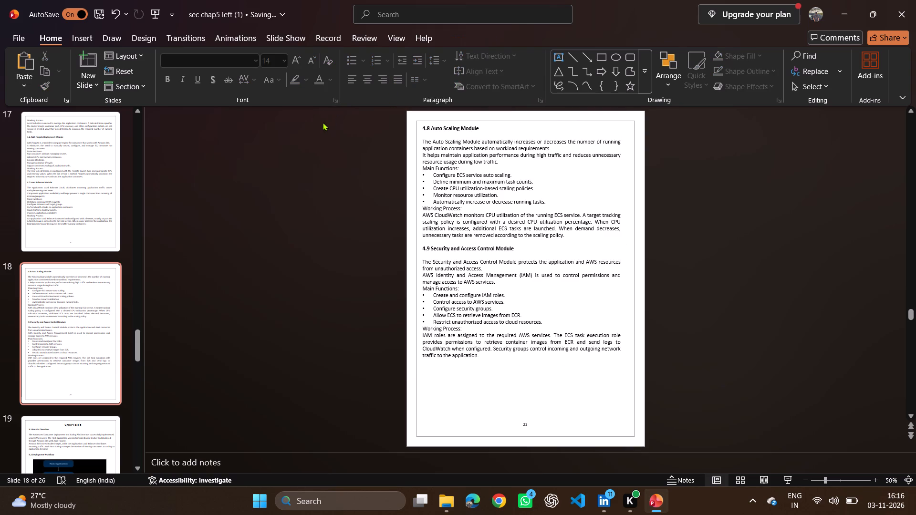
Apply justified alignment to the heading and body text of section 5.1 Results Overview on slide 19.
key(Down)
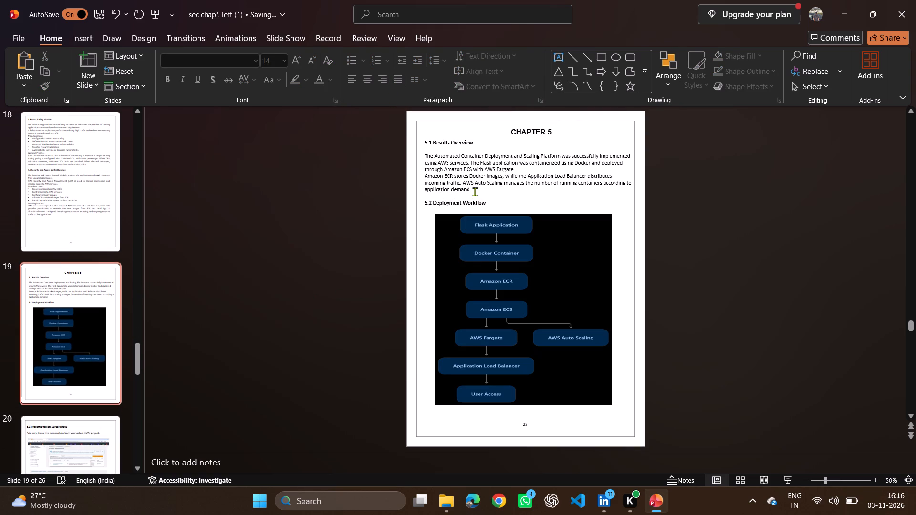
drag(475, 191, 423, 142)
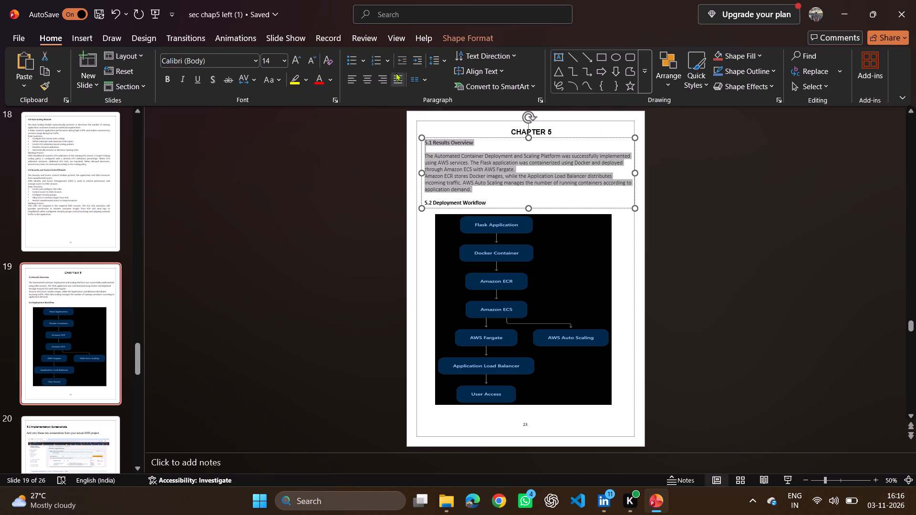
click(396, 72)
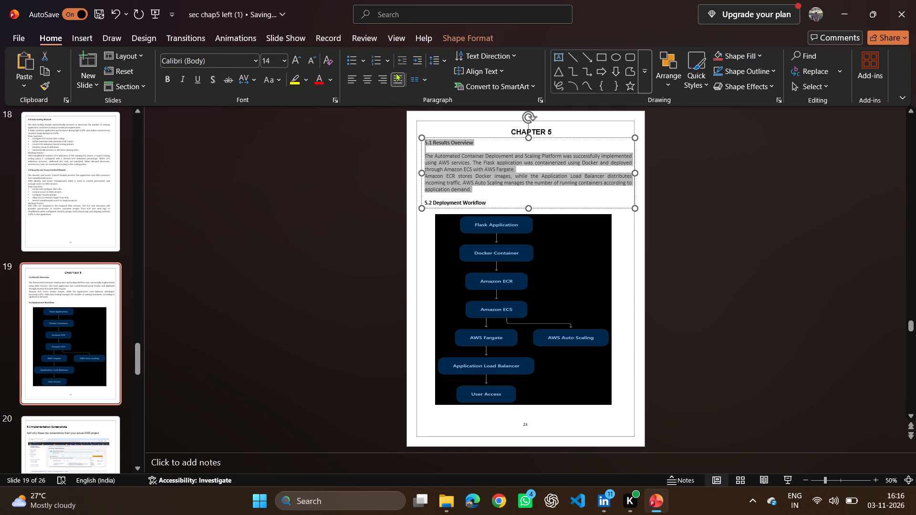
click(720, 386)
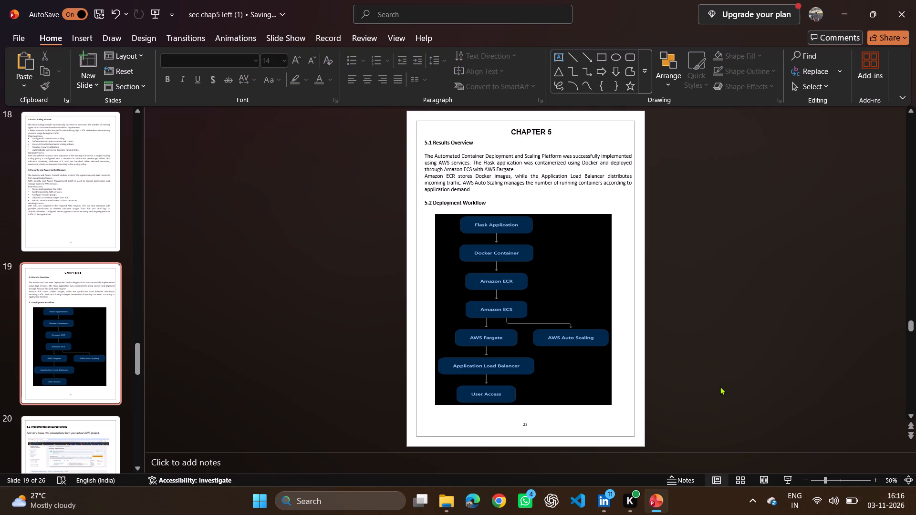
click(486, 184)
drag(473, 188, 418, 149)
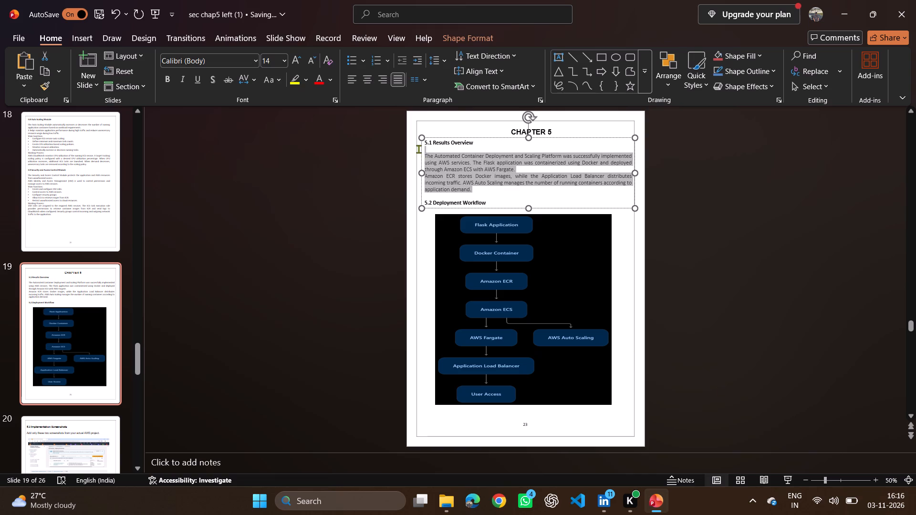
drag(418, 149, 417, 149)
click(713, 329)
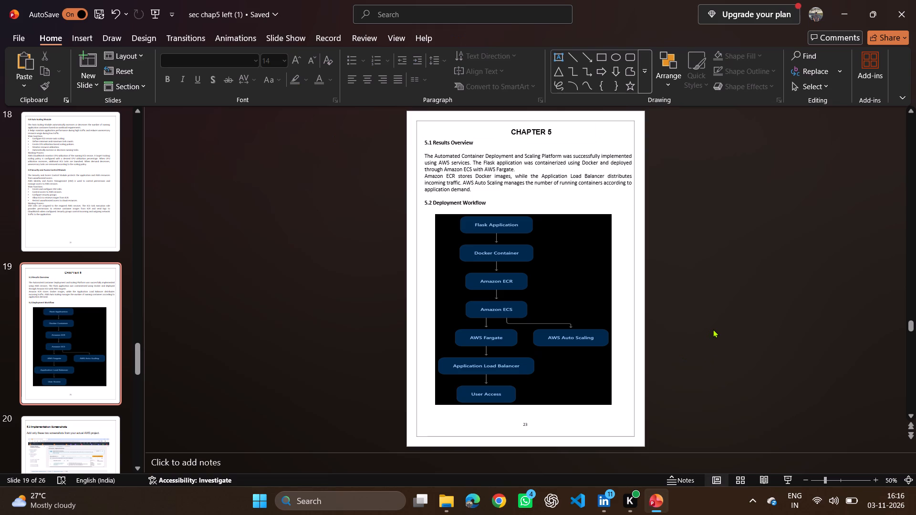
Apply justified alignment to all text of sections 5.4 to 5.6 on slide 21.
key(Down)
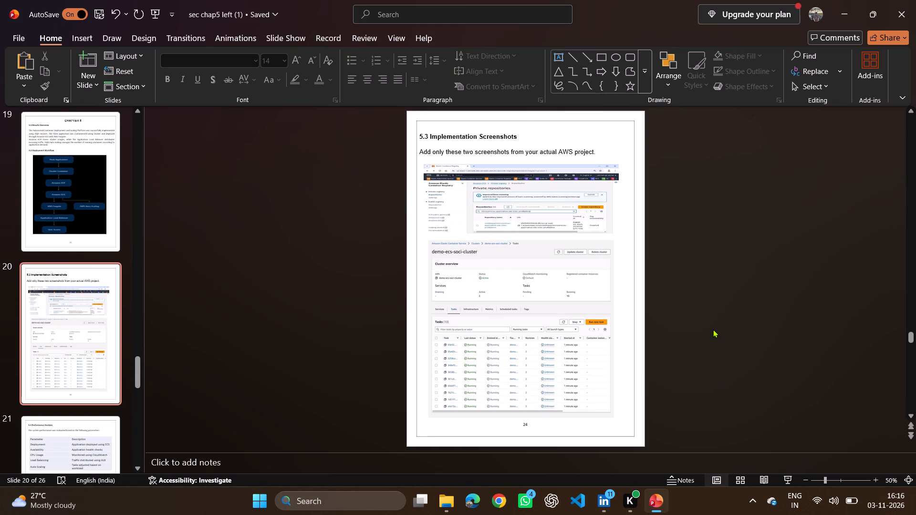
key(Down)
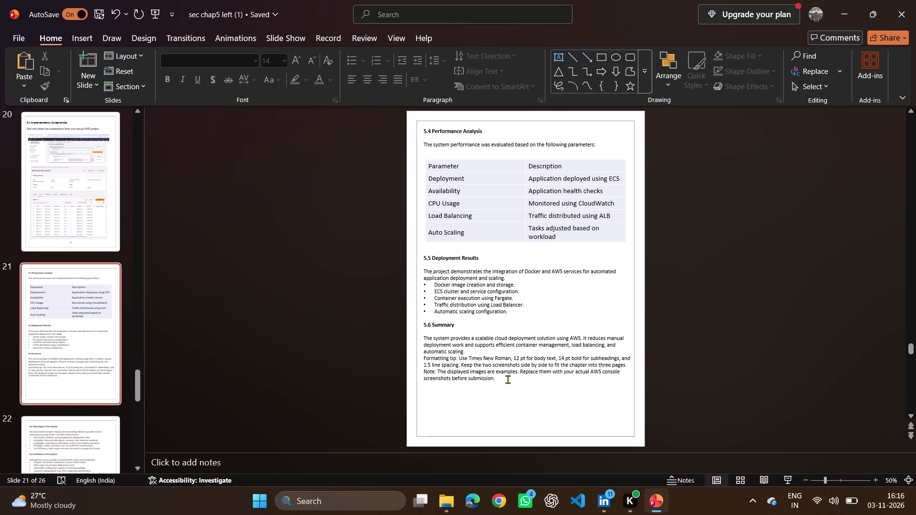
drag(508, 379, 400, 102)
click(399, 82)
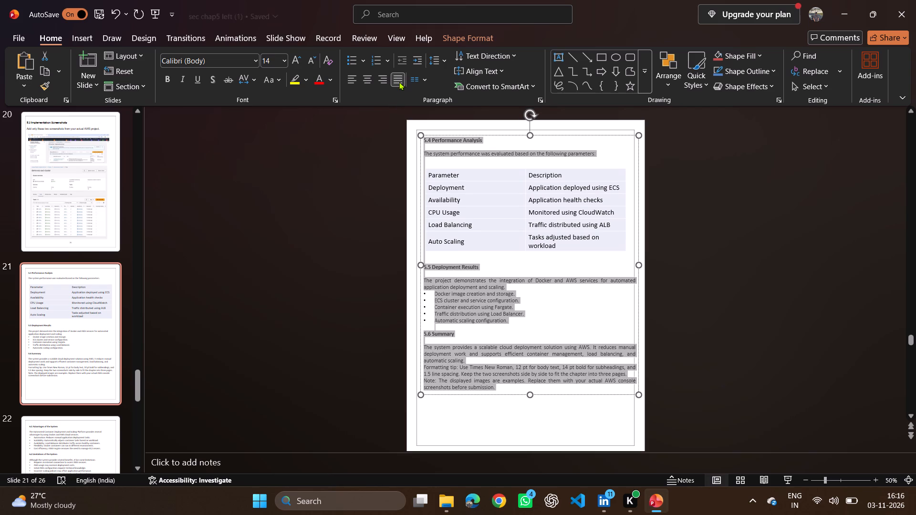
click(742, 173)
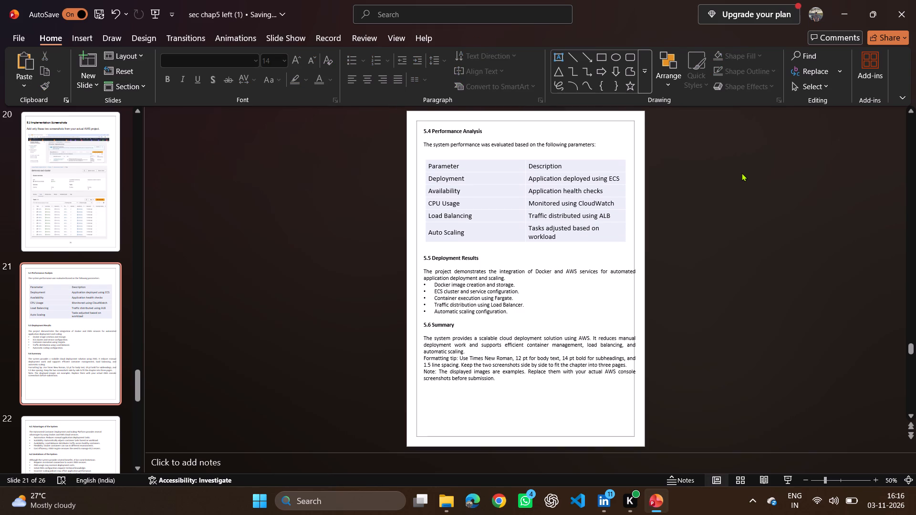
Narrow the text box of sections 5.4 to 5.6 on slide 21 to fit inside the page border, with its text justified.
click(587, 355)
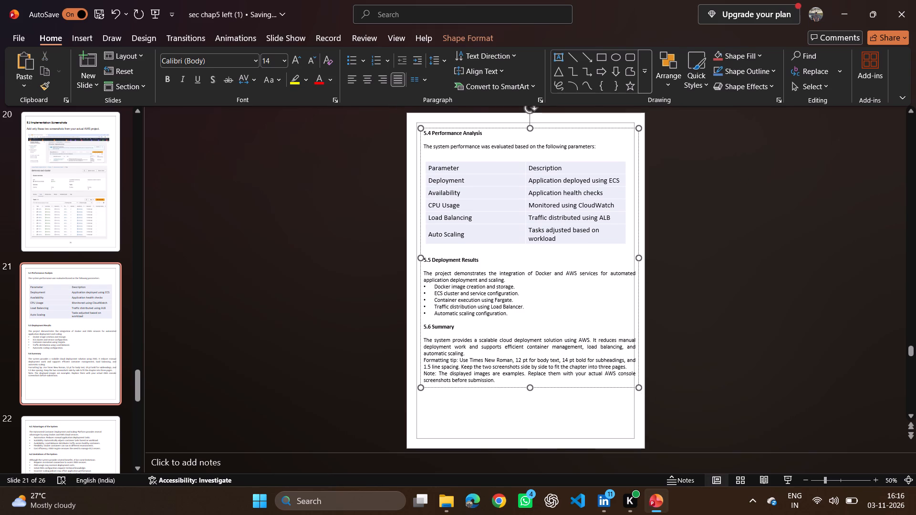
drag(640, 389, 631, 395)
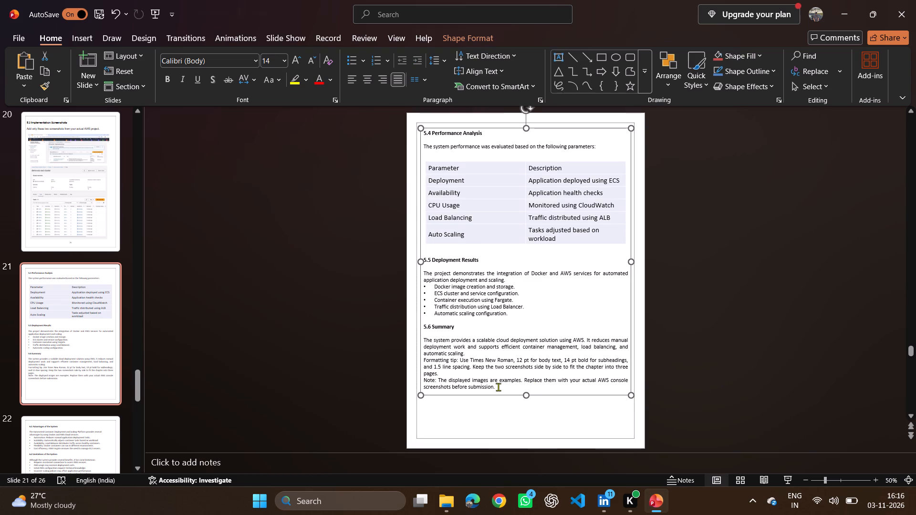
drag(498, 387, 381, 111)
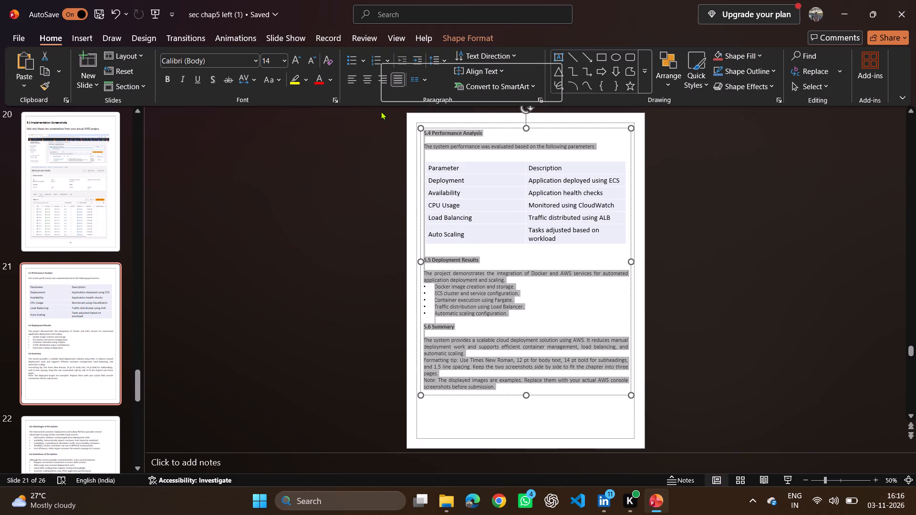
click(394, 81)
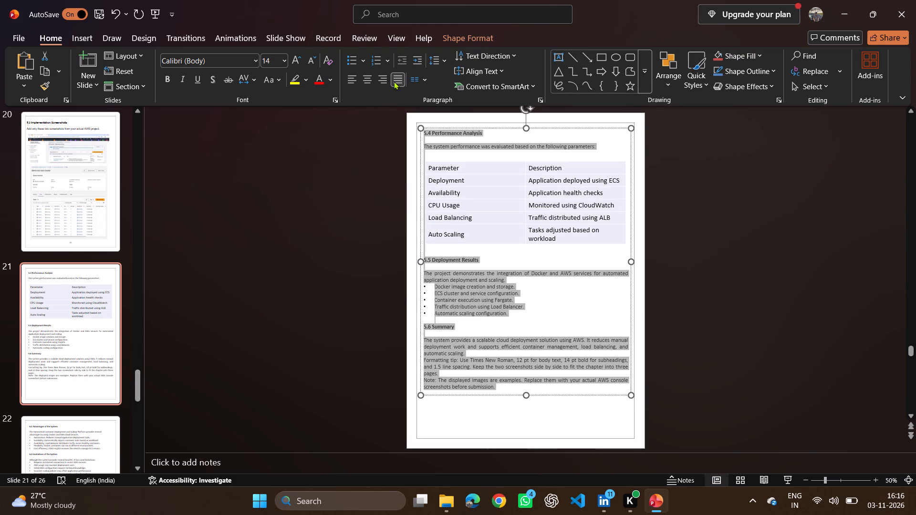
click(686, 161)
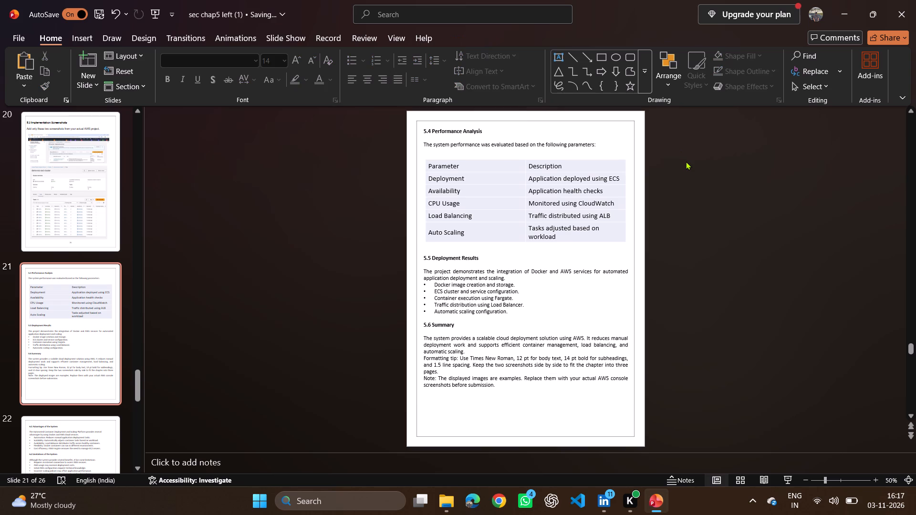
Apply justified alignment to both text boxes on slide 22, covering section 6.4 and sections 6.1 to 6.3.
key(Down)
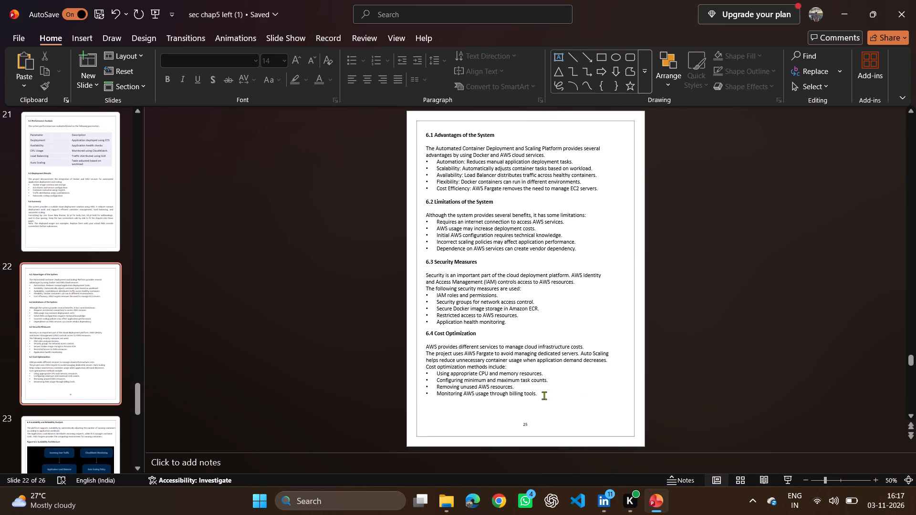
drag(543, 395, 482, 237)
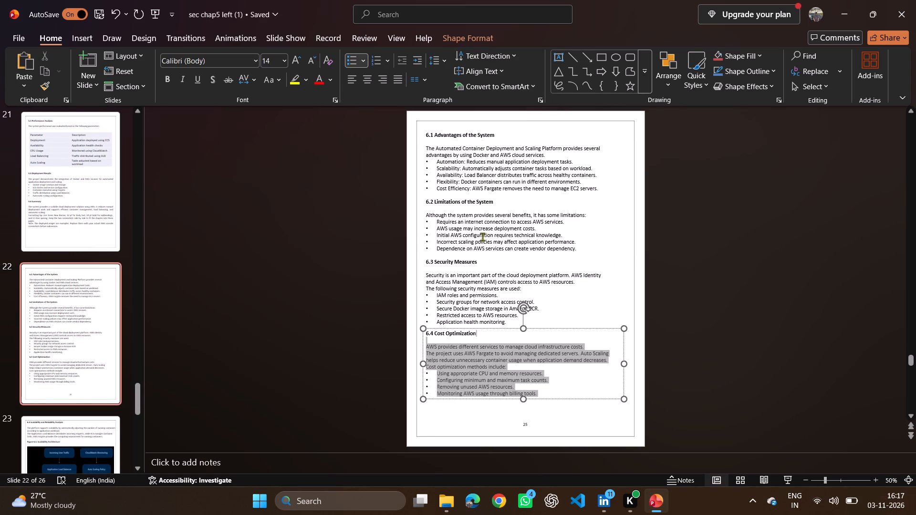
drag(482, 237, 408, 217)
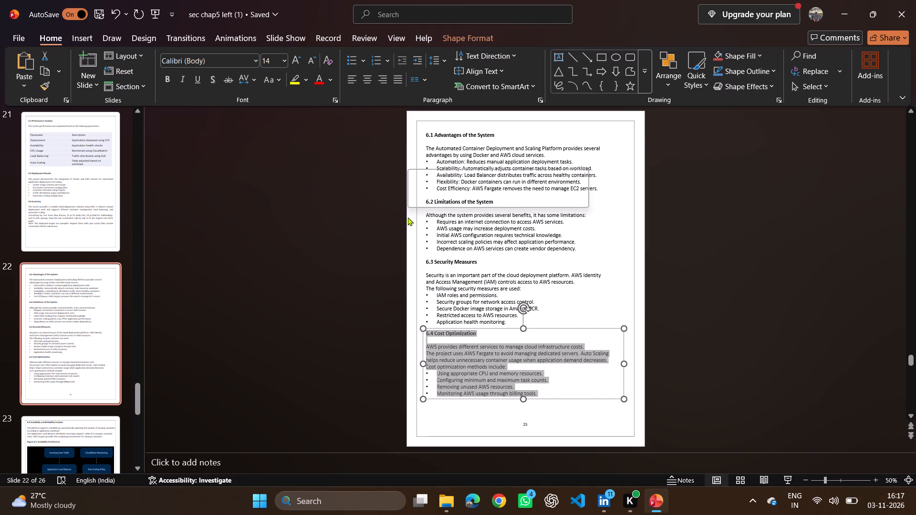
click(399, 81)
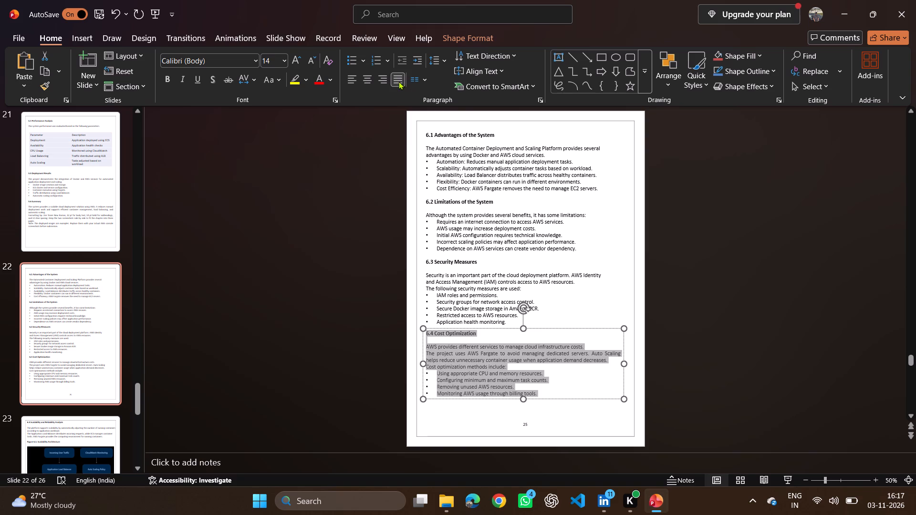
click(722, 244)
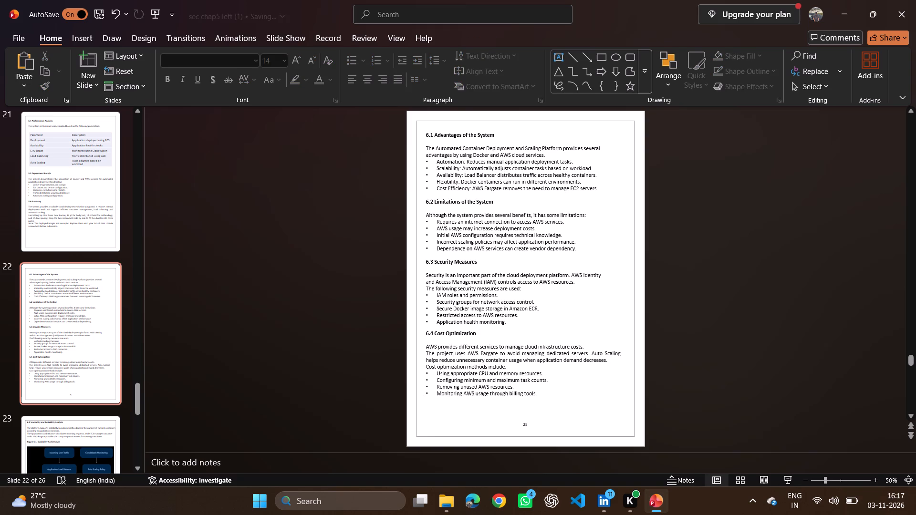
drag(521, 322, 417, 109)
click(396, 81)
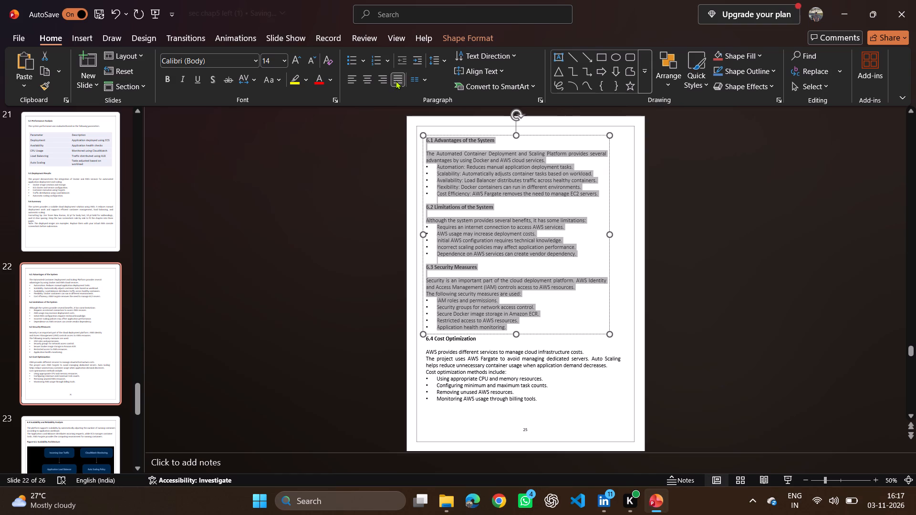
click(741, 228)
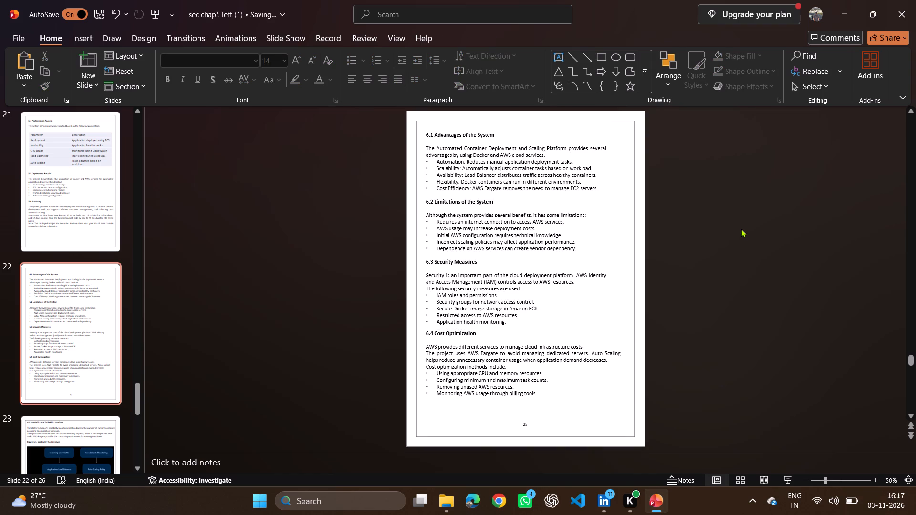
Apply justified alignment to section 6.6 Summary and section 6.5 Scalability and Reliability Analysis on slide 23.
key(Down)
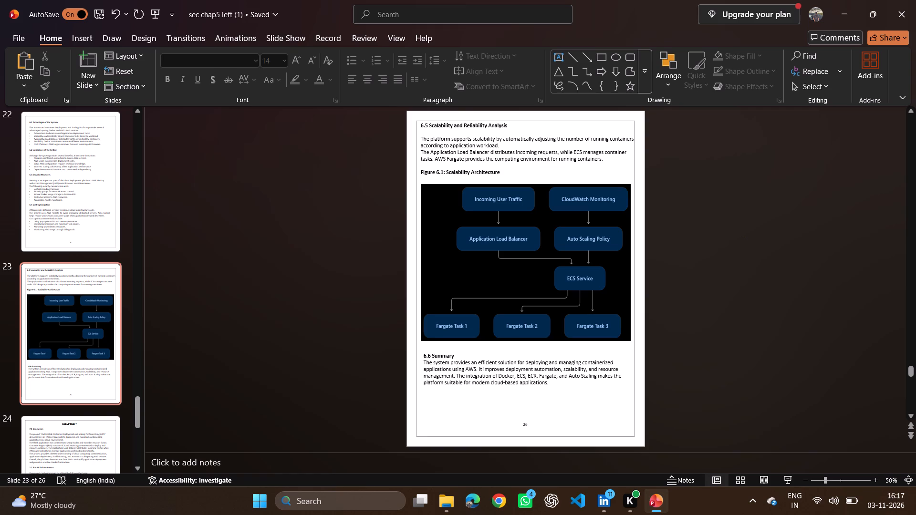
drag(555, 381, 482, 327)
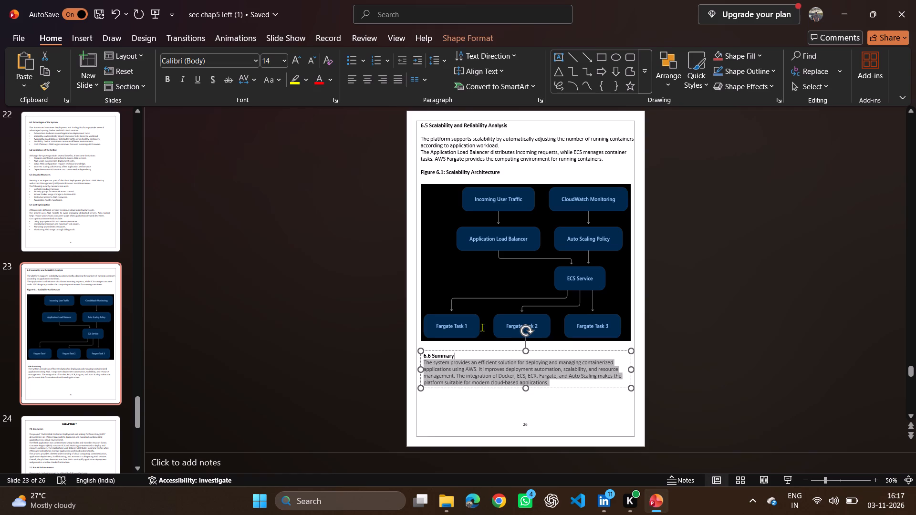
drag(482, 327, 418, 352)
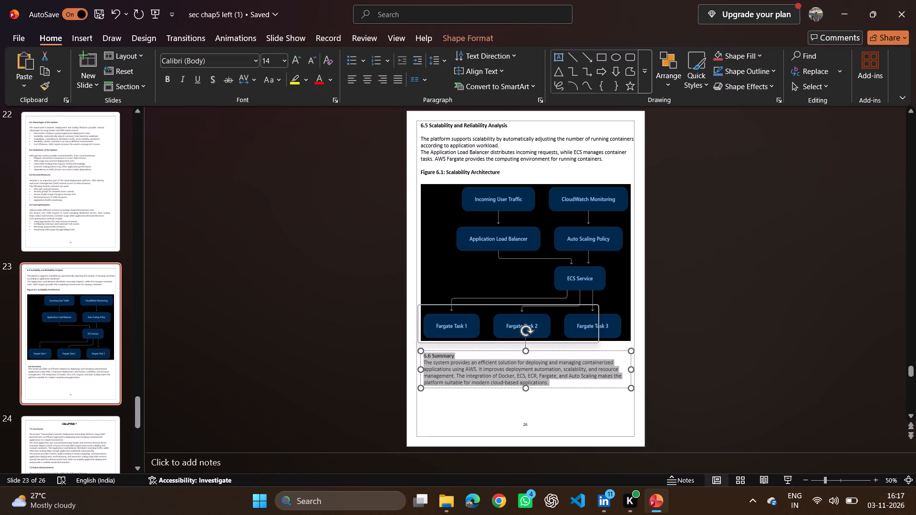
click(398, 81)
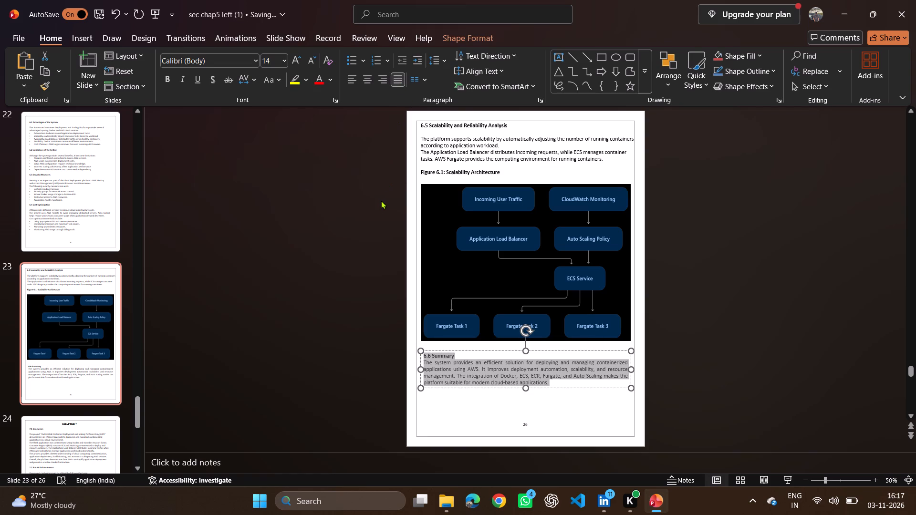
click(381, 204)
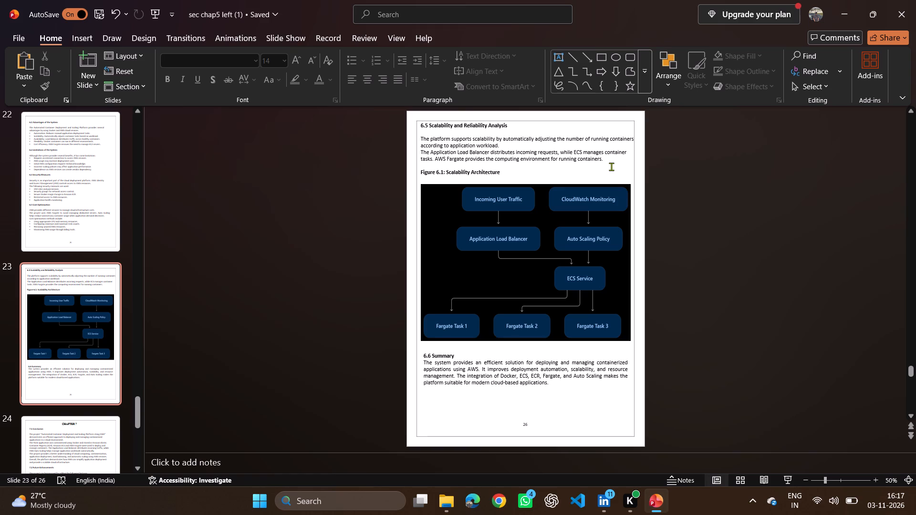
drag(611, 166, 409, 116)
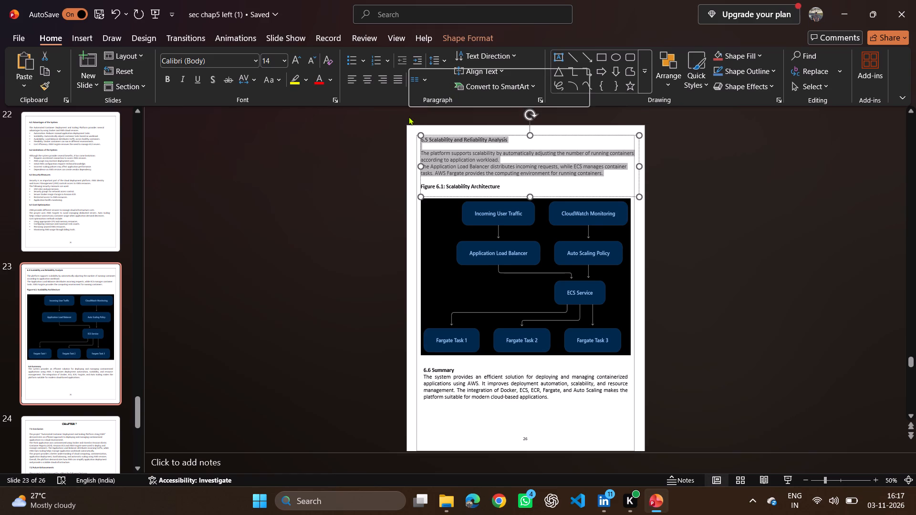
click(398, 77)
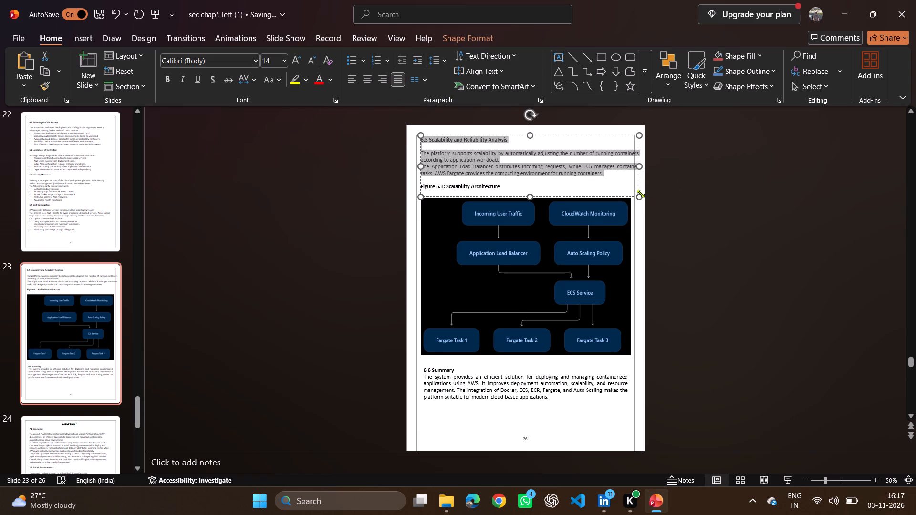
Narrow the section 6.5 text box on slide 23 so its text fits inside the page border.
drag(641, 194, 629, 198)
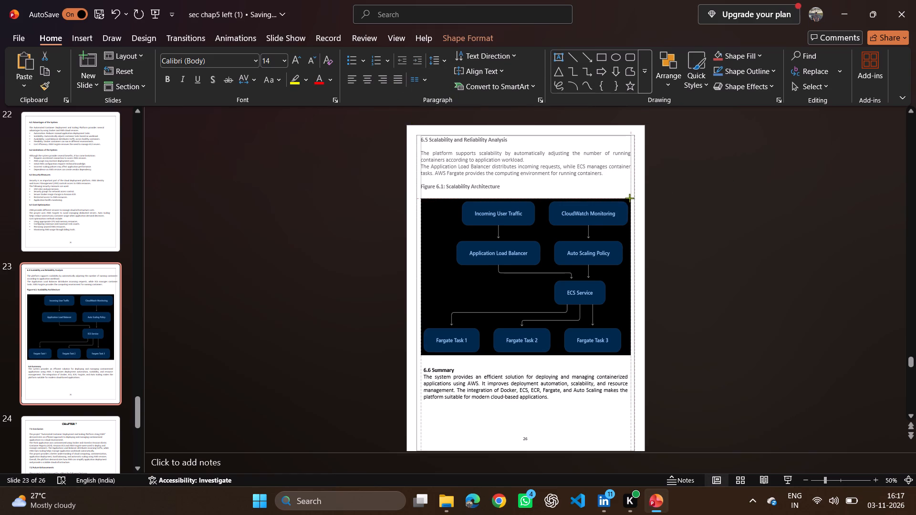
drag(629, 198, 628, 197)
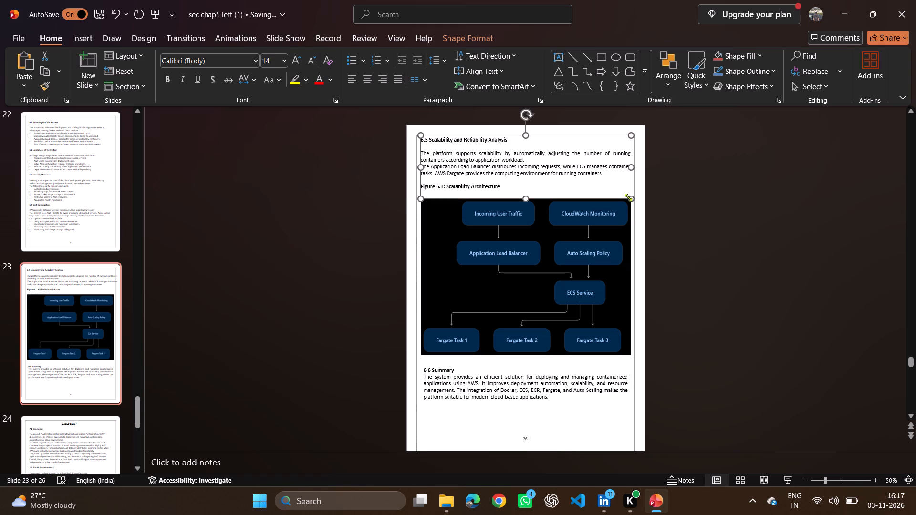
click(775, 191)
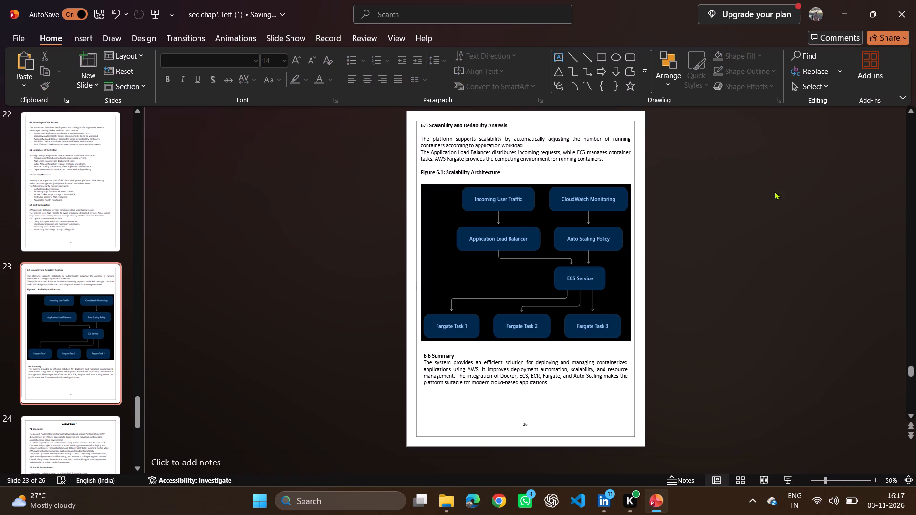
Apply justified alignment to sections 7.1 Conclusion and 7.2 Future Enhancements on slide 24.
key(Down)
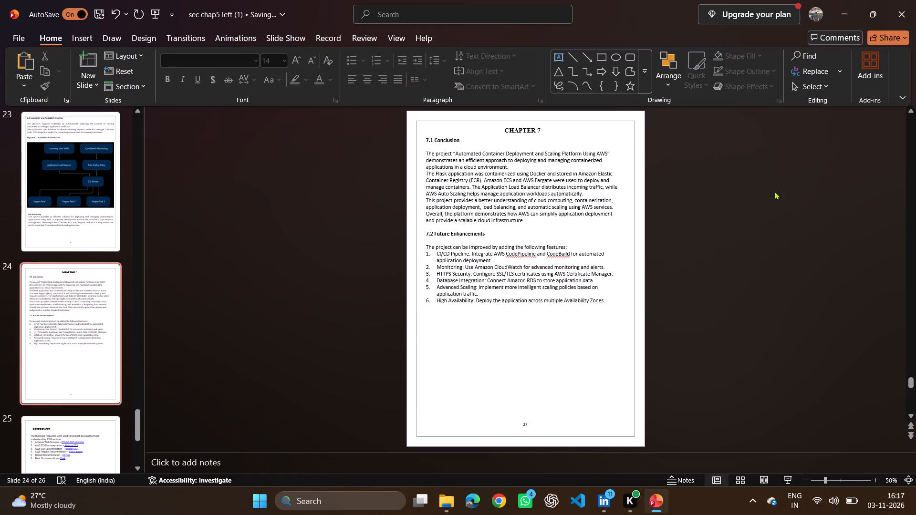
click(615, 294)
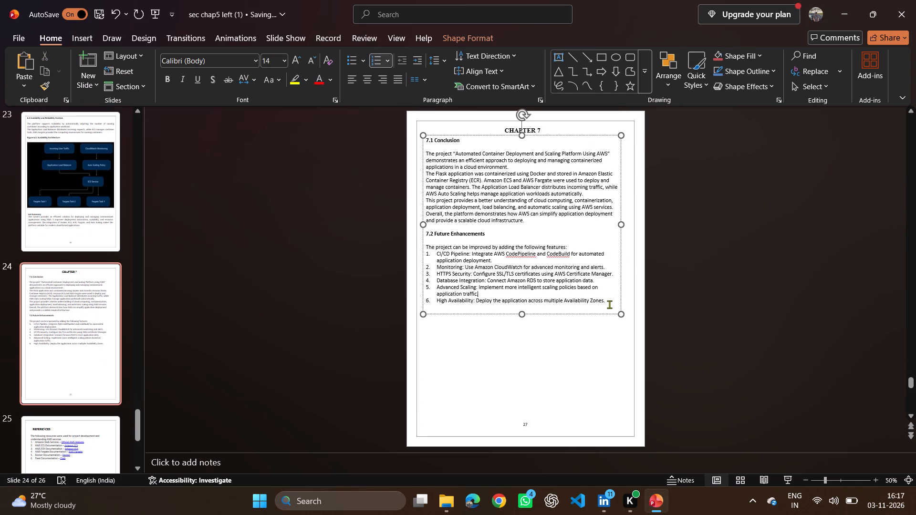
drag(608, 305, 412, 133)
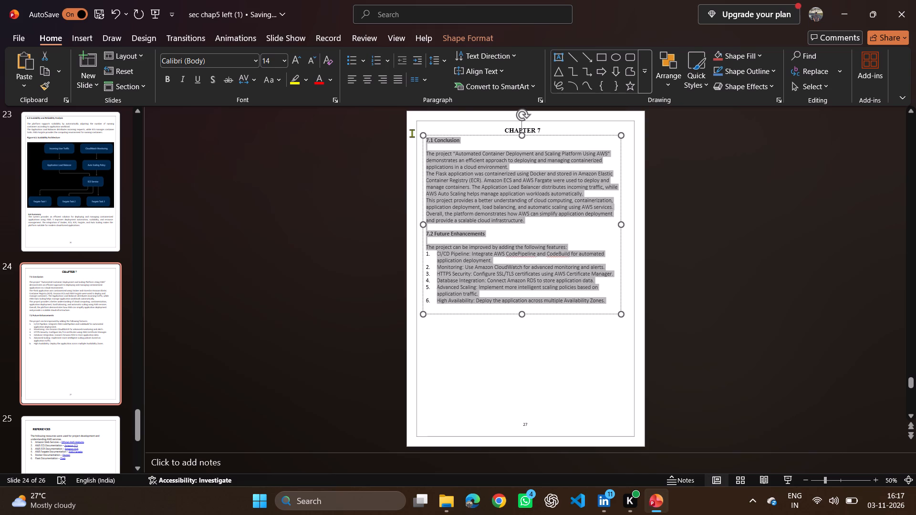
drag(412, 133, 411, 133)
click(398, 78)
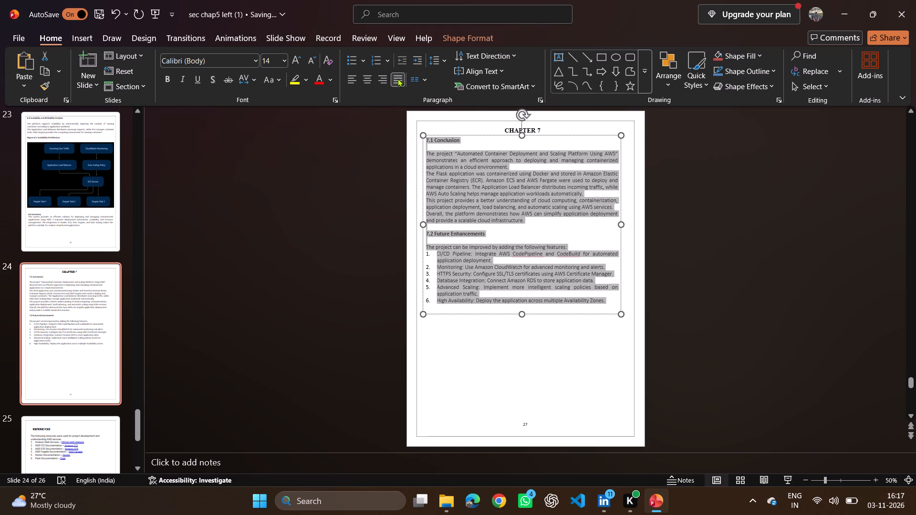
click(697, 229)
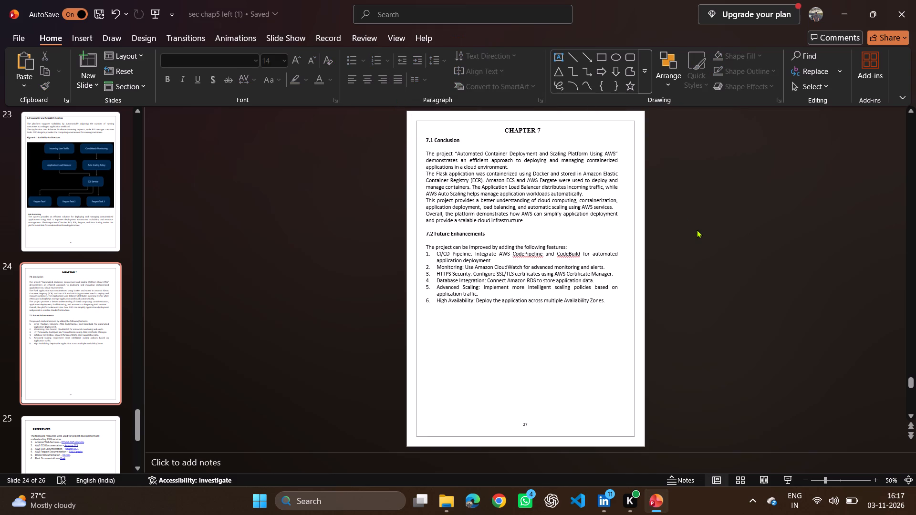
Apply justified alignment to the References heading, introduction and numbered resource list on slide 25.
key(Down)
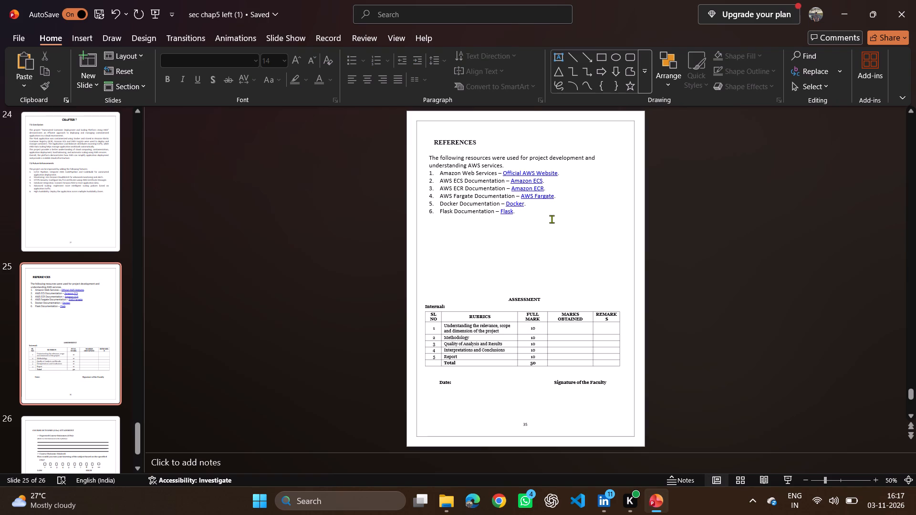
drag(552, 219, 389, 89)
click(396, 79)
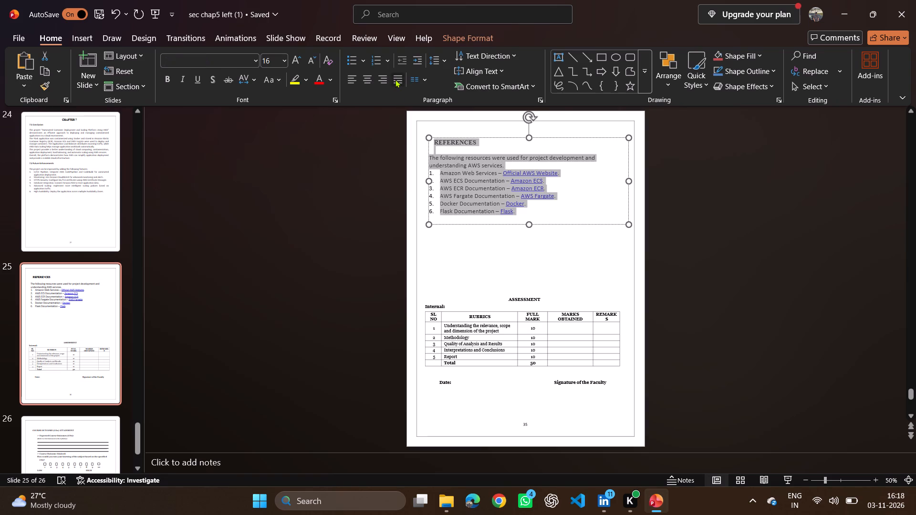
click(678, 250)
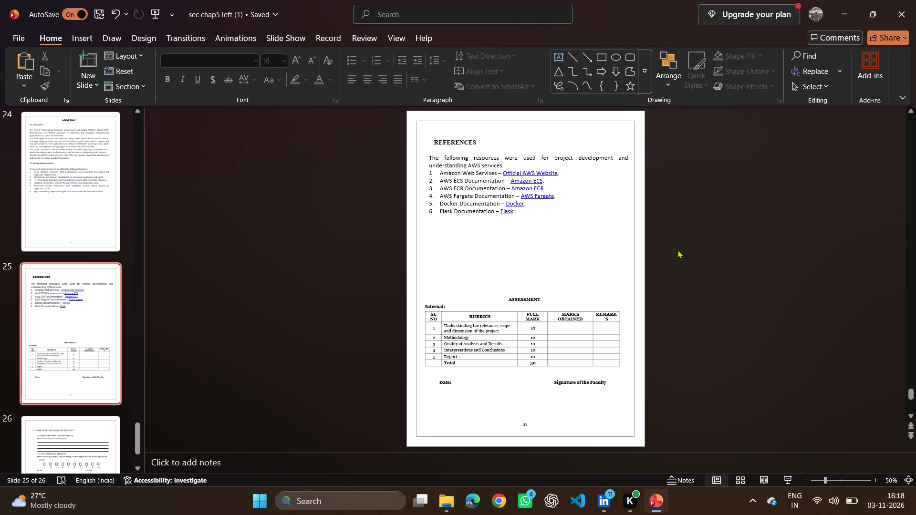
Go to the last slide, Course Outcome (COs) Attainment, then save the presentation and close it.
key(Down)
key(Down)
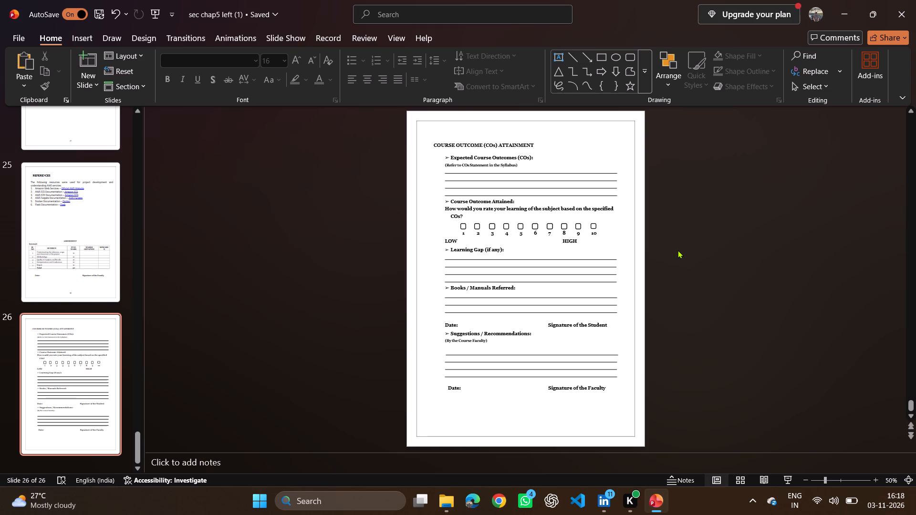
click(103, 17)
triple_click(94, 11)
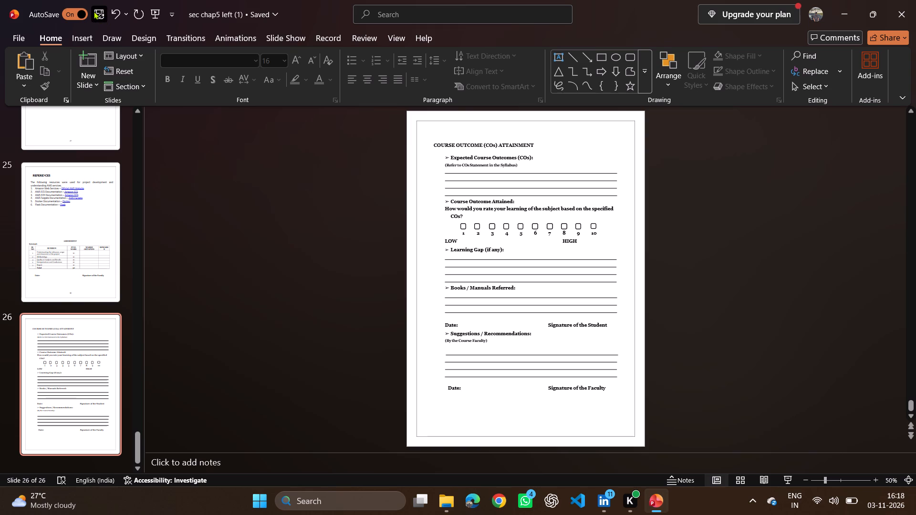
click(94, 11)
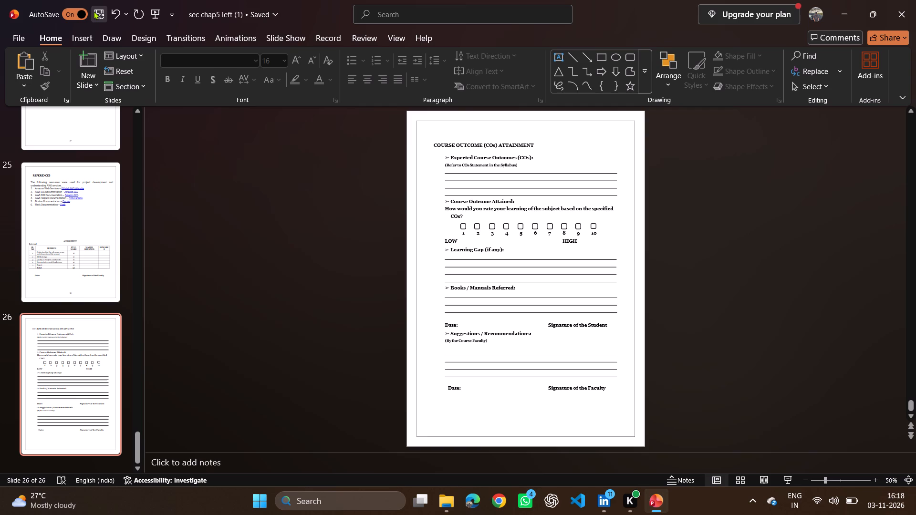
triple_click(94, 11)
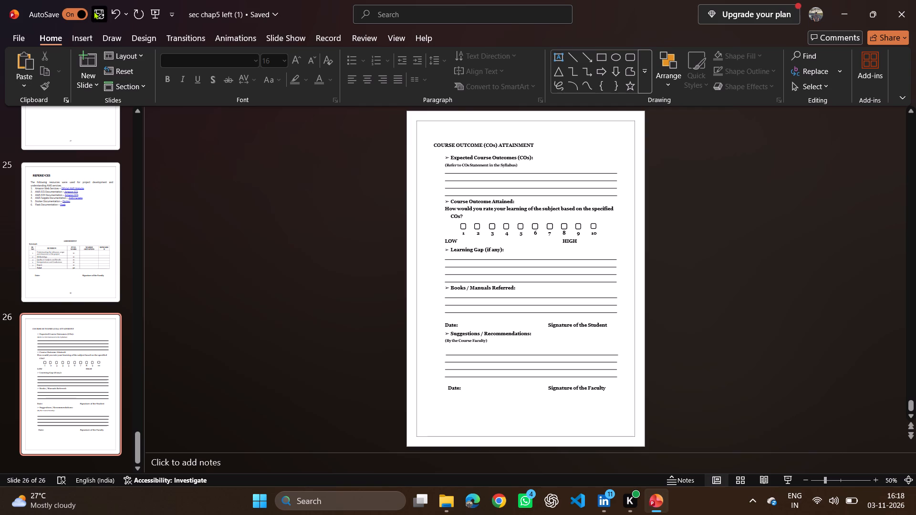
triple_click(94, 11)
click(914, 27)
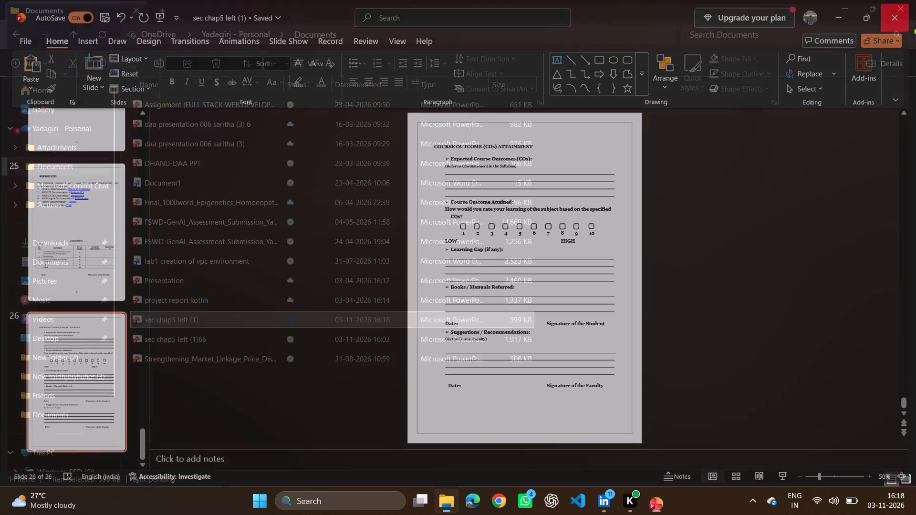
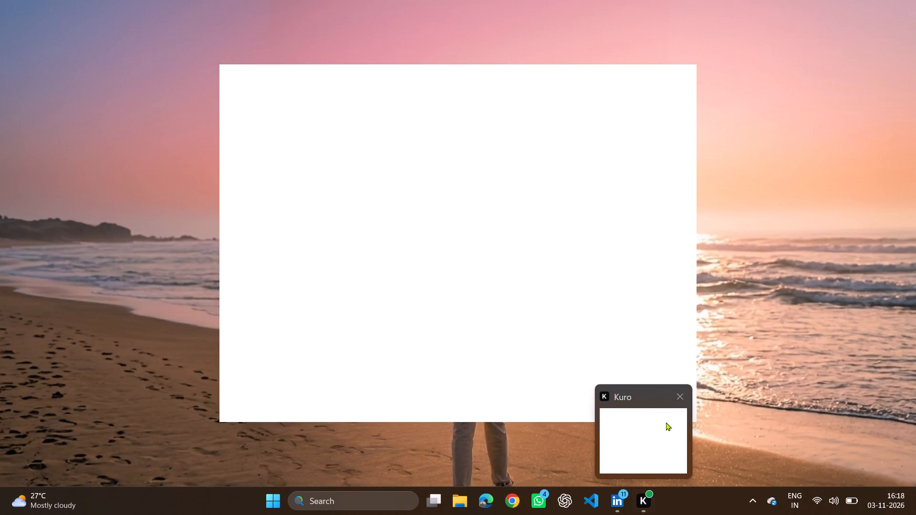
Close the blank Kuro window that is still open on the desktop.
click(680, 399)
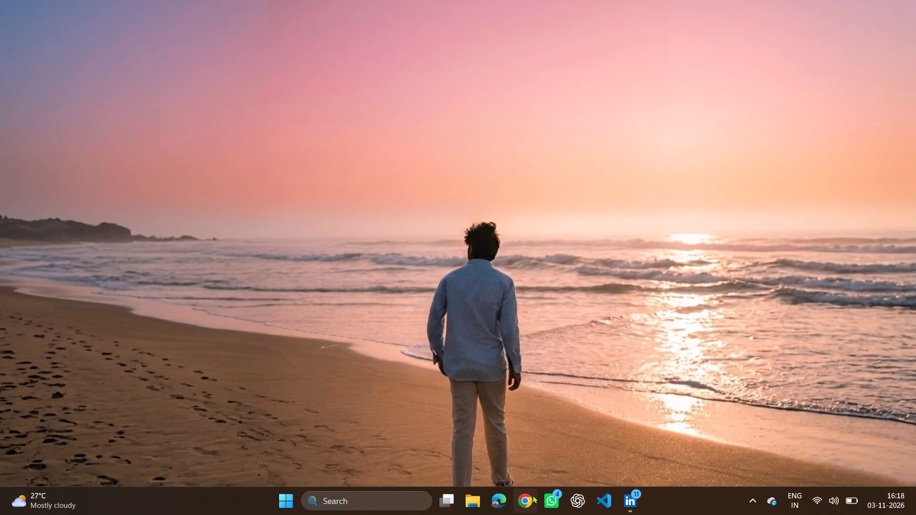
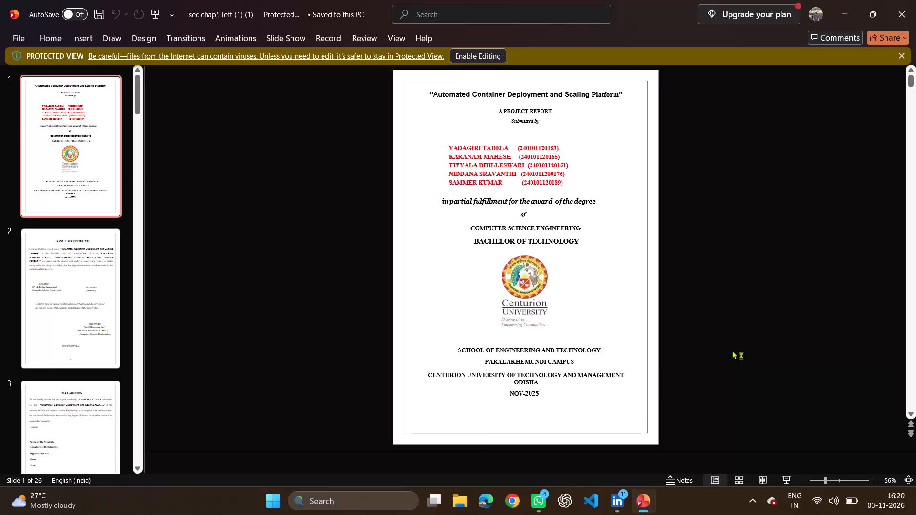
Review every page of the container deployment project report, from the title page through to the course outcome attainment page.
key(Down)
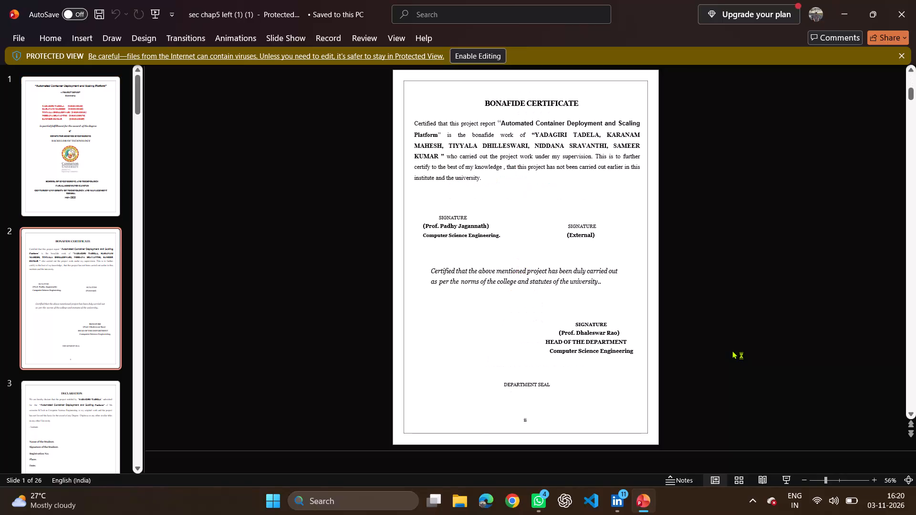
key(Down)
key(Down)
key(Down)
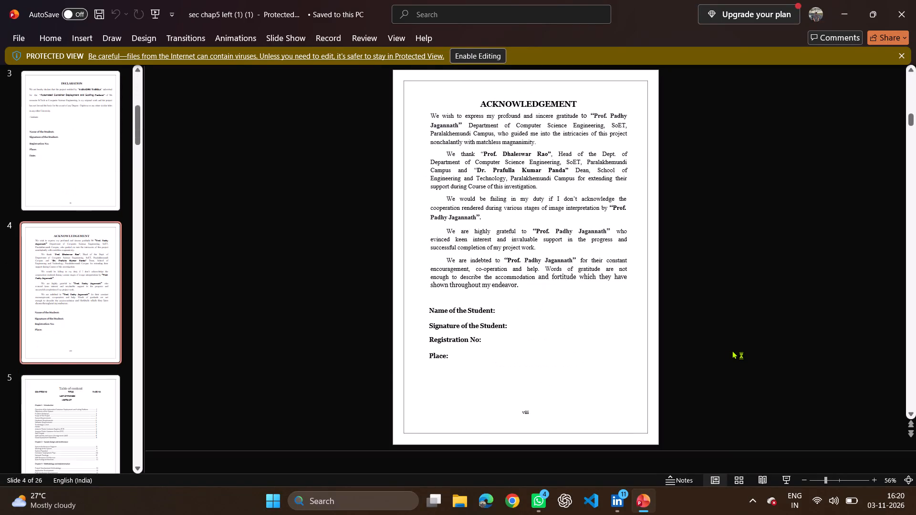
key(Down)
key(Down)
key(Down)
key(Down)
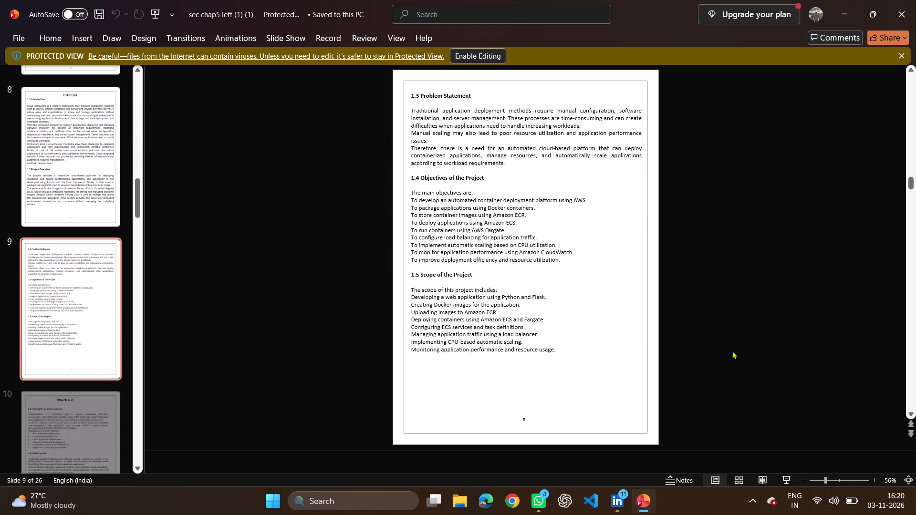
key(Down)
key(Down)
key(Down)
key(Down)
key(Down)
key(Down)
key(Down)
key(Down)
key(Down)
key(Down)
key(Down)
key(Down)
key(Down)
key(Down)
key(Down)
key(Down)
key(Down)
key(Down)
key(Down)
key(Down)
key(Down)
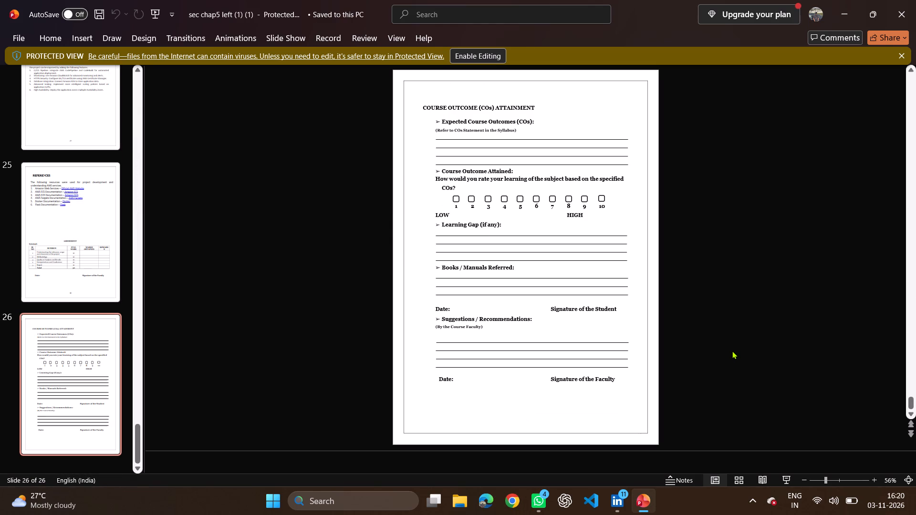
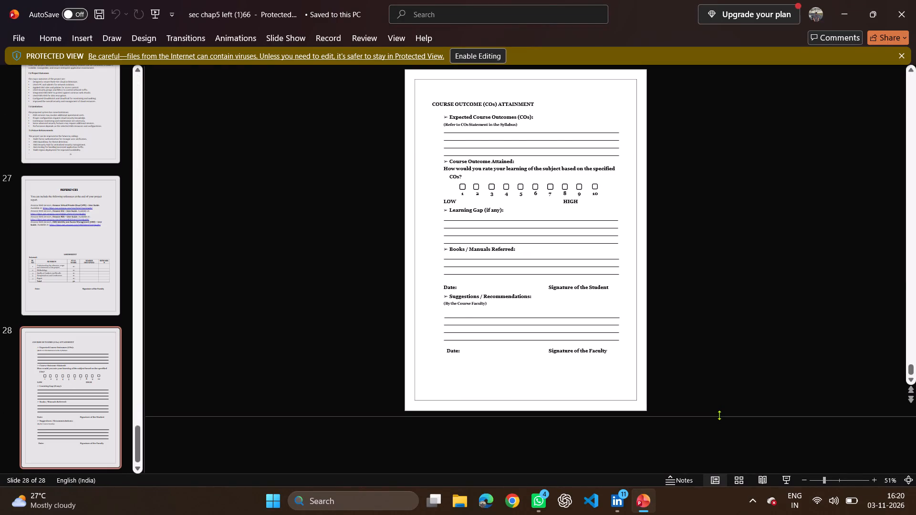
Review the AWS enterprise application report backwards, from the course outcome attainment page to the title page.
key(Up)
key(Up)
key(Up)
key(Up)
key(Up)
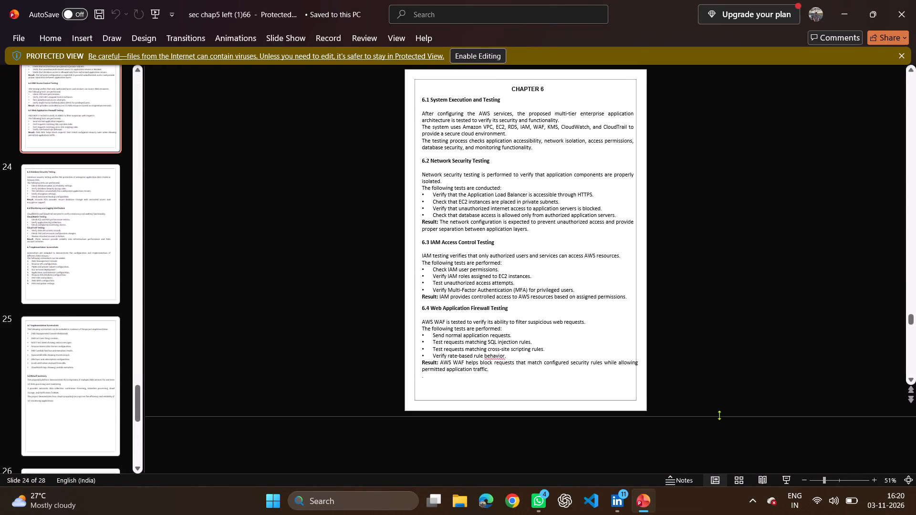
key(Up)
key(Up)
key(Up)
key(Up)
key(Up)
key(Up)
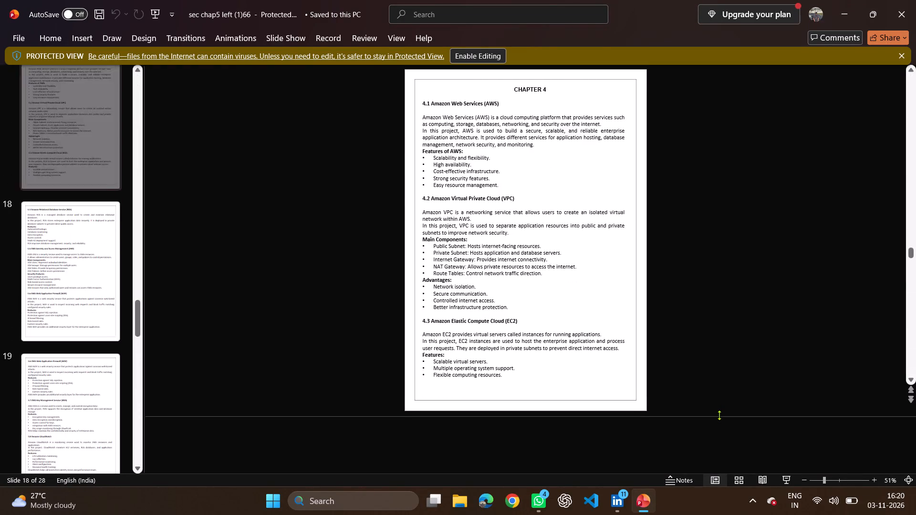
key(Up)
key(Up)
key(Up)
key(Up)
key(Up)
key(Up)
key(Up)
key(Up)
key(Up)
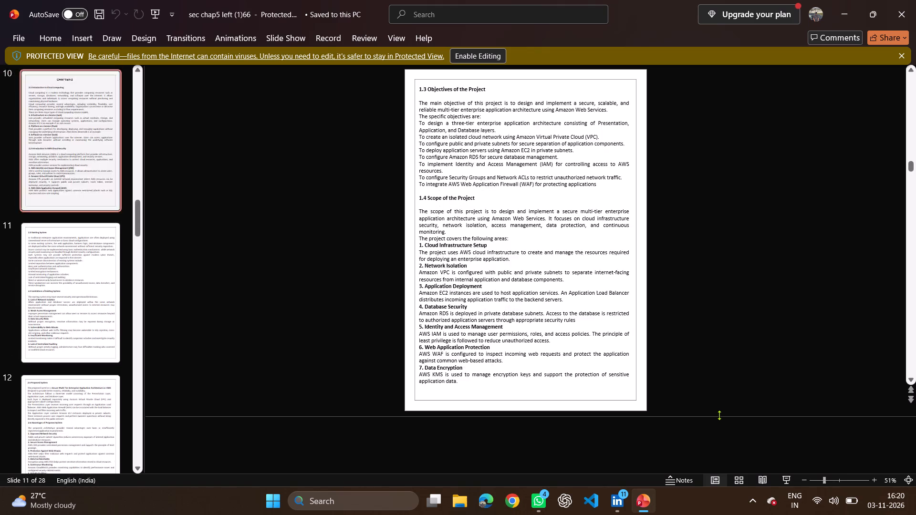
key(Up)
key(Up)
key(Up)
key(Up)
key(Up)
key(Up)
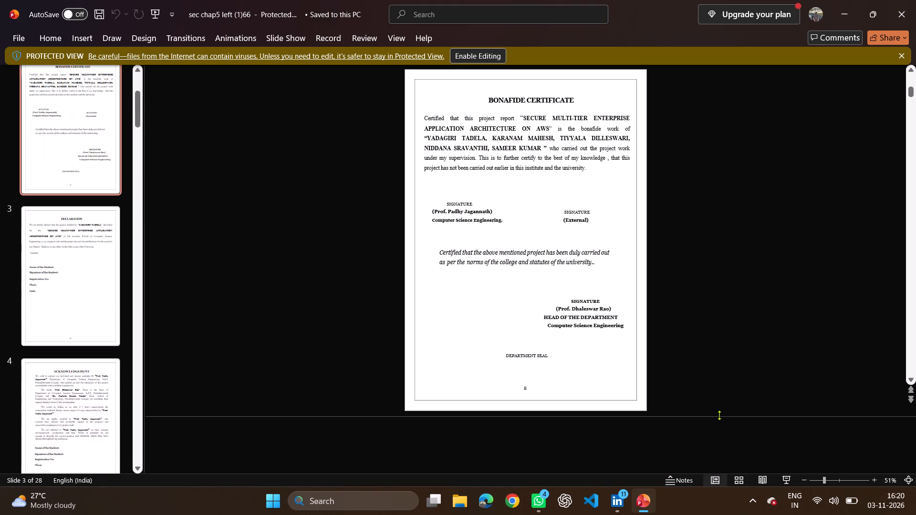
key(Up)
key(Up)
Examine the front-matter pages from the bonafide certificate through the declaration and acknowledgement to the second table of contents page.
key(Down)
key(Down)
key(Down)
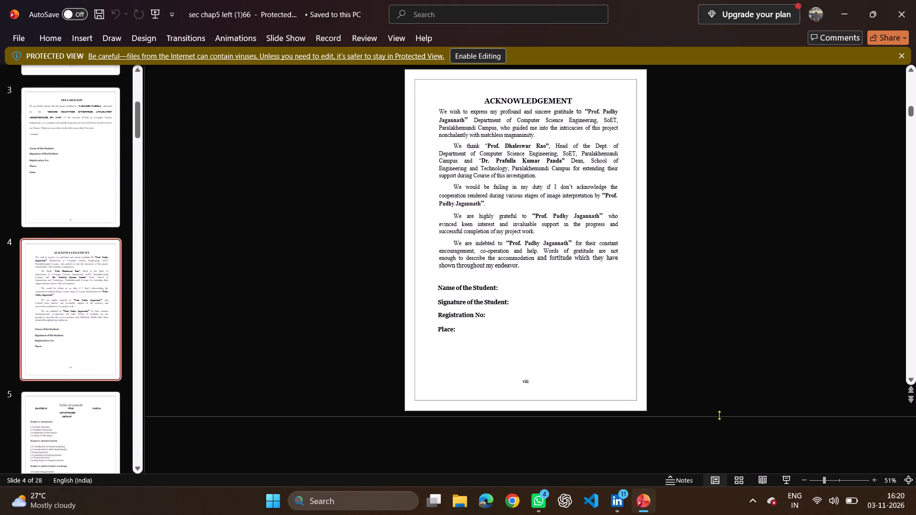
key(Down)
key(Down)
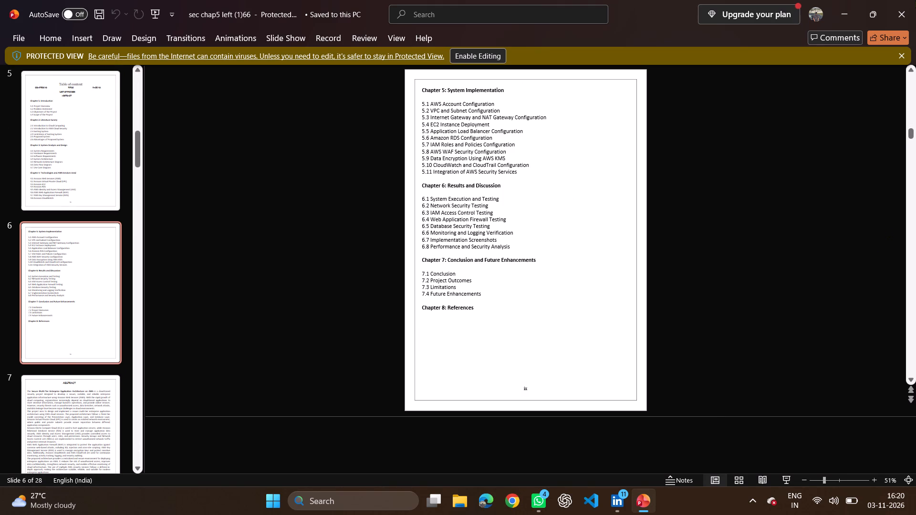